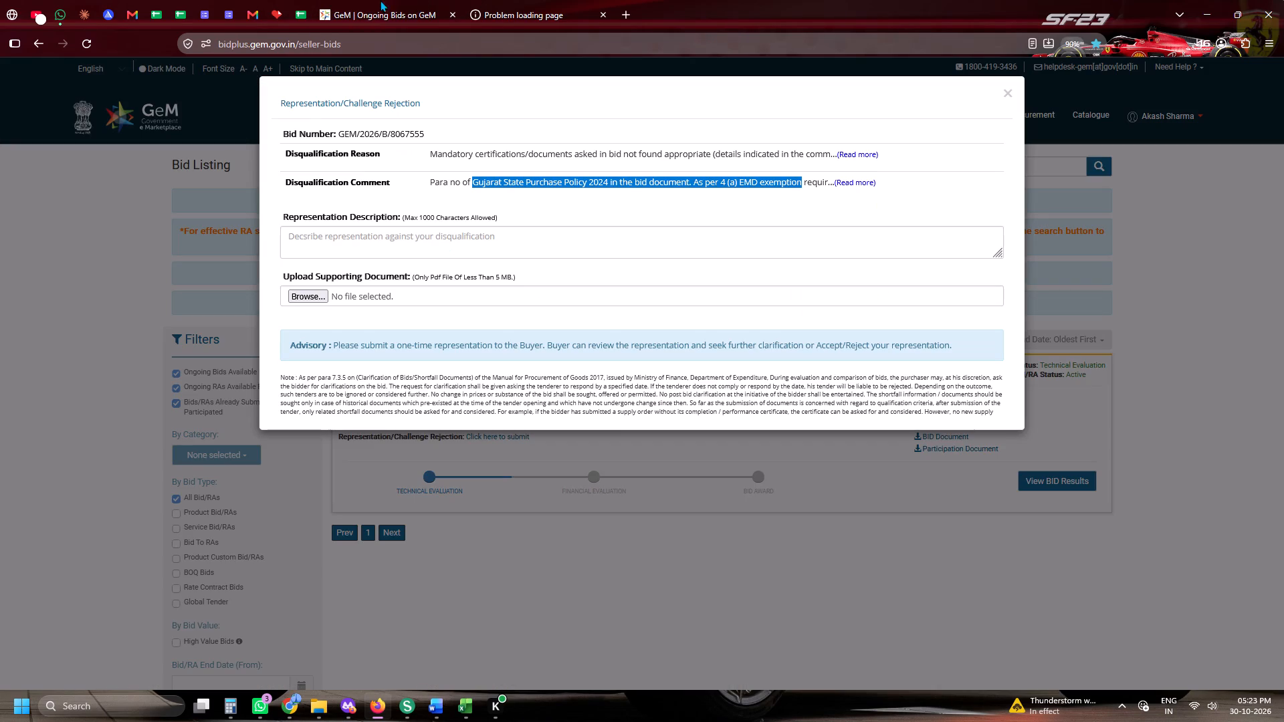
left_click(305, 13)
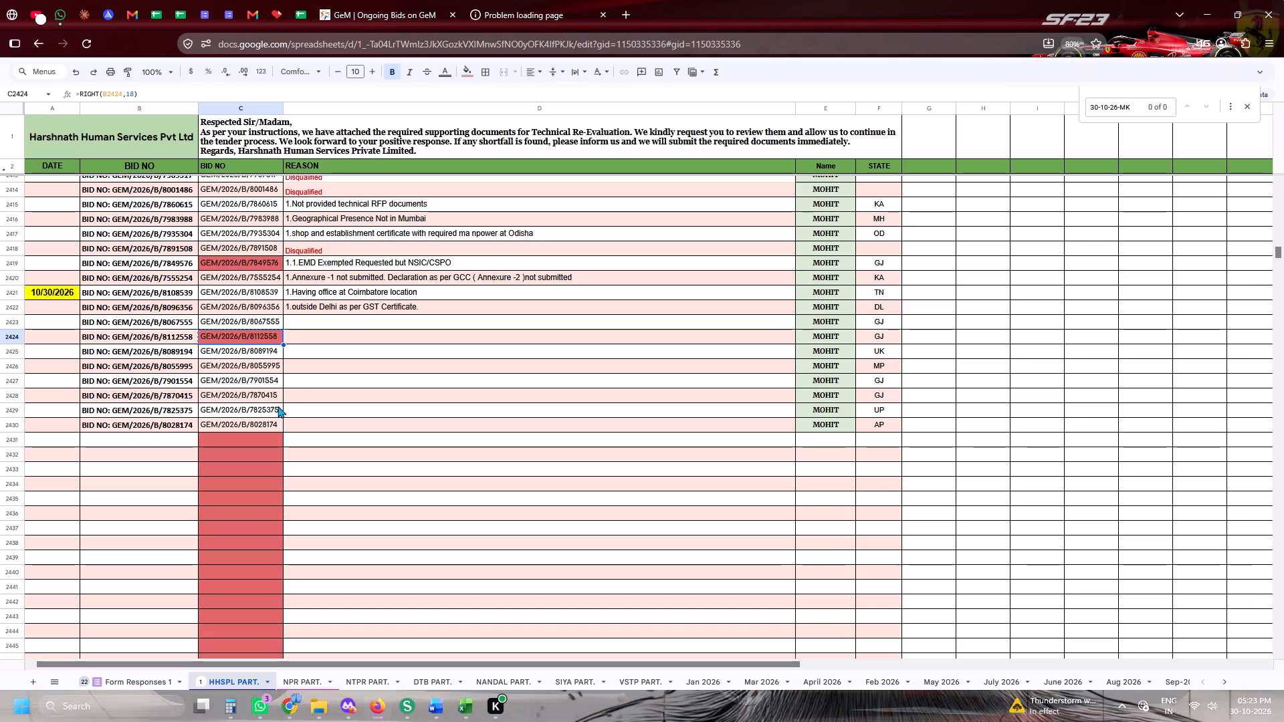
left_click(299, 319)
type("1.")
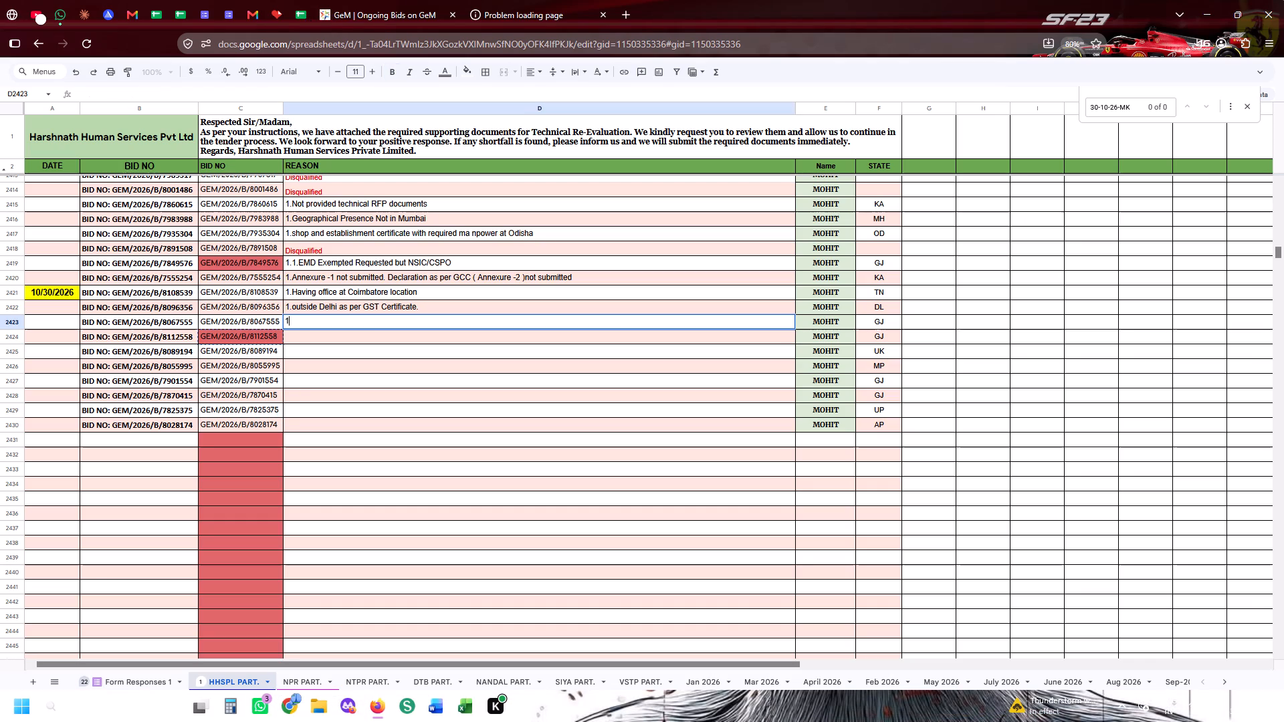
key("ctrl+v")
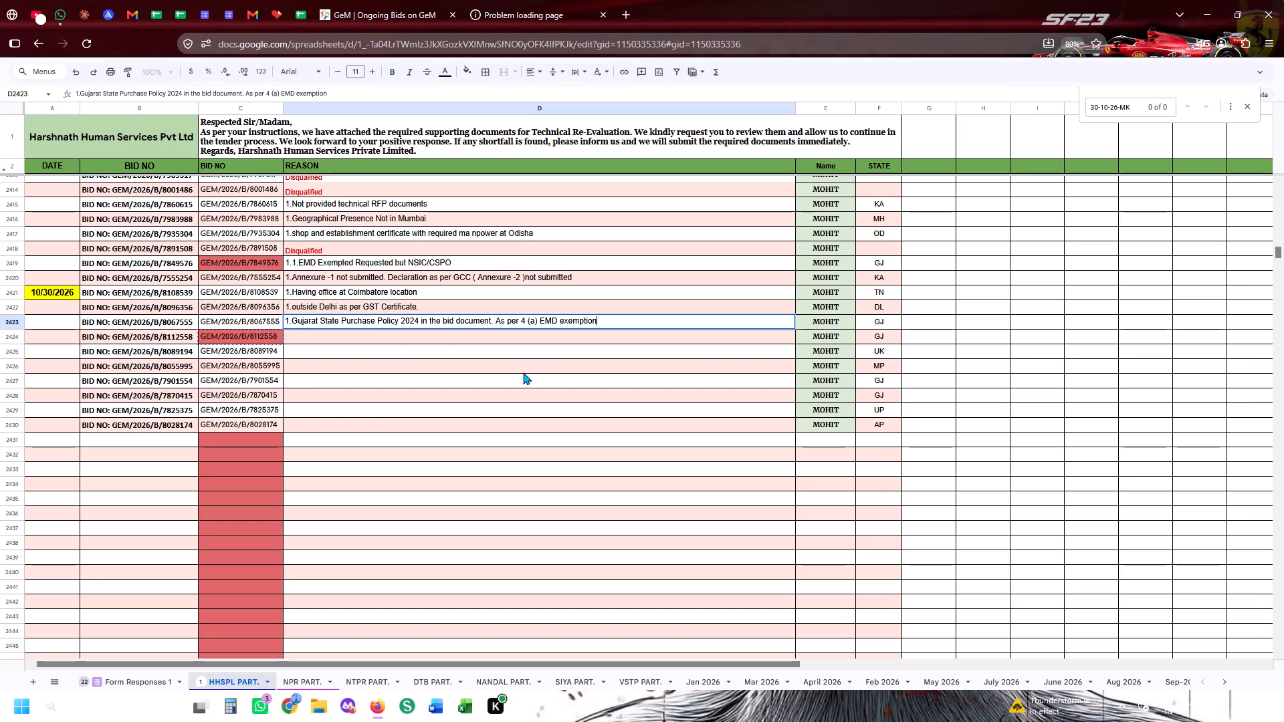
Attach emd-exemption-hhspl.pdf from the ADDITIONAL folder as the supporting document for bid GEM/2026/B/8067555 on the GeM page.
left_click(443, 0)
left_click(307, 299)
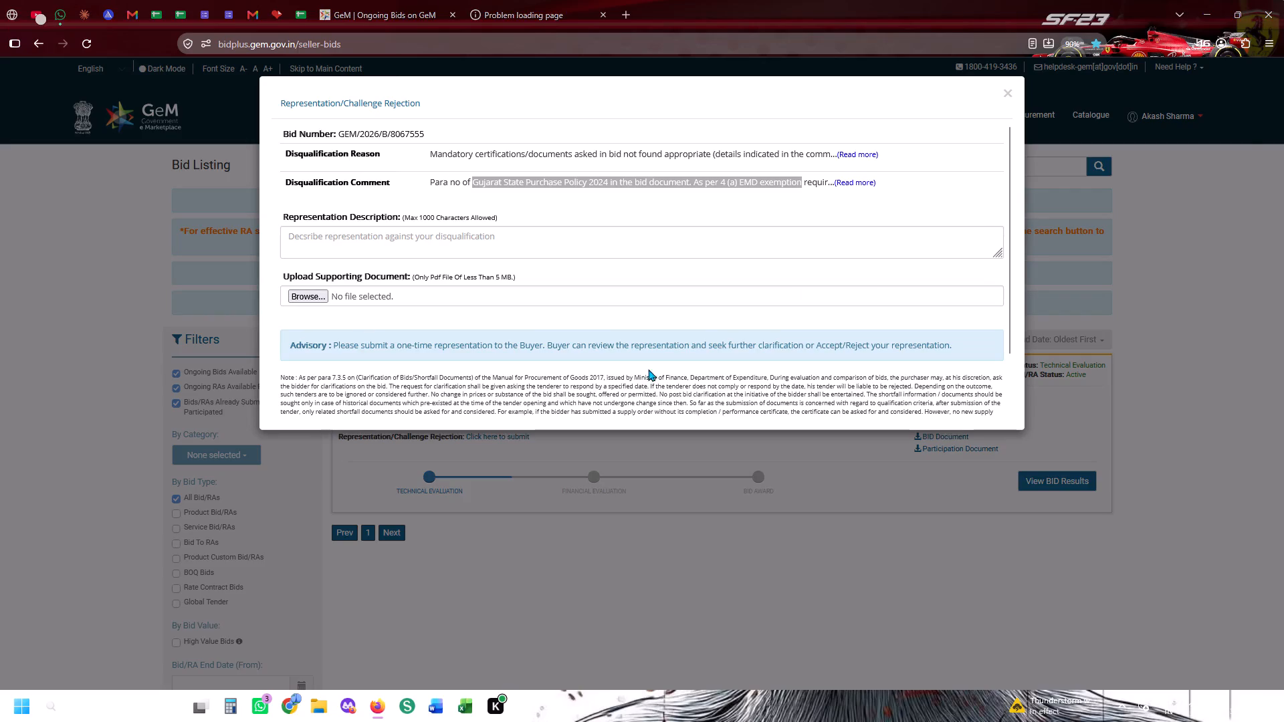
scroll(991, 346, "up", 4)
left_click(1019, 279)
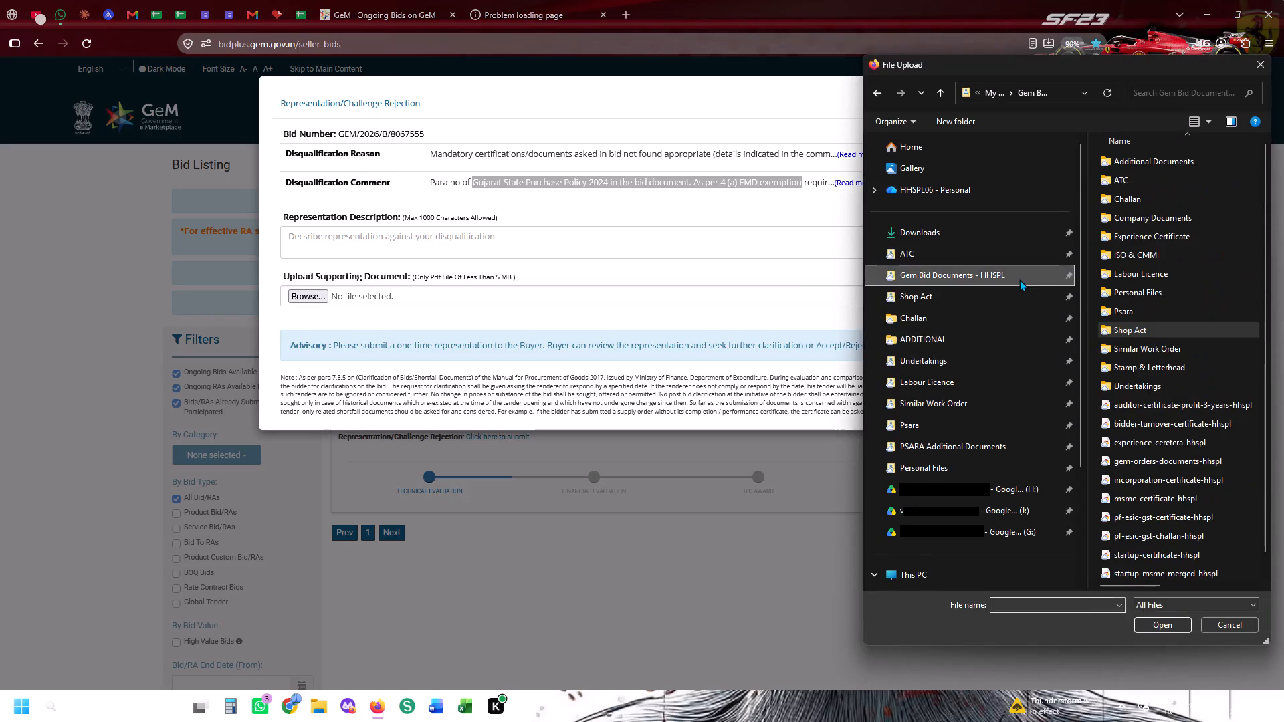
scroll(1150, 449, "down", 3)
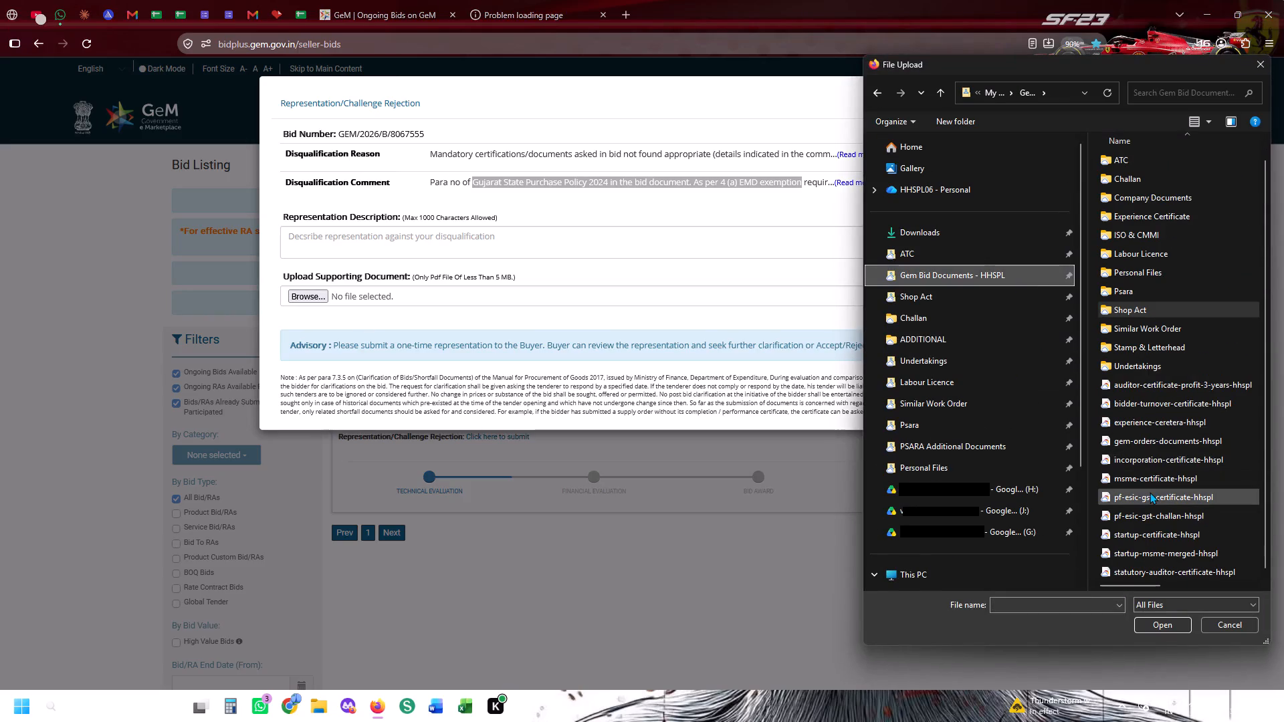
left_click(944, 339)
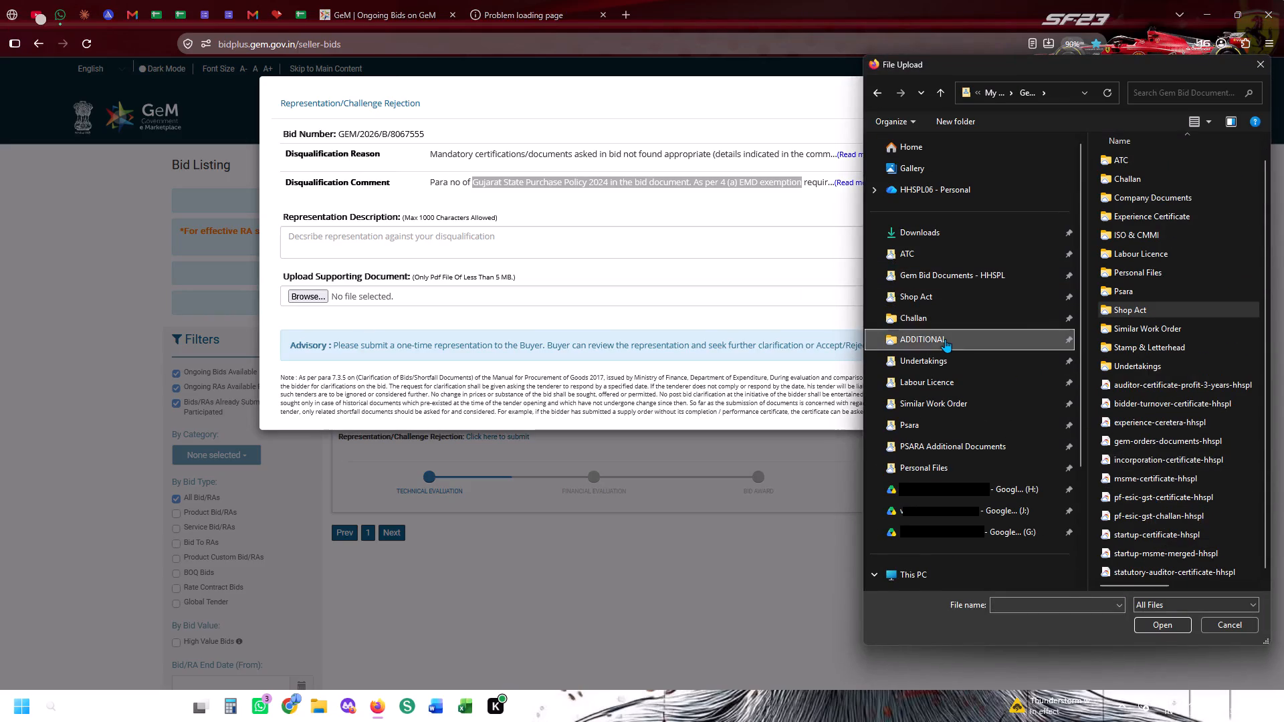
double_click(1136, 221)
Fill the representation description with the copied "Respected Sir/Madam" re-evaluation text from the clipboard history and submit the representation.
left_click(437, 256)
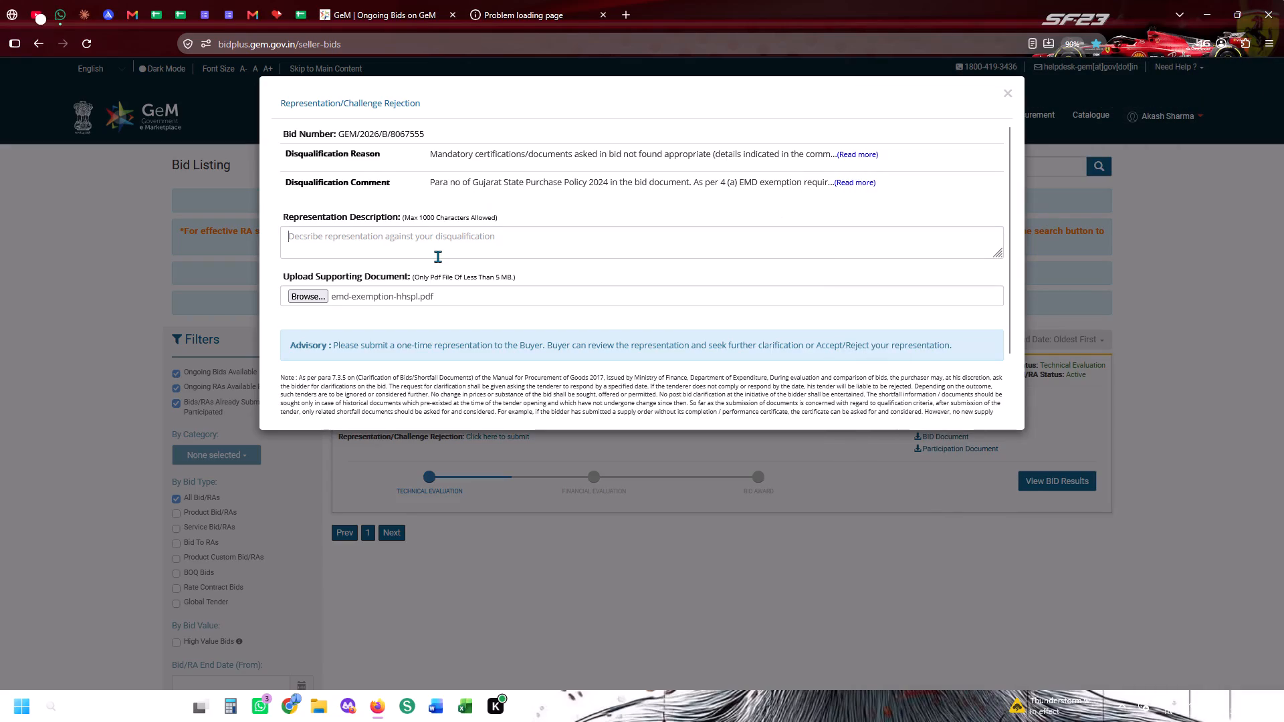
key("super+v")
key("super+v")
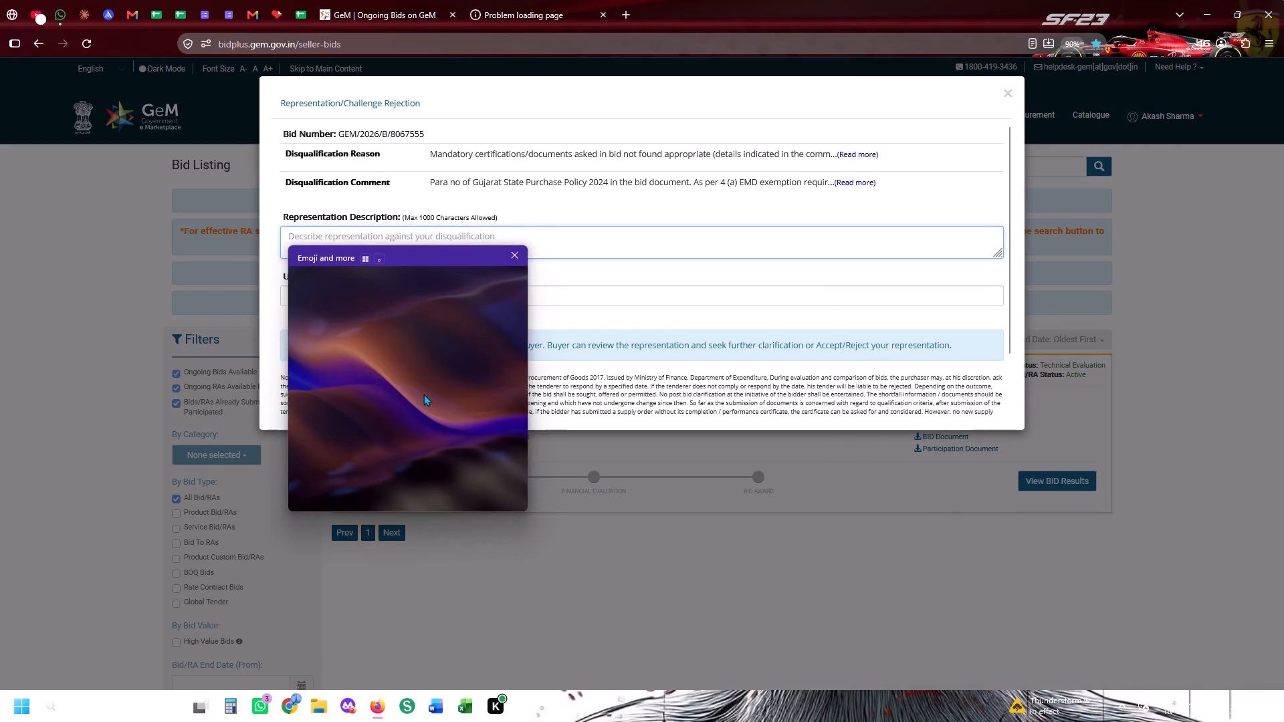
left_click(500, 318)
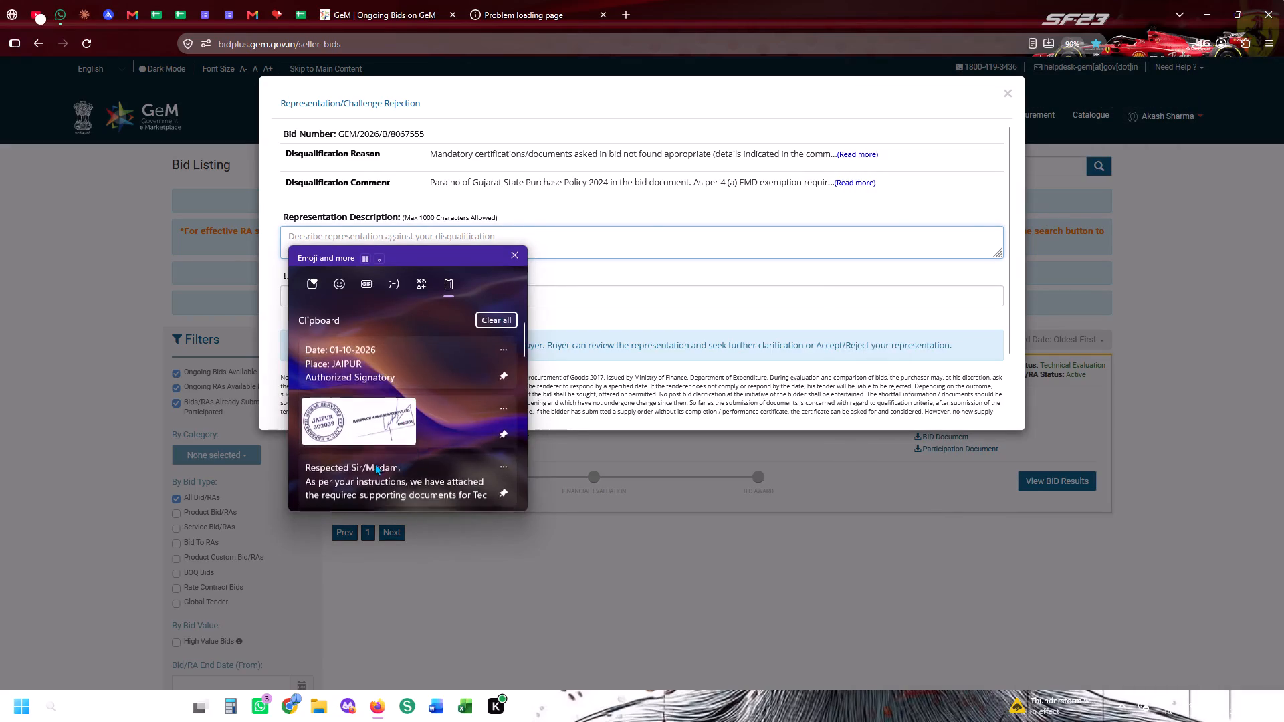
left_click(372, 464)
key("ctrl+v")
scroll(353, 385, "down", 6)
left_click(350, 385)
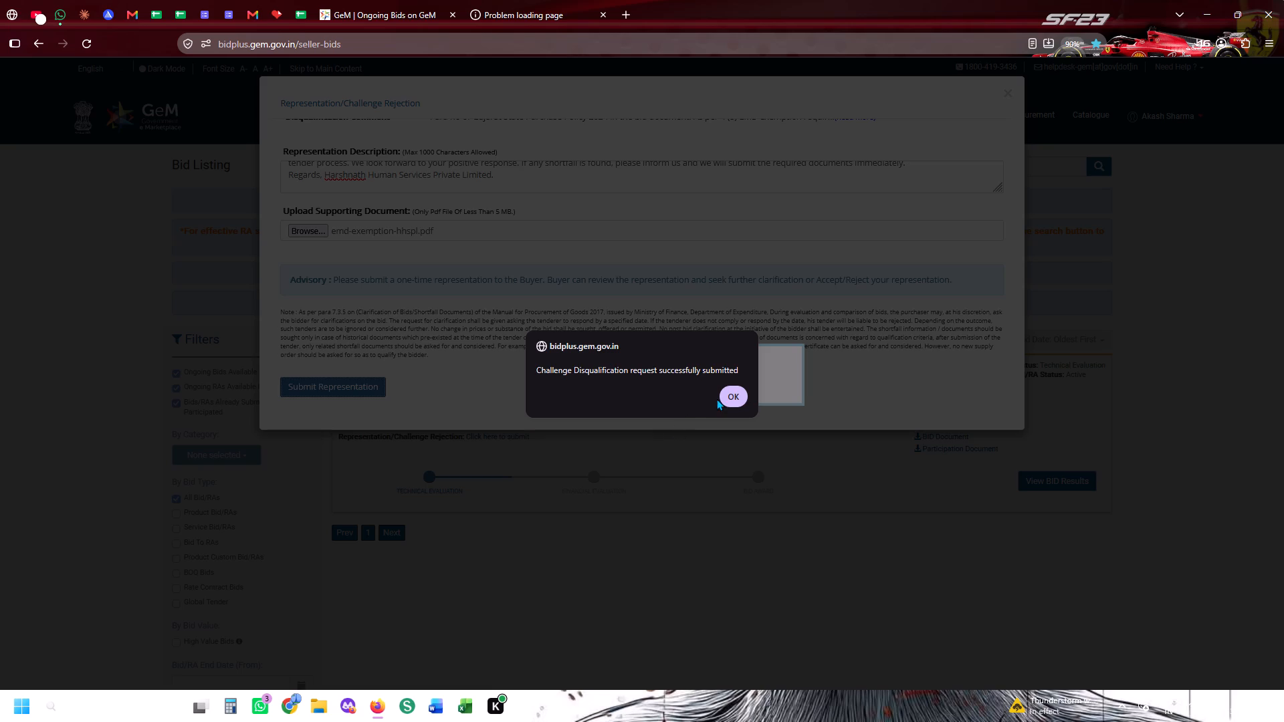
left_click(724, 396)
Close the browser page that failed to load.
left_click(303, 0)
left_click(474, 0)
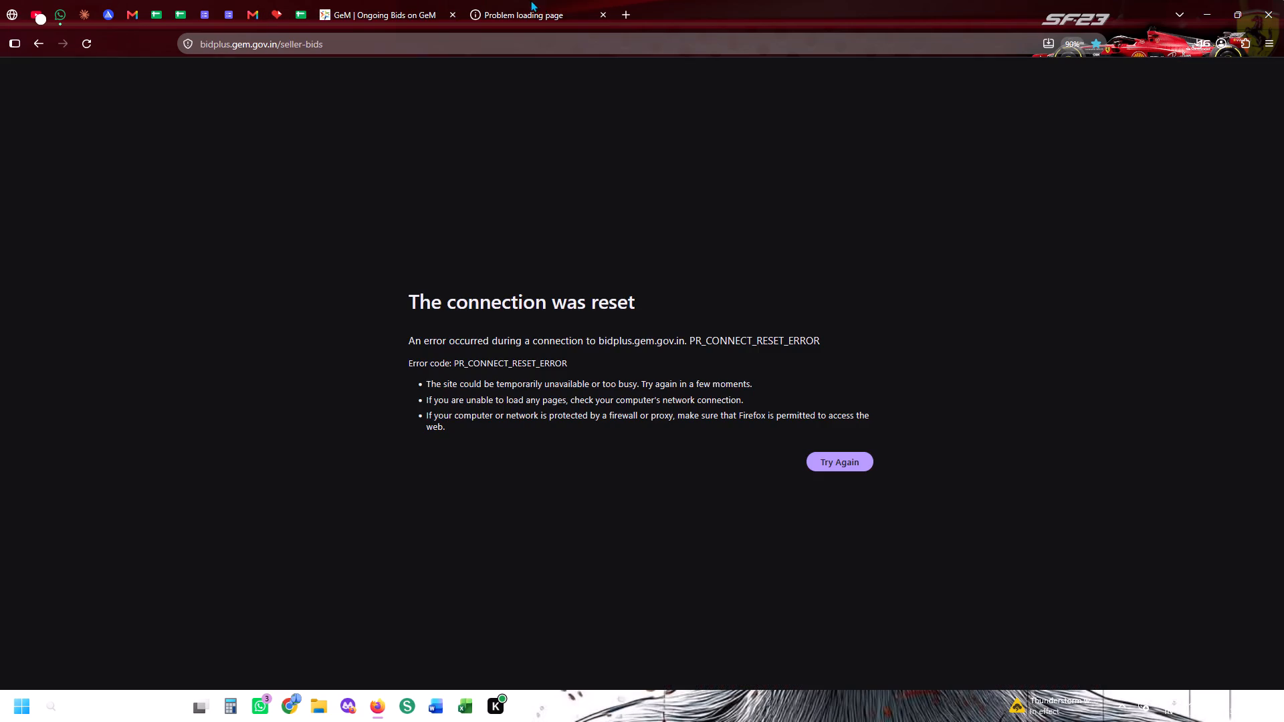
left_click(604, 11)
Copy bid number GEM/2026/B/8112558 from the tender sheet and look it up in the GeM bid listing with Exact Bid Search.
left_click(286, 0)
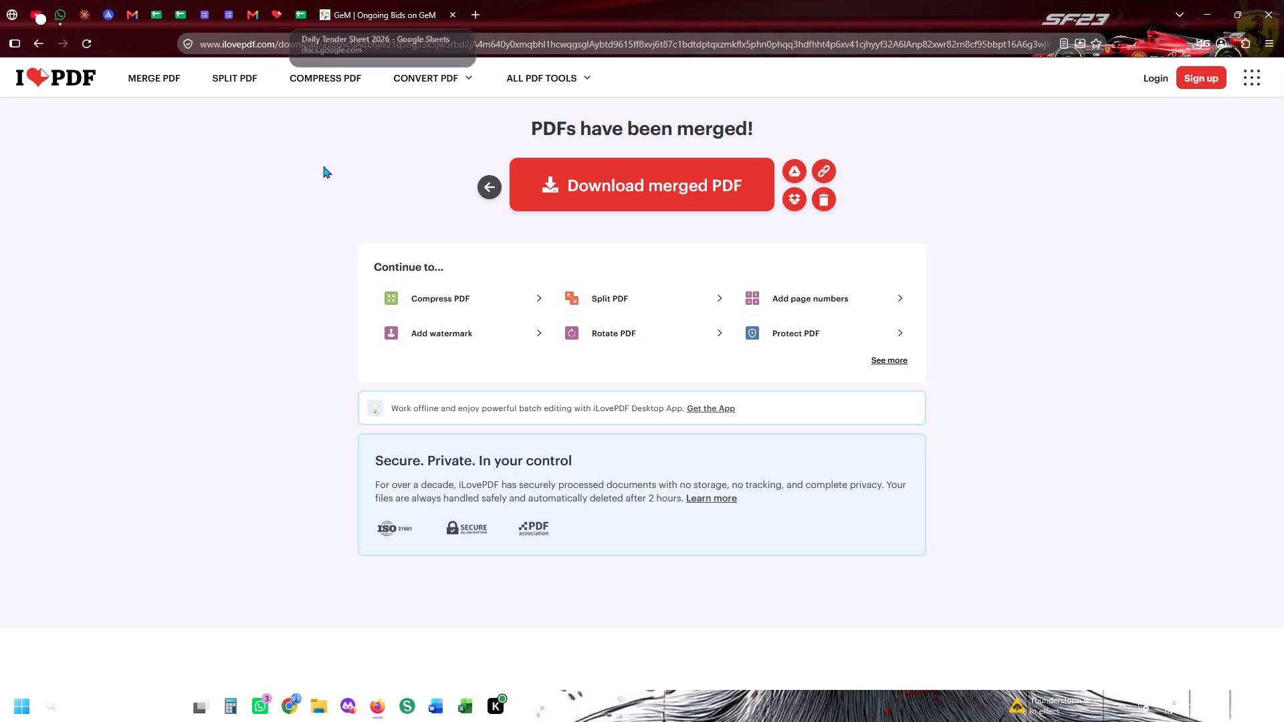
left_click(307, 19)
left_click(451, 384)
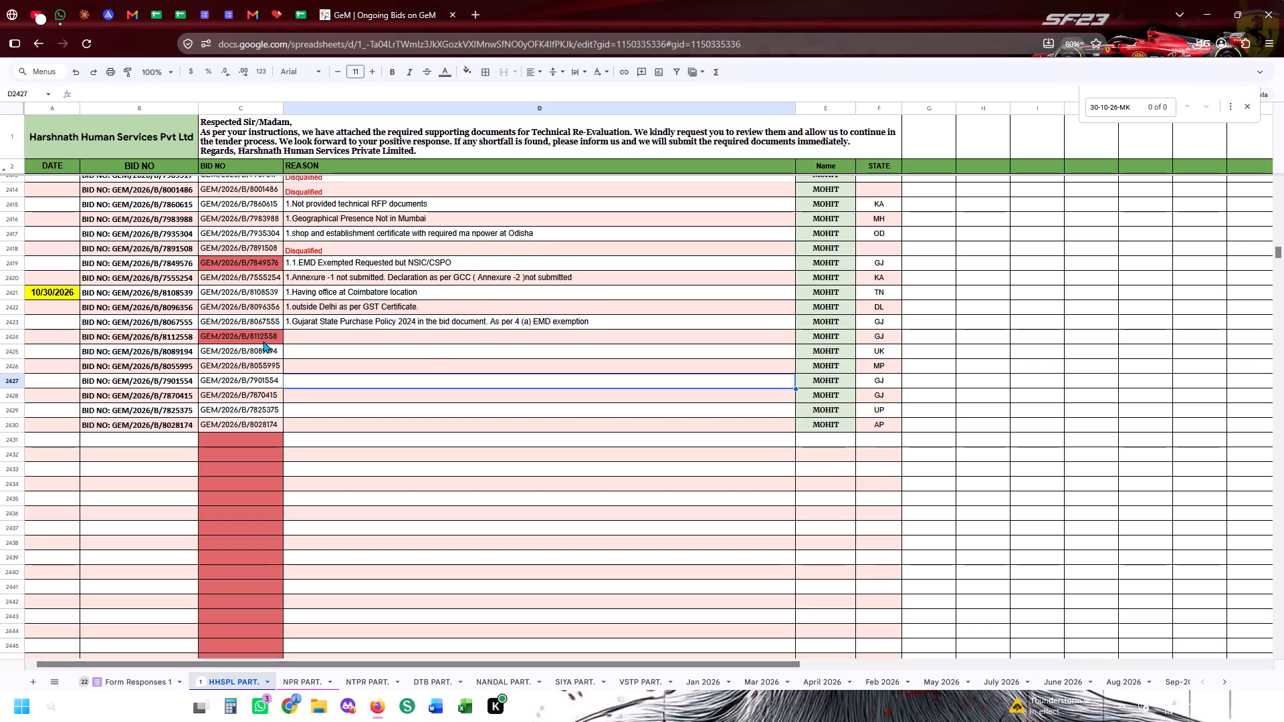
left_click(263, 335)
key("ctrl+c")
key("ctrl+c")
key("ctrl+c")
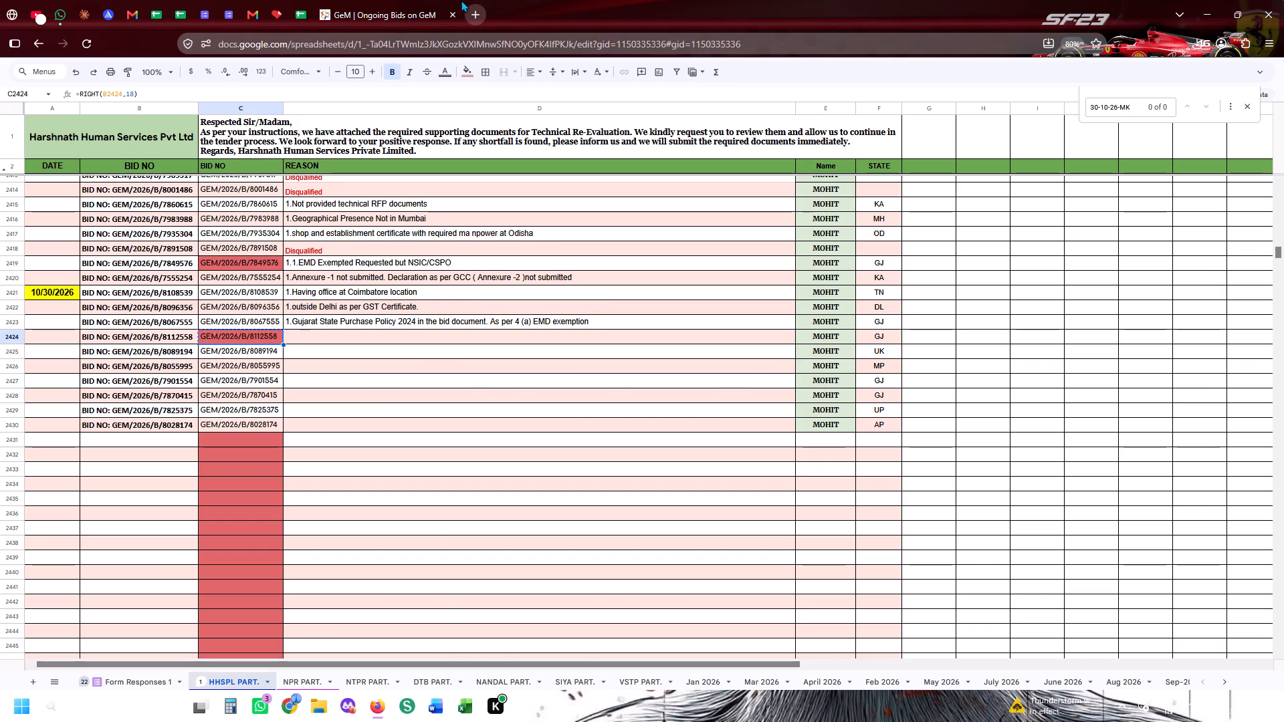
left_click(413, 0)
left_click(837, 180)
left_click(839, 173)
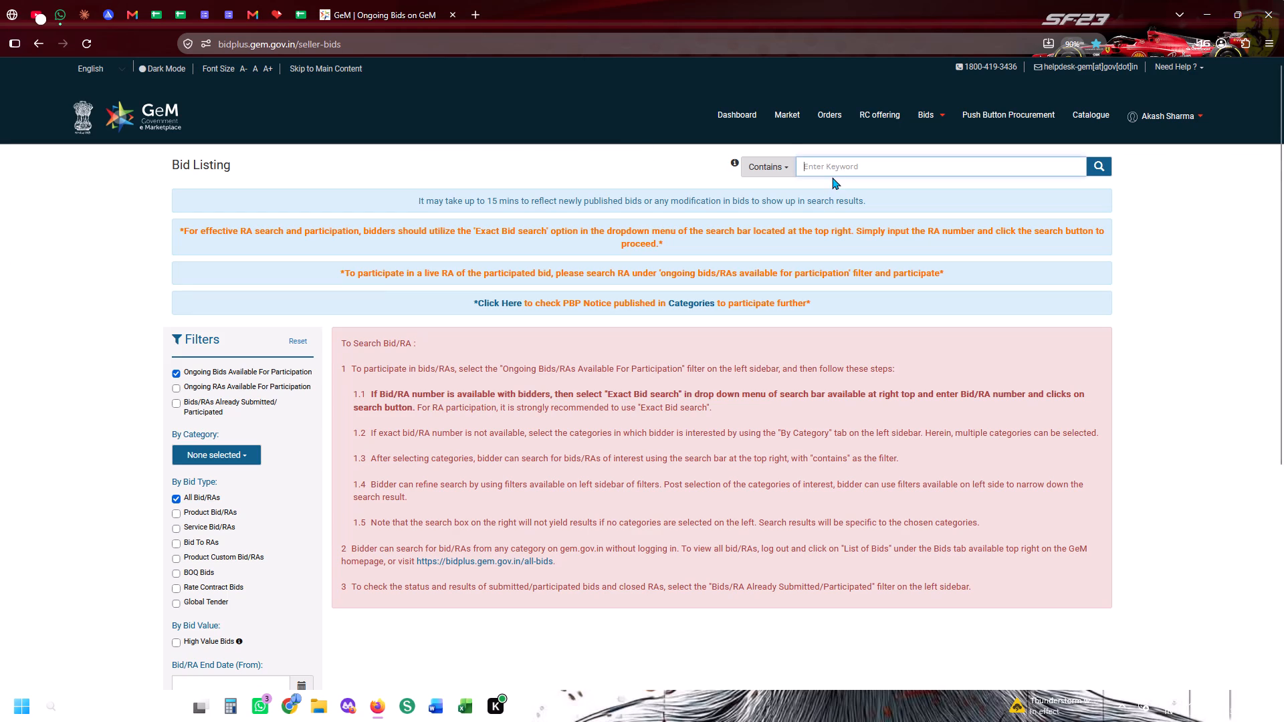
key("ctrl+v")
left_click(790, 148)
left_click(769, 165)
left_click(769, 237)
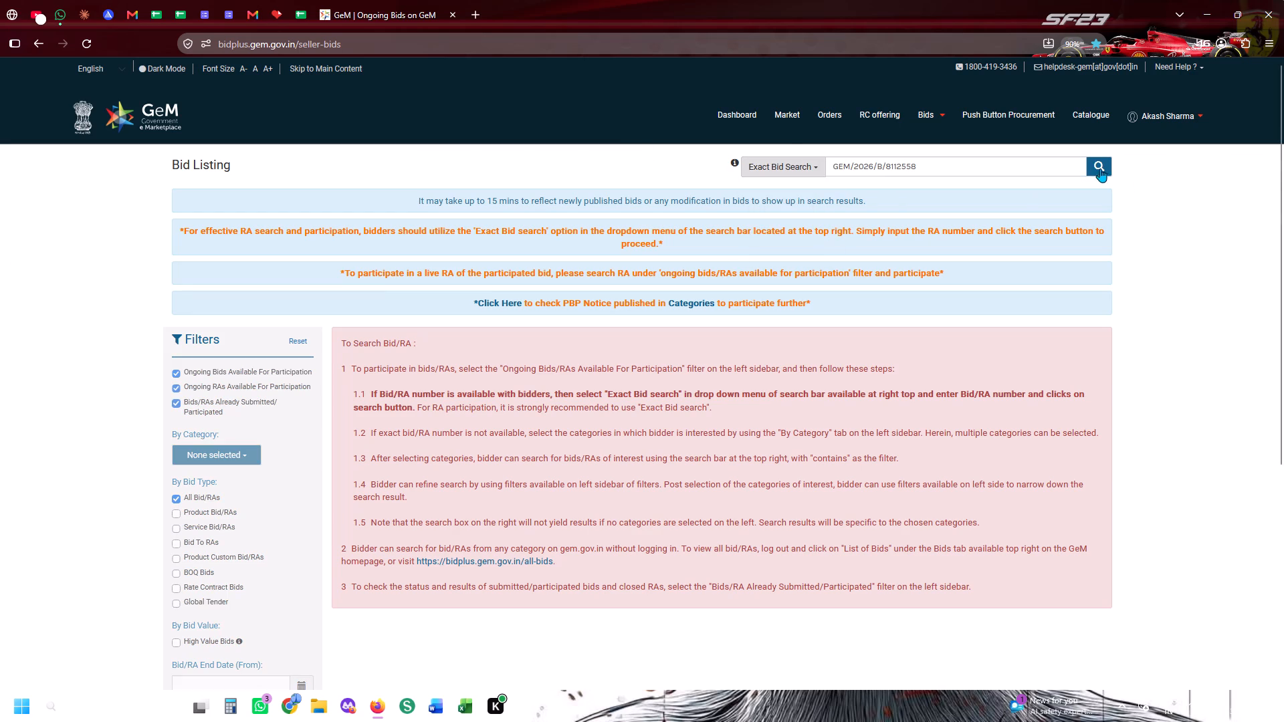
left_click(1100, 168)
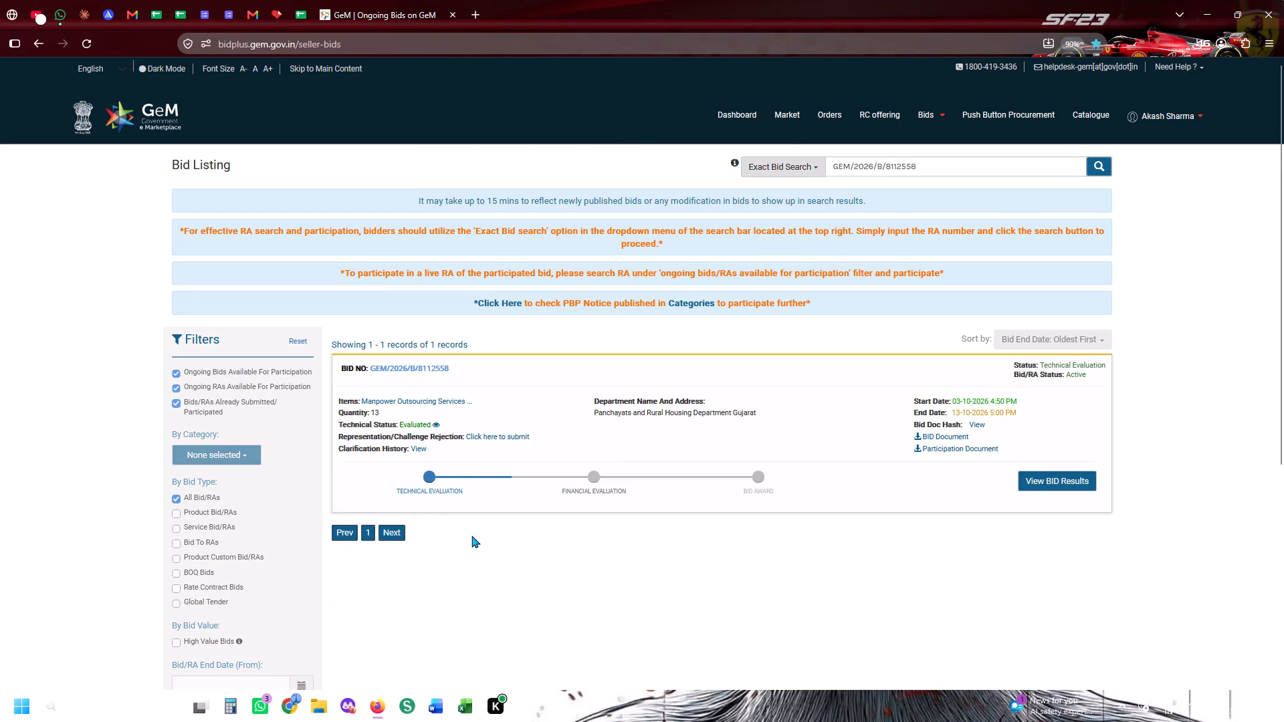
Open the bid's representation form, expand the Schedule 2 comment, and copy its text from "NOT ATTENTED PRE BID METTING" through "E.M.D, T".
left_click(472, 433)
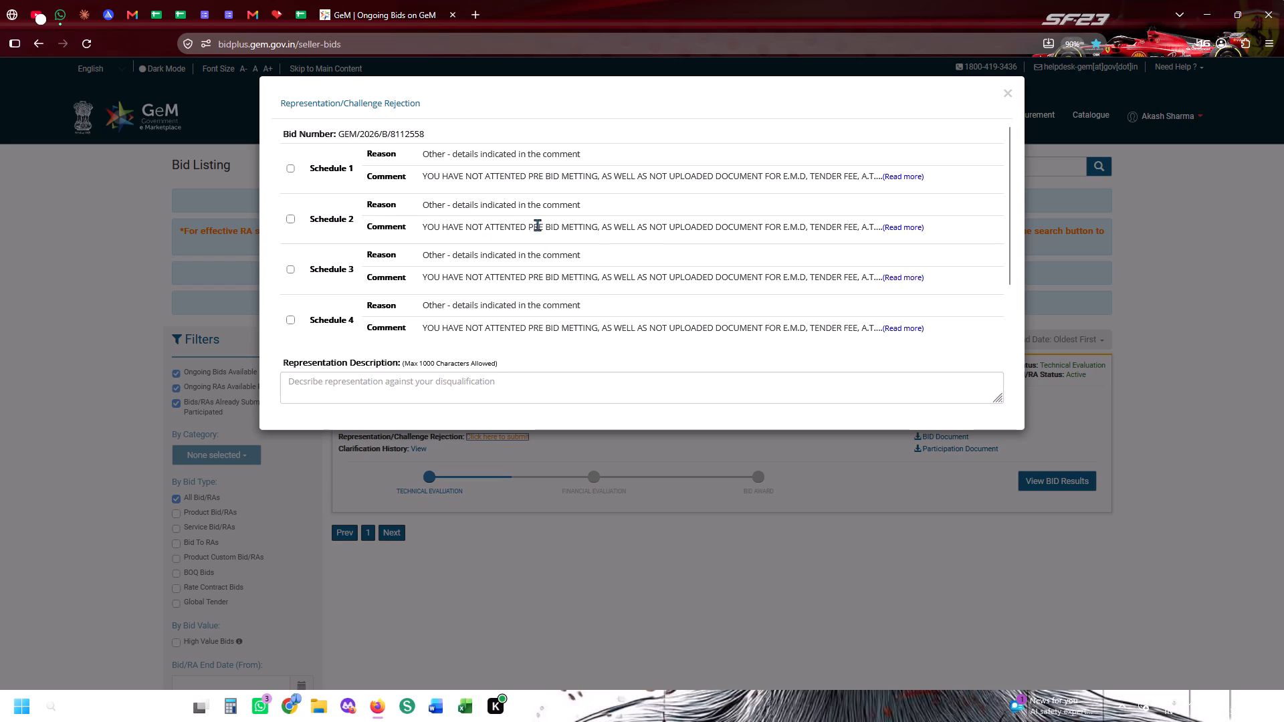
left_click(889, 227)
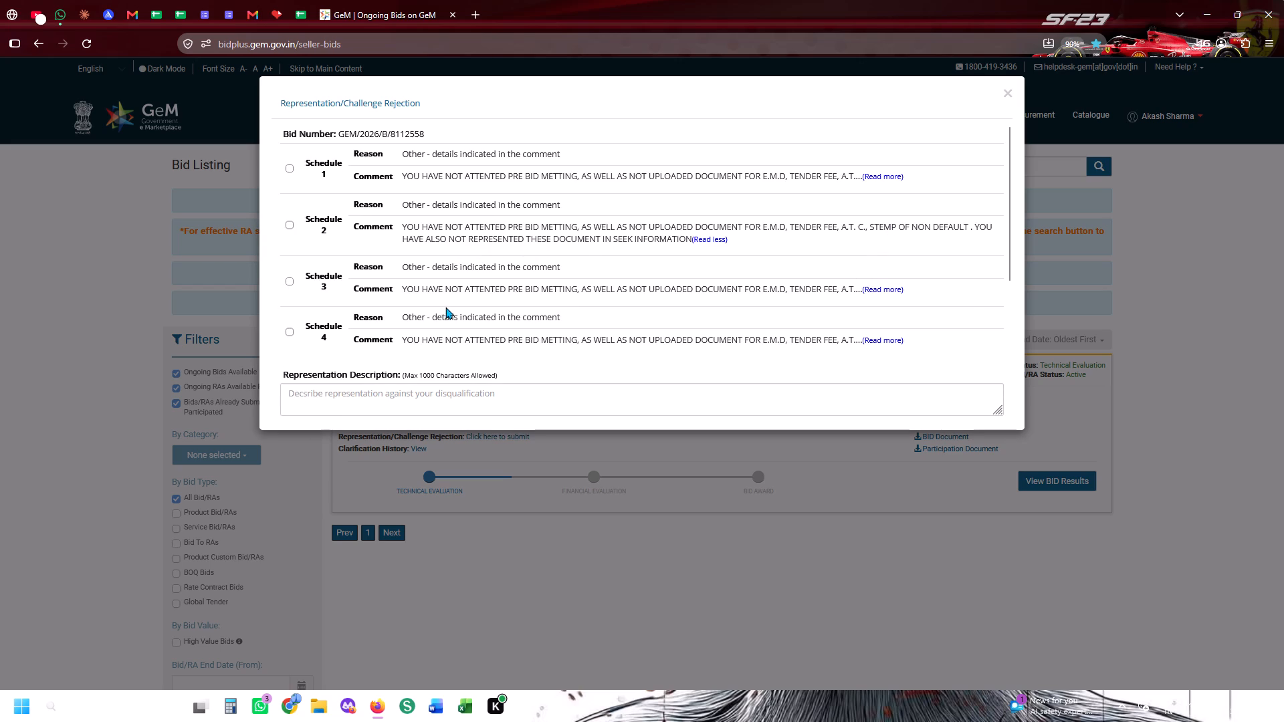
left_click_drag(442, 227, 549, 222)
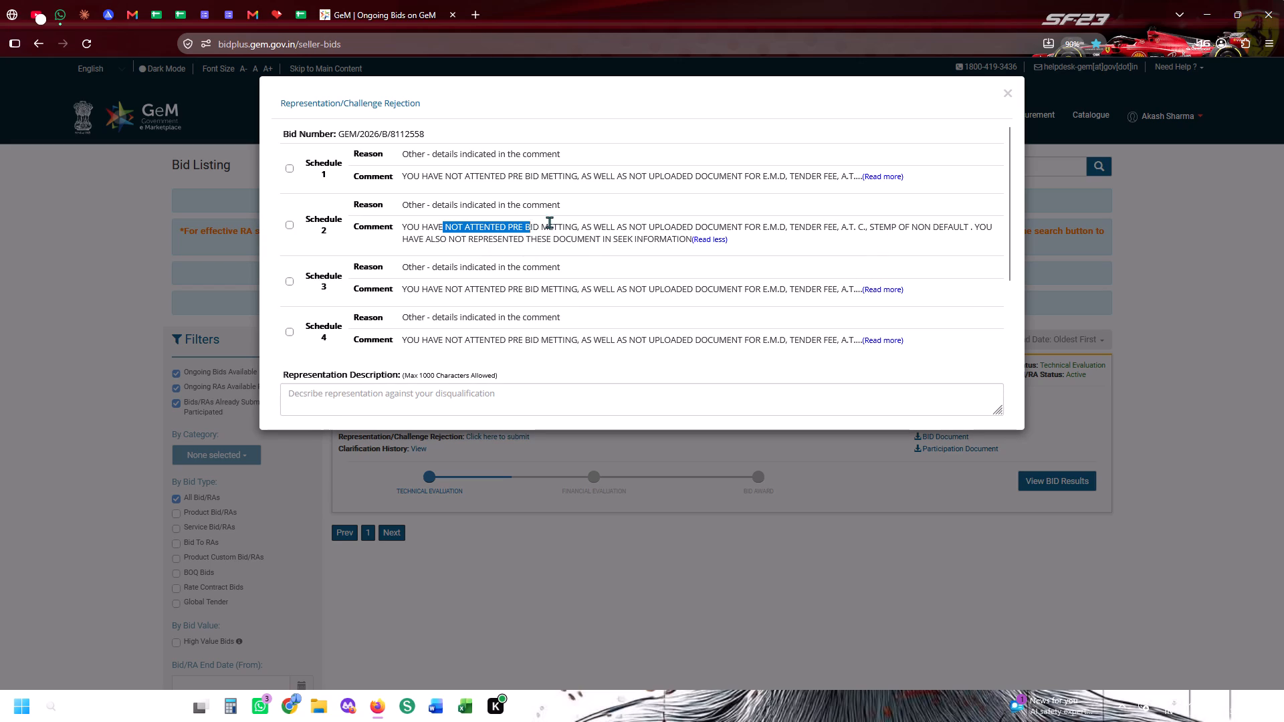
left_click_drag(549, 222, 578, 233)
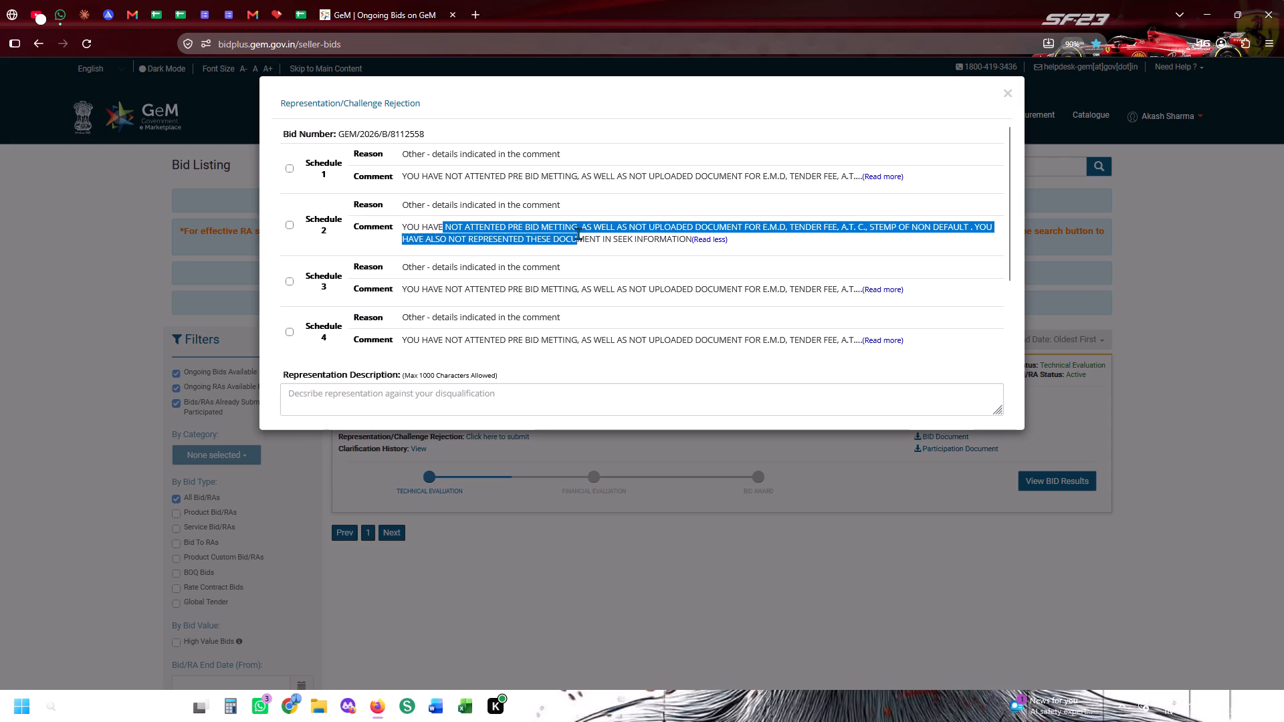
left_click_drag(578, 233, 752, 224)
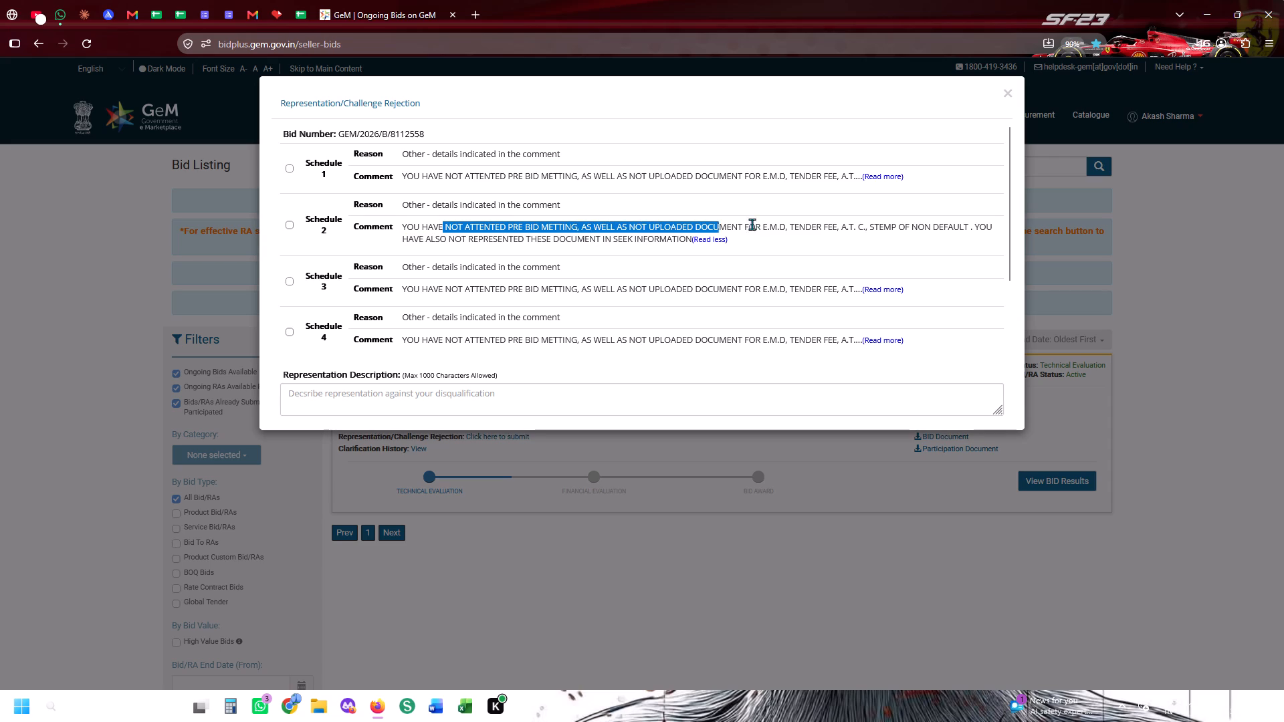
left_click_drag(752, 224, 793, 224)
key("ctrl+c")
key("ctrl+c")
key("ctrl+c")
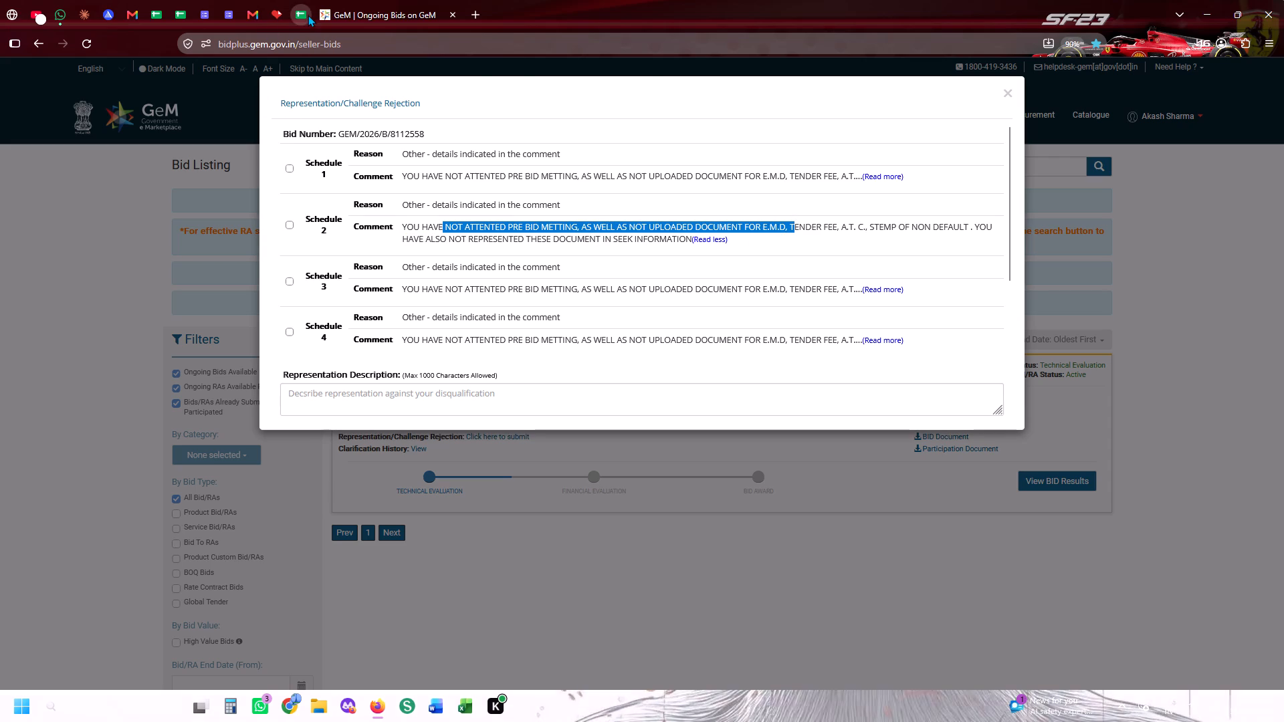
In the tender sheet, enter "1." followed by the copied comment text as the reason for bid GEM/2026/B/8112558.
left_click(308, 15)
left_click(354, 348)
left_click(354, 340)
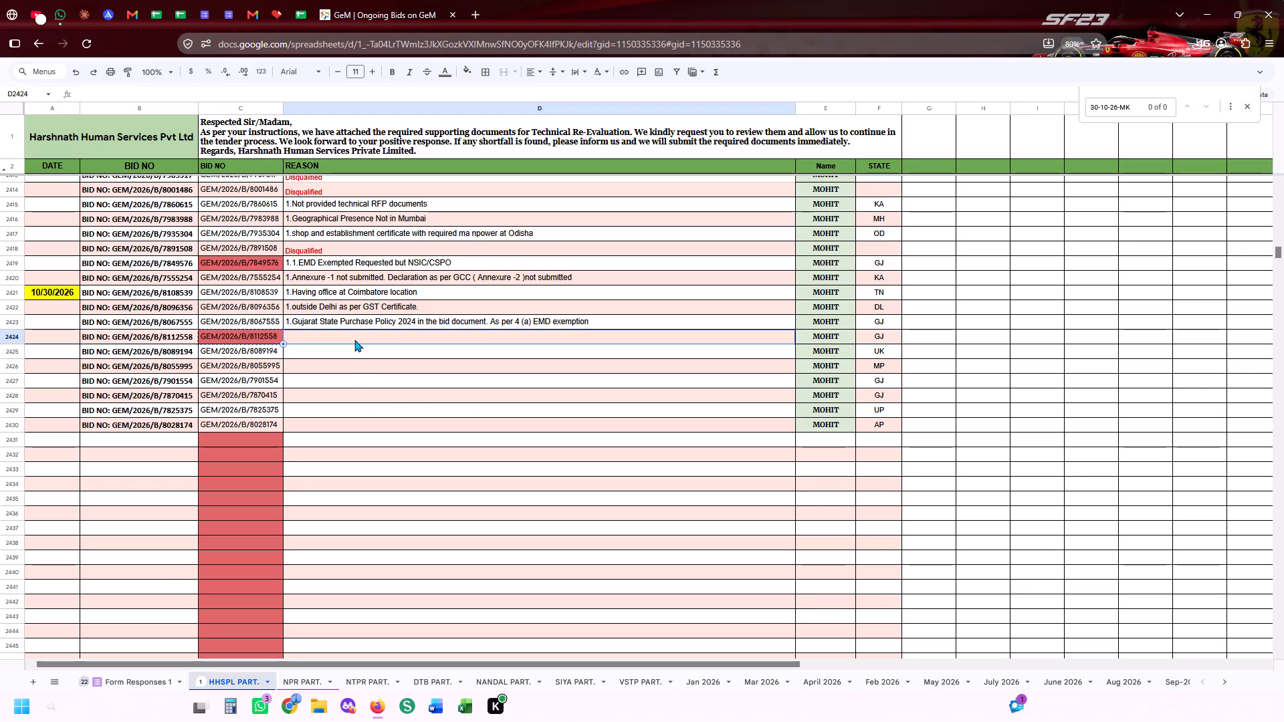
type("1.")
key("ctrl+v")
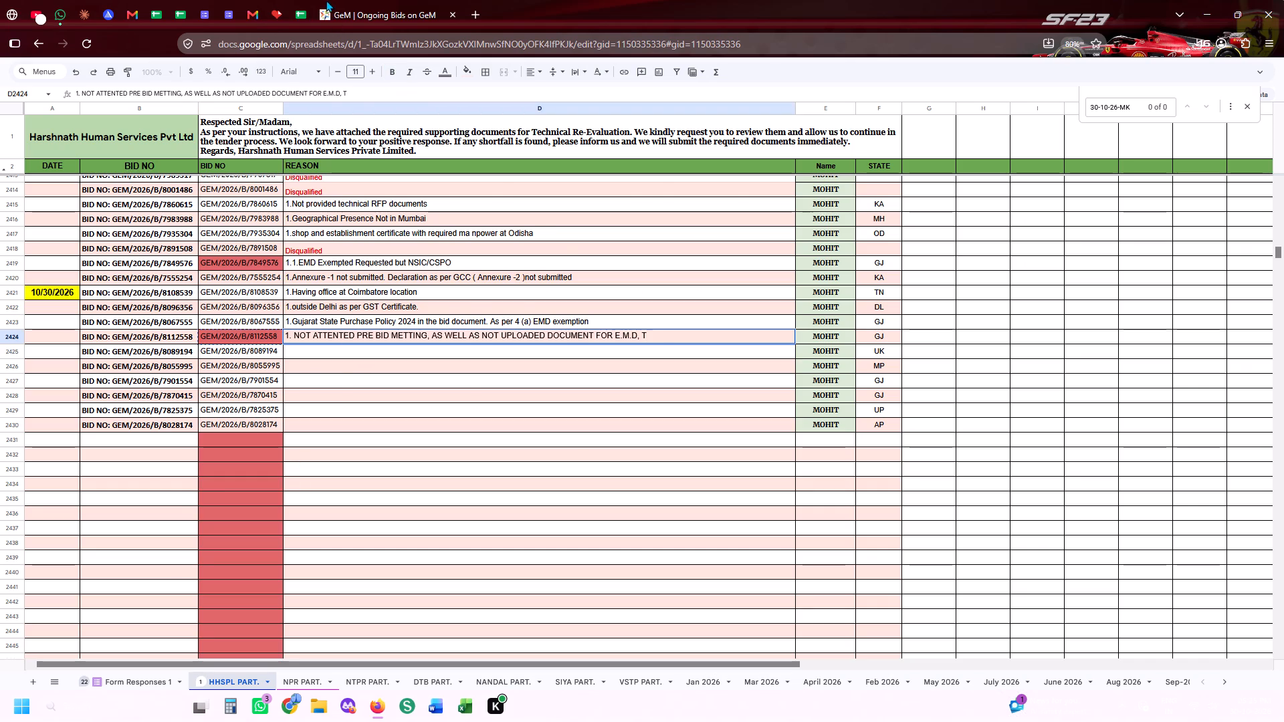
Fill the representation description for bid GEM/2026/B/8112558 with the "Respected Sir/Madam" re-evaluation text from the clipboard history.
left_click(328, 0)
left_click(327, 398)
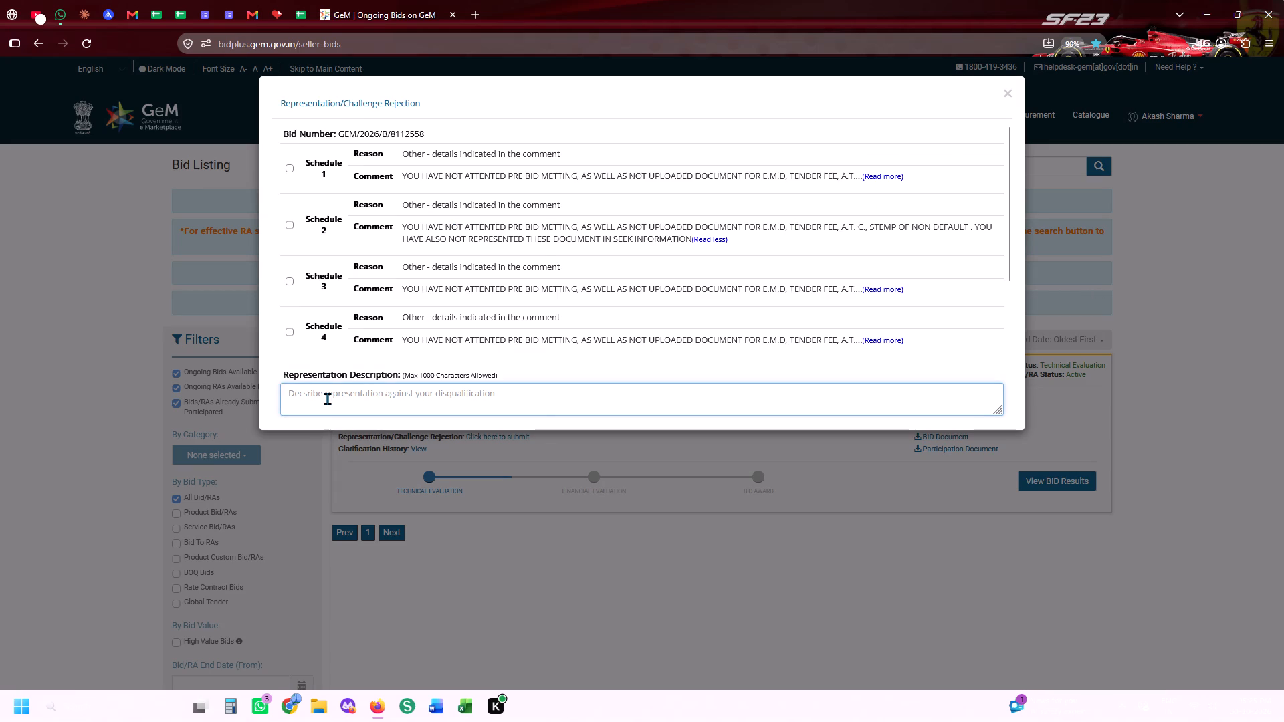
key("super+v")
left_click(514, 477)
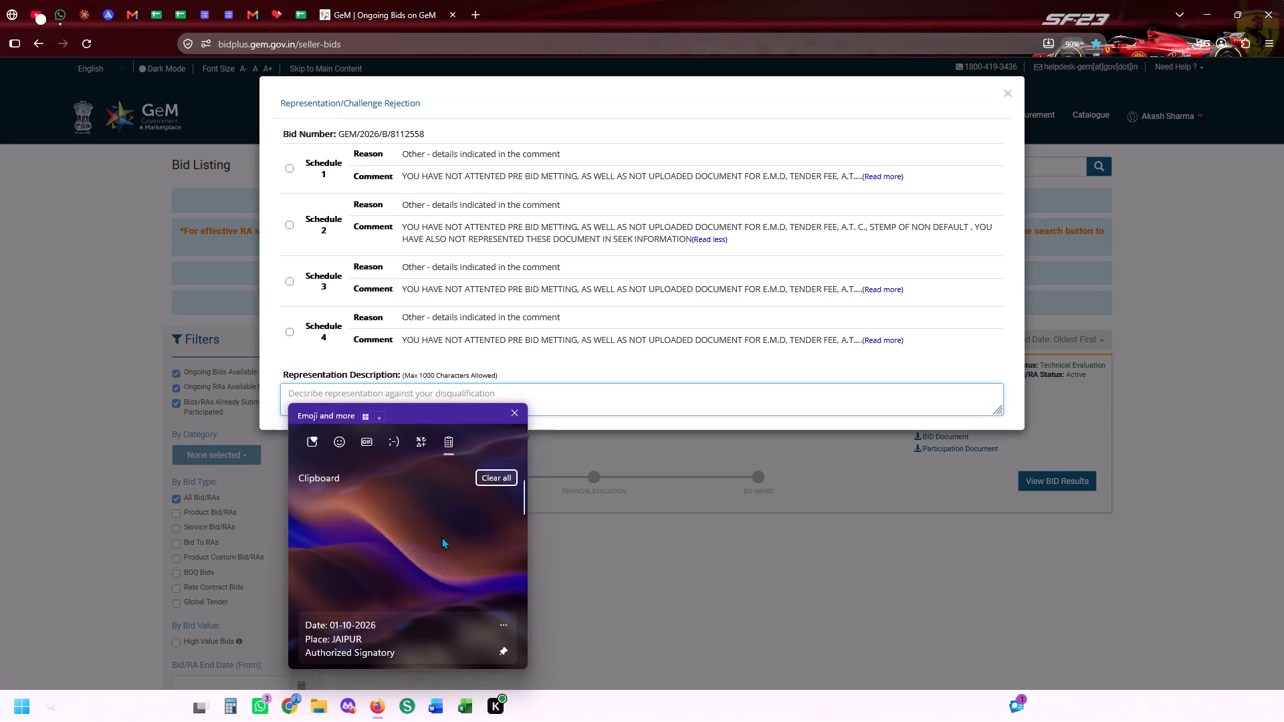
left_click(326, 647)
key("ctrl+v")
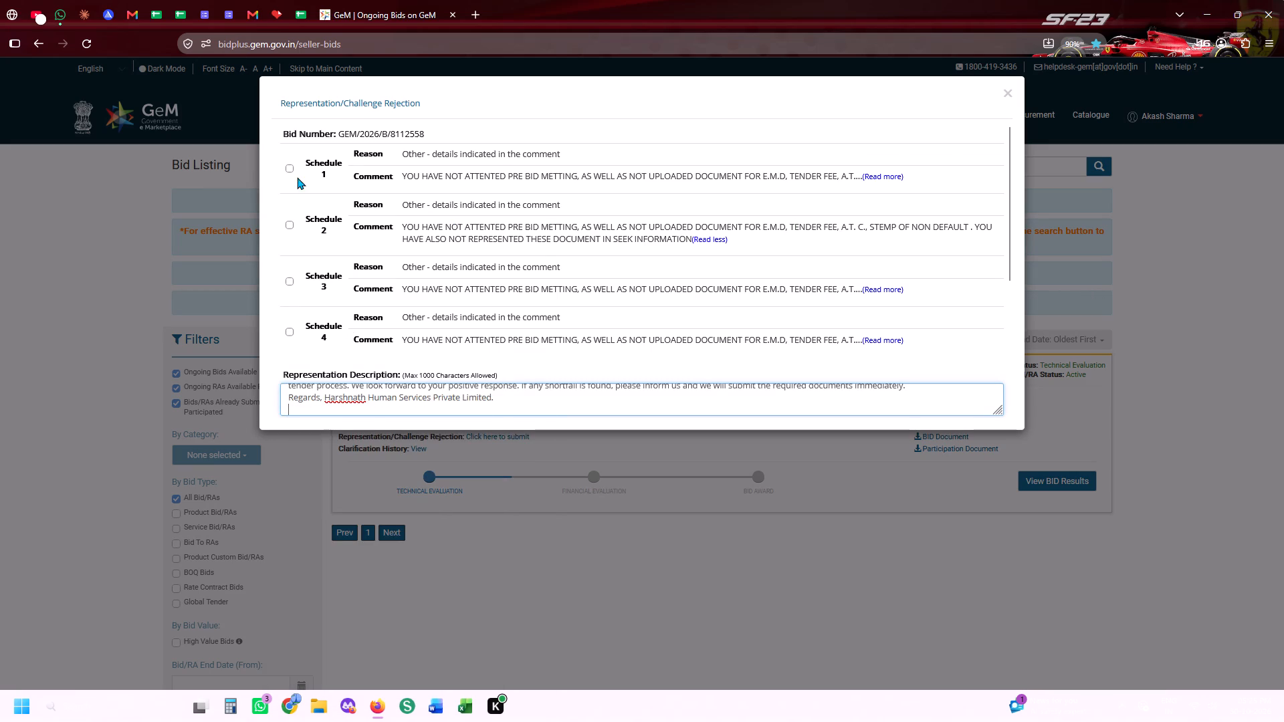
Select Schedules 1, 2, 3 and 4 for the representation.
left_click(291, 160)
left_click(291, 174)
left_click(291, 172)
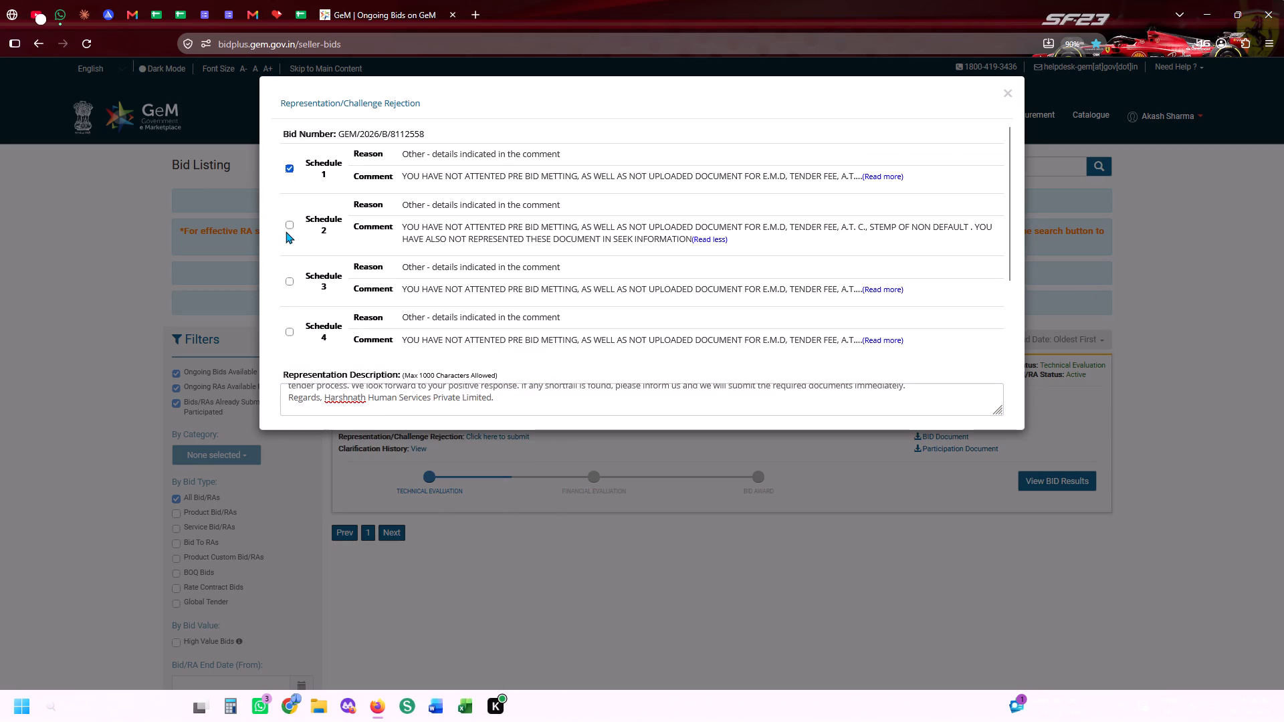
left_click(291, 225)
left_click(290, 279)
left_click(292, 335)
scroll(292, 335, "down", 3)
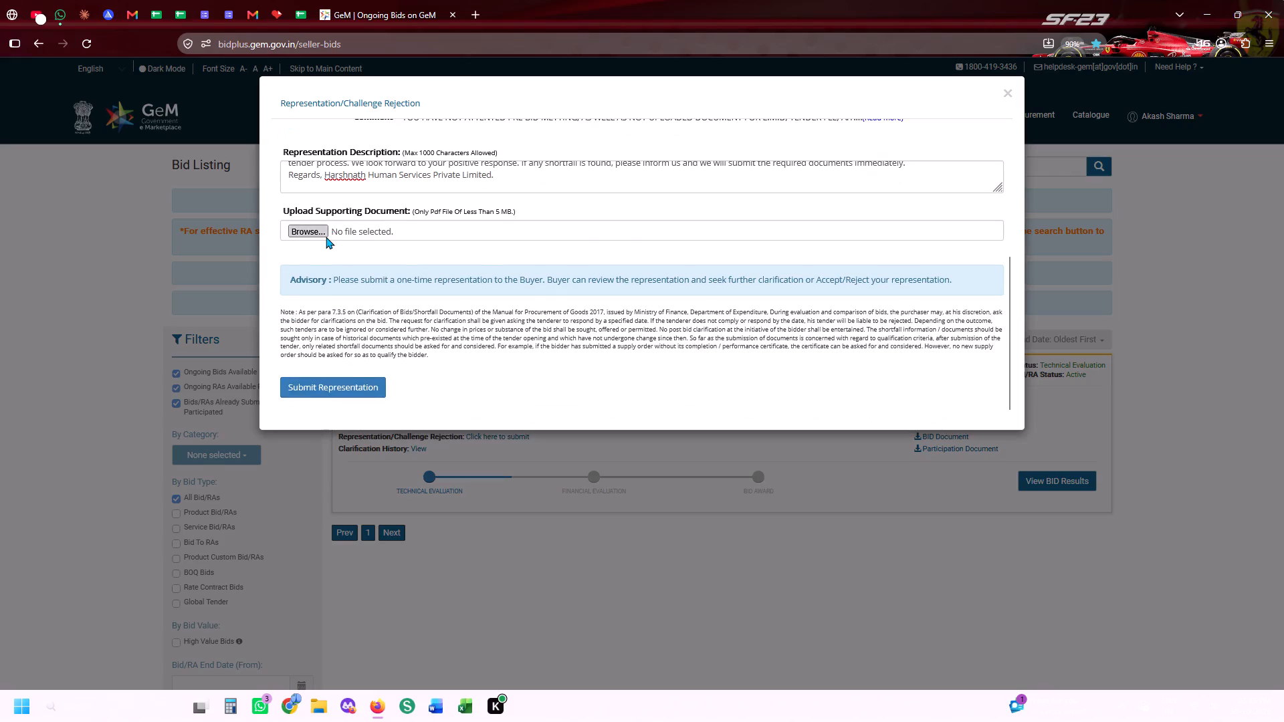
Attach emd-exemption-hhspl from the ADDITIONAL folder as the supporting document for bid GEM/2026/B/8112558.
scroll(321, 243, "up", 1)
left_click(308, 328)
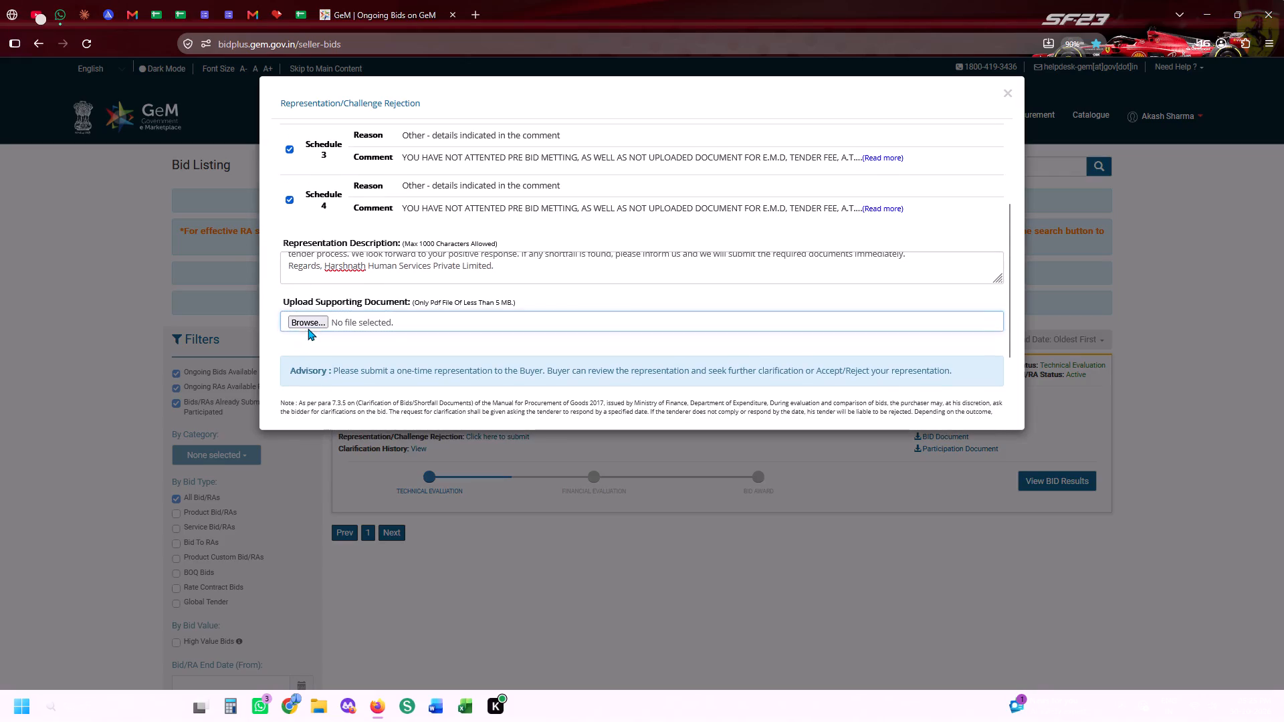
scroll(960, 384, "up", 4)
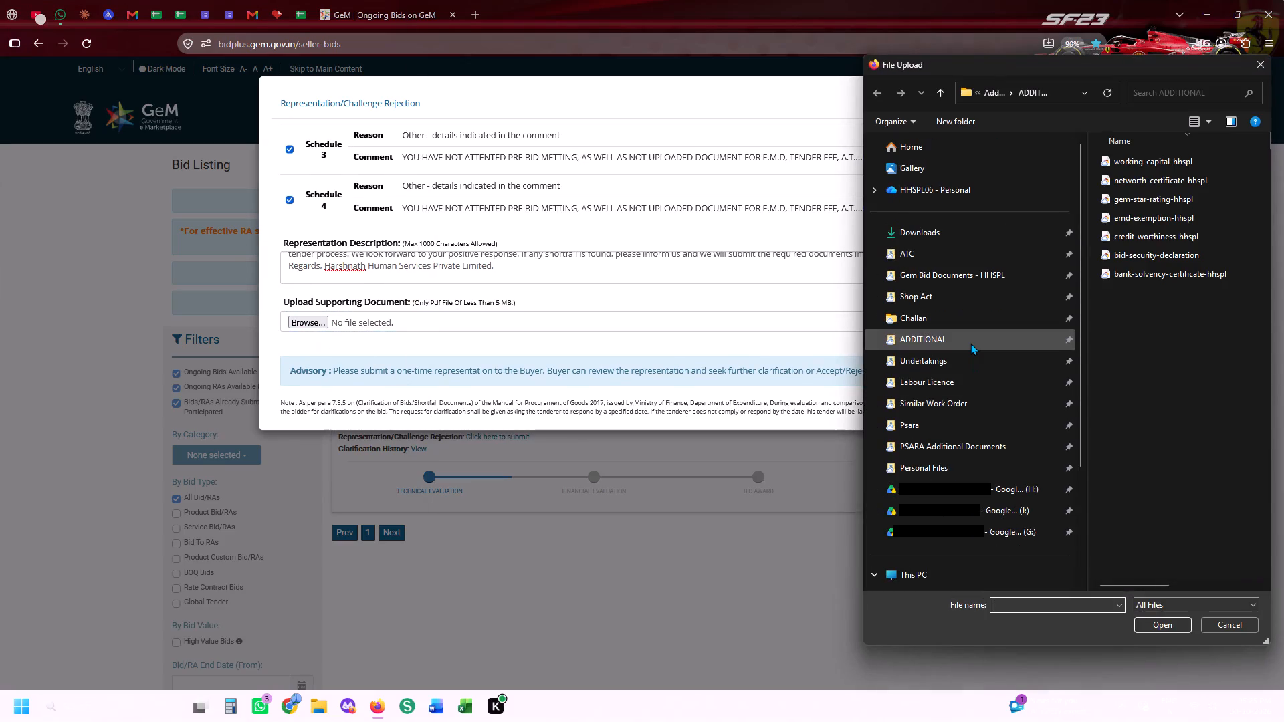
left_click(1000, 270)
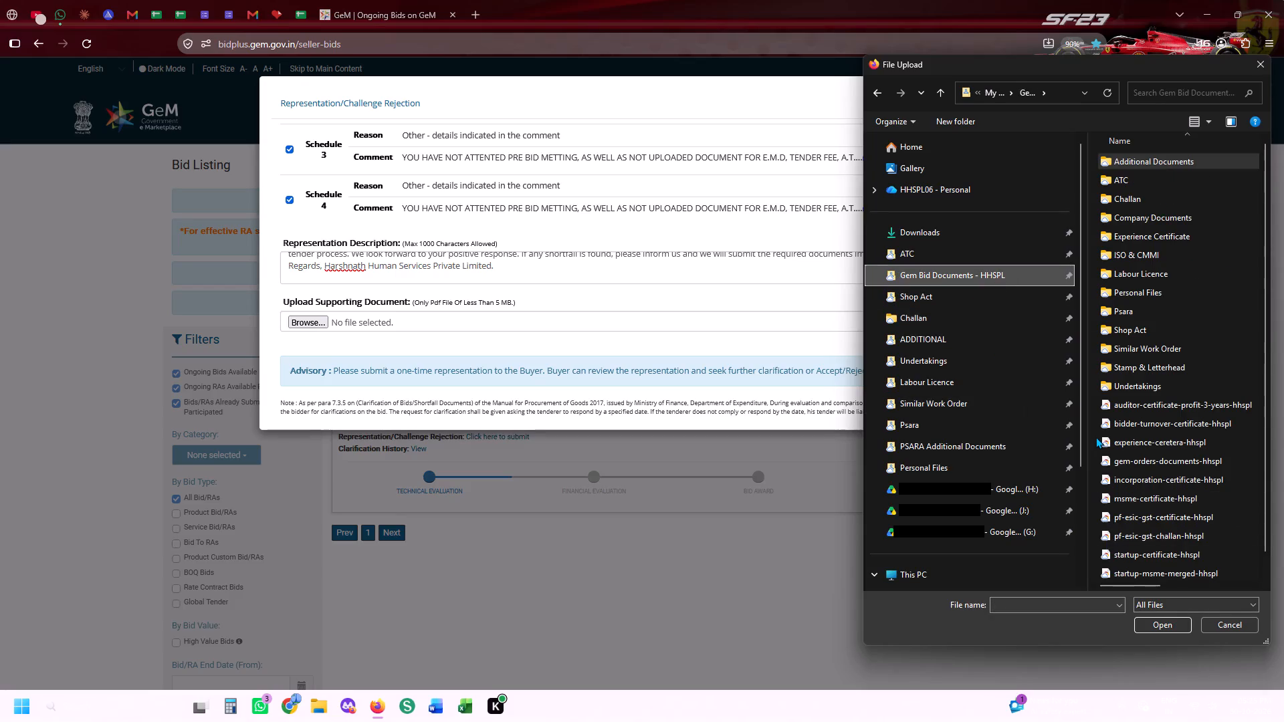
left_click(973, 338)
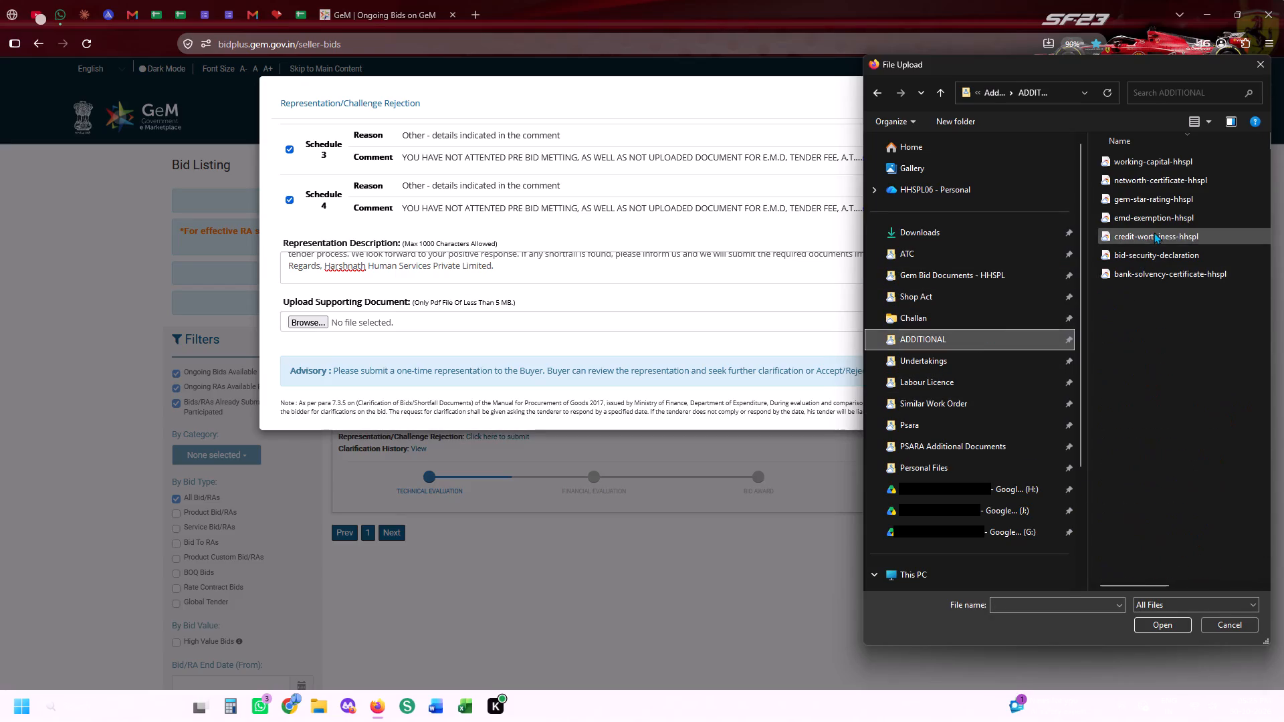
left_click(1154, 221)
left_click_drag(1154, 221, 1140, 223)
Submit the representation for bid GEM/2026/B/8112558 and acknowledge the submission.
scroll(436, 292, "down", 3)
left_click(348, 388)
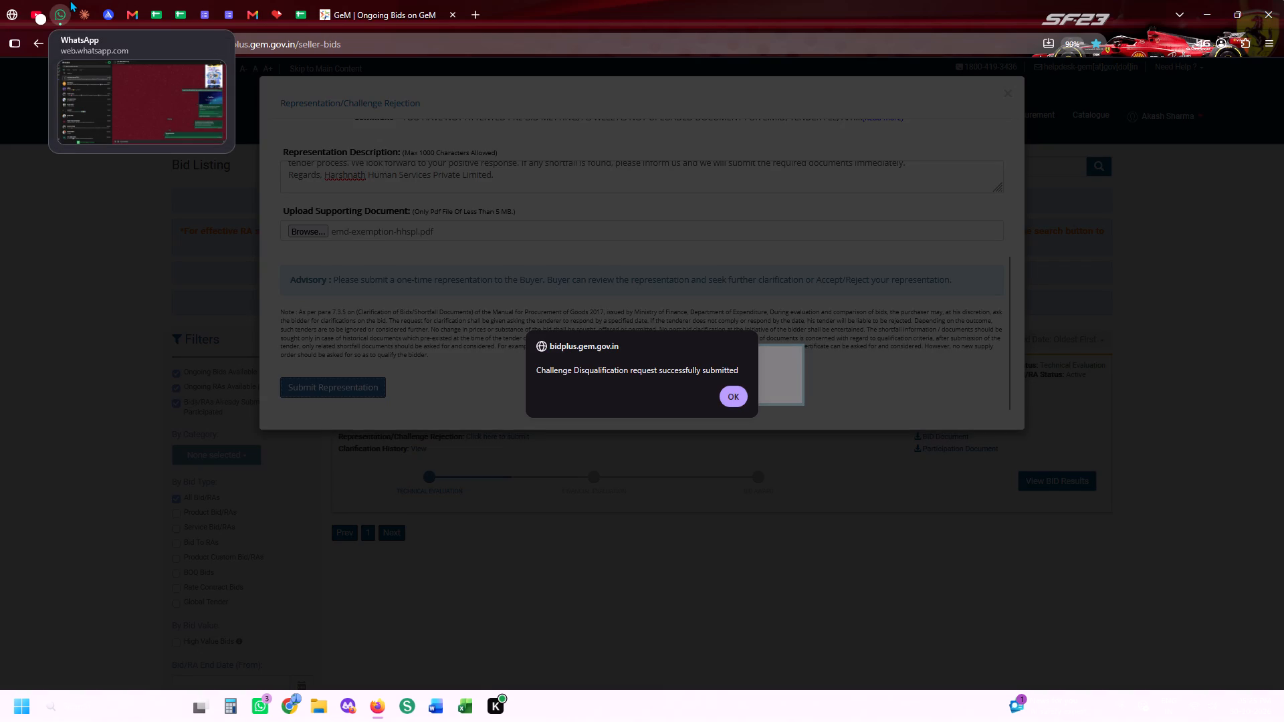
scroll(70, 0, "up", 2)
left_click(732, 404)
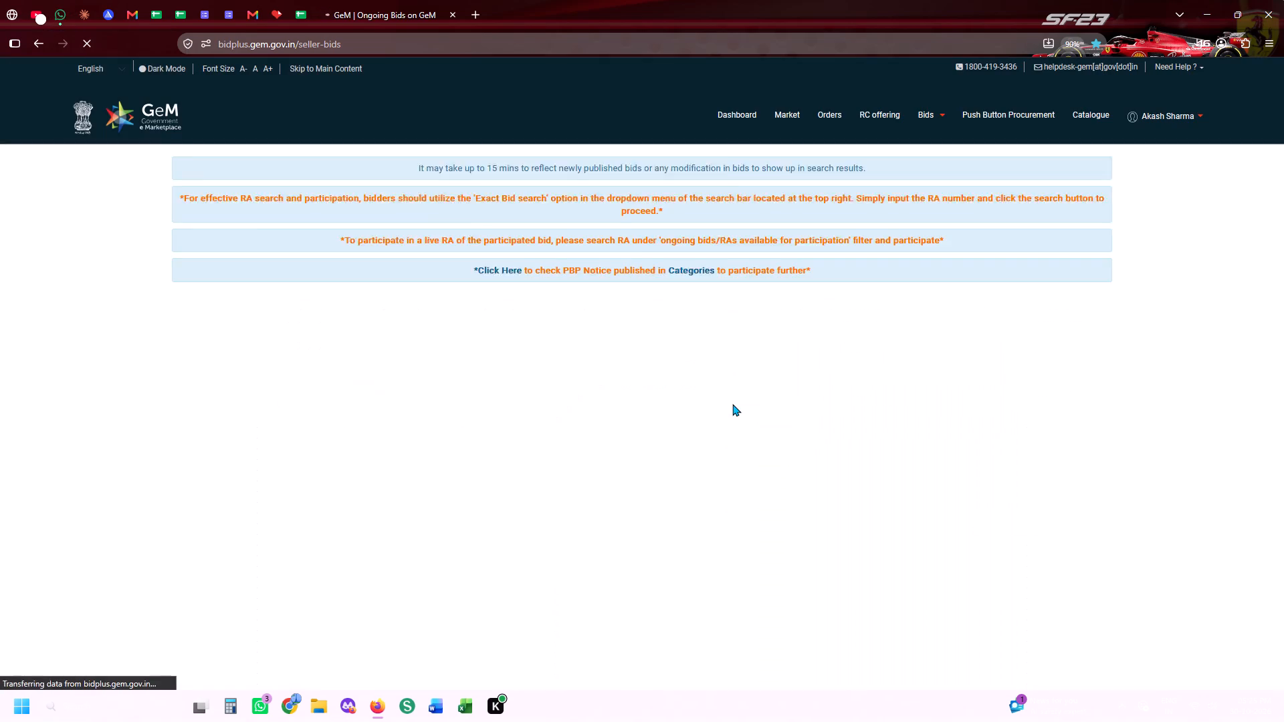
Copy bid number GEM/2026/B/8089194 from the tender sheet and look it up on GeM with Exact Bid Search.
left_click(294, 3)
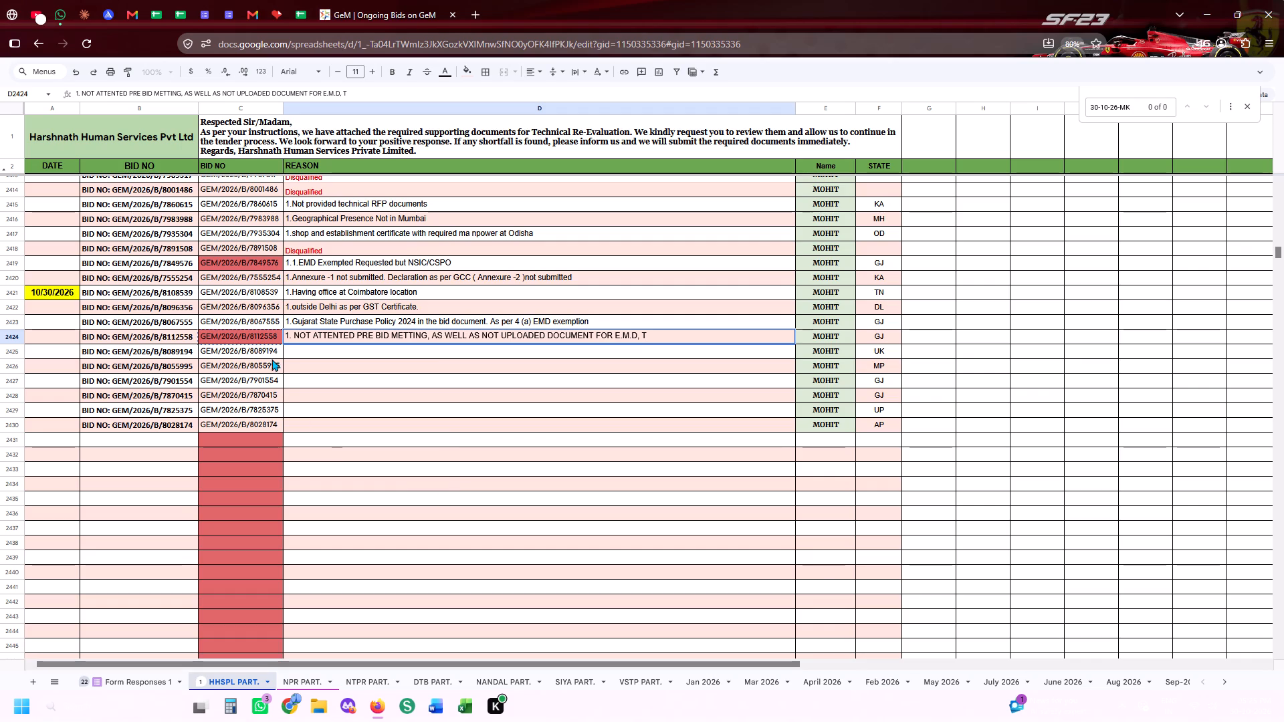
left_click(271, 356)
key("ctrl+c")
key("ctrl+c")
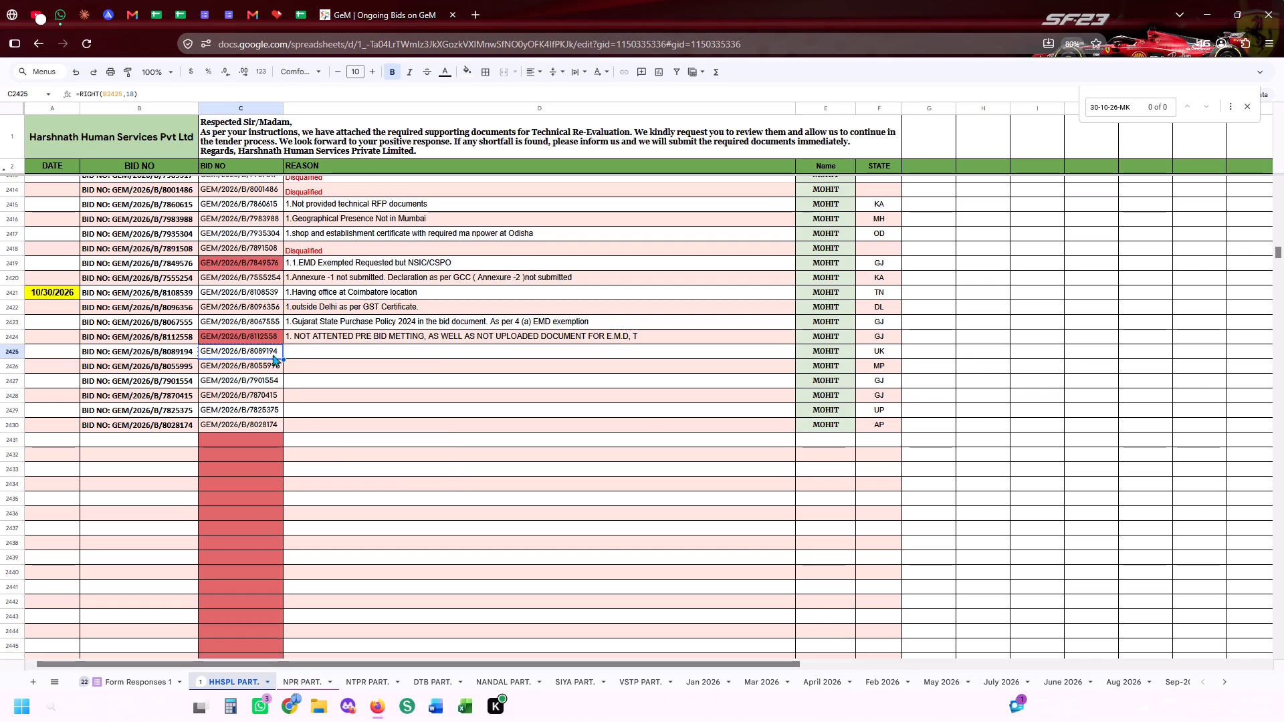
key("ctrl+c")
key("ctrl+c")
key("ctrl+c")
key("ctrl+c")
left_click(383, 28)
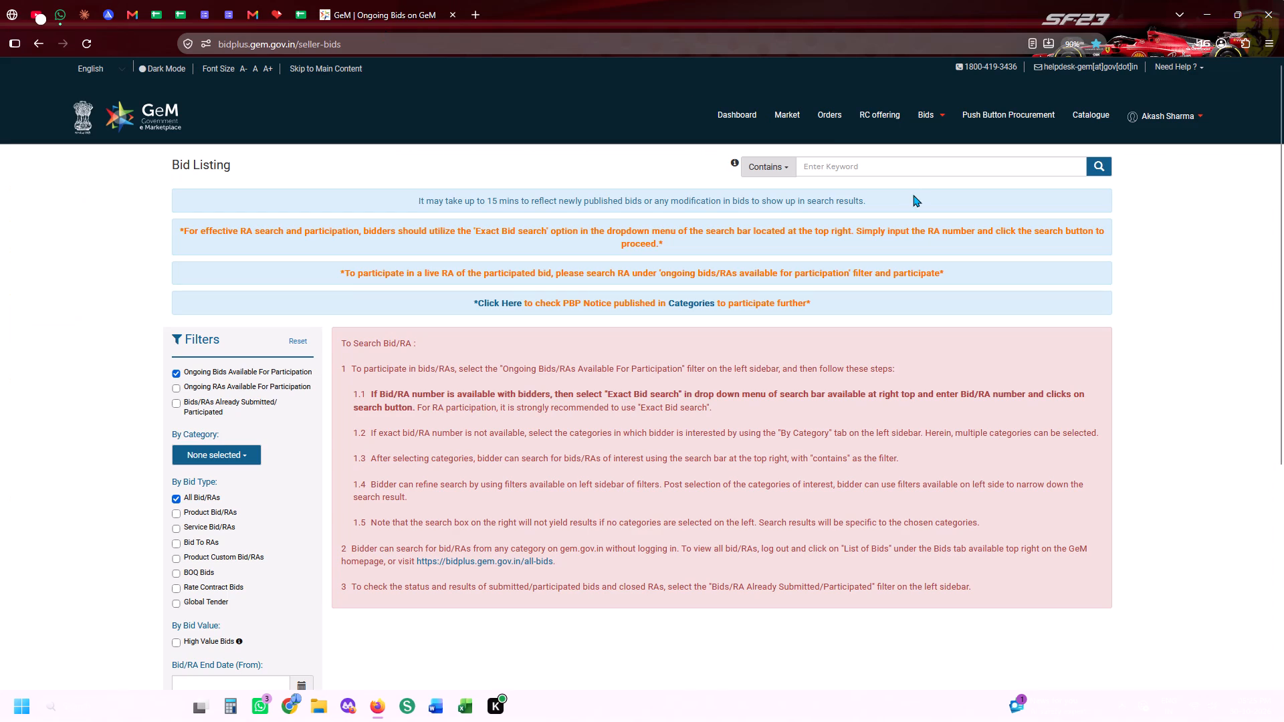
left_click(898, 162)
key("ctrl+v")
left_click(769, 158)
left_click(778, 251)
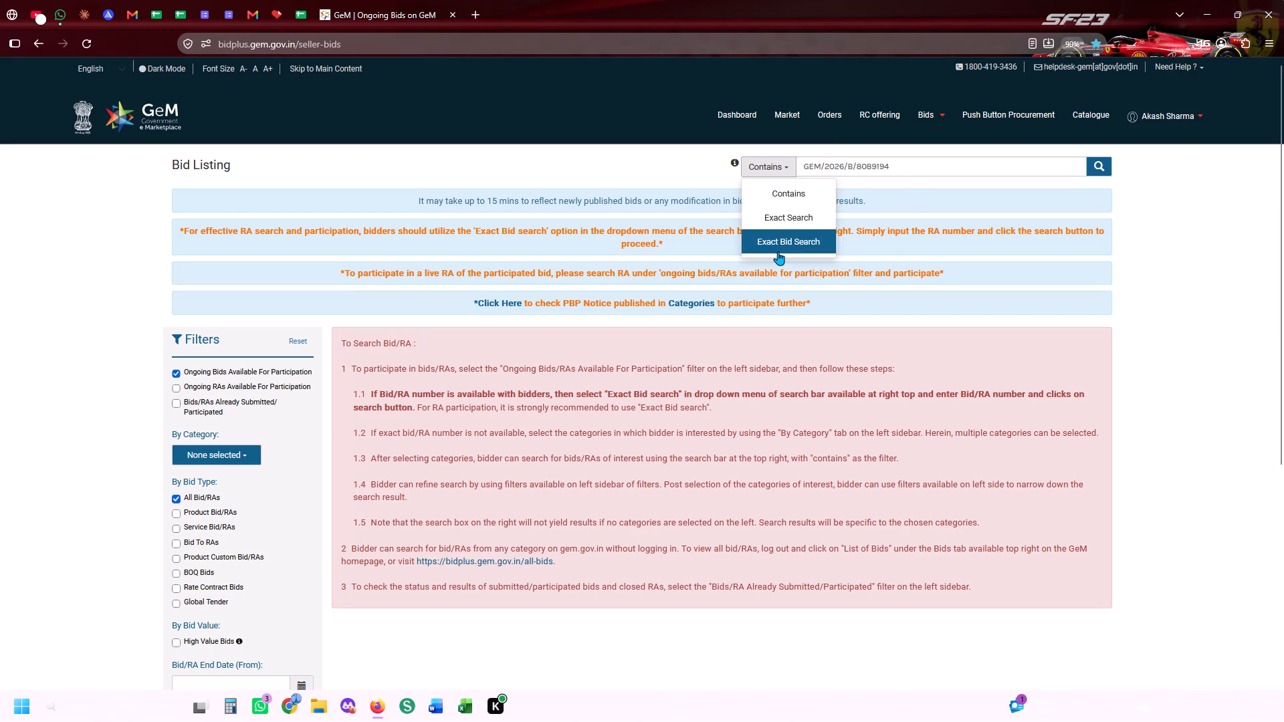
left_click(1107, 174)
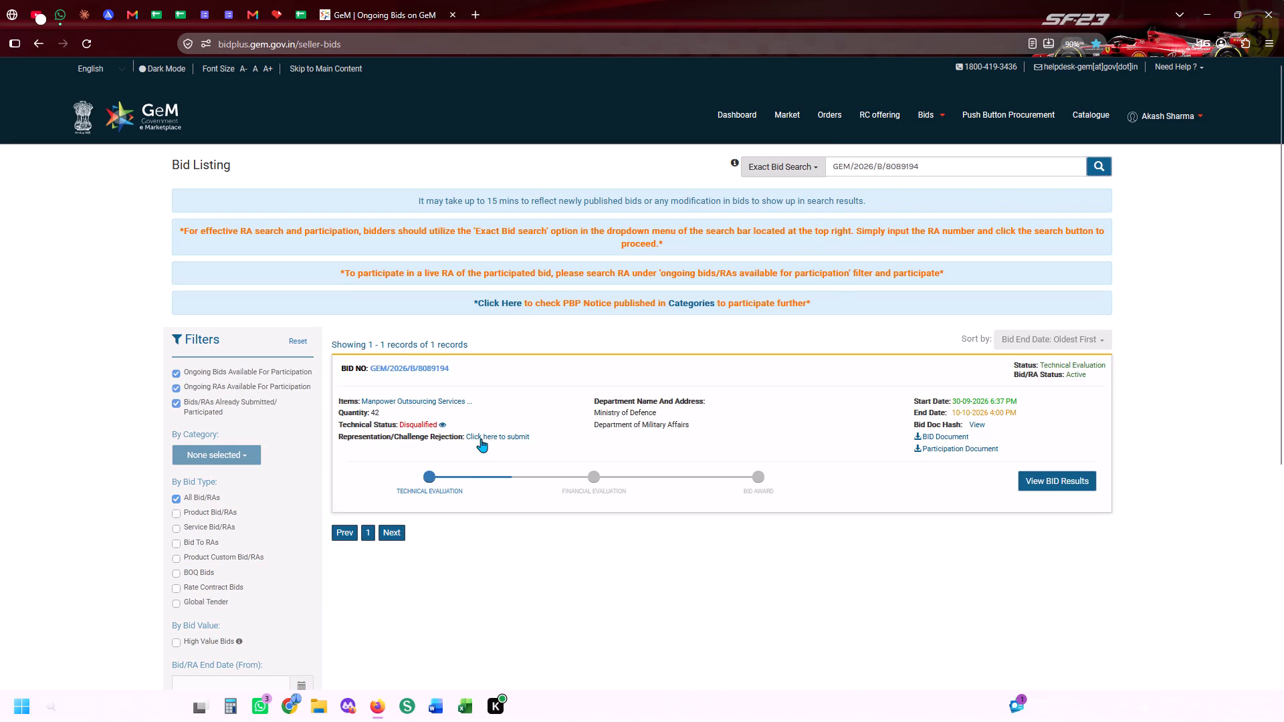
Open the bid's representation form, expand the disqualification comment, and copy "attending the Pre Bid Meeting was mandatory".
left_click(481, 439)
scroll(516, 261, "up", 2)
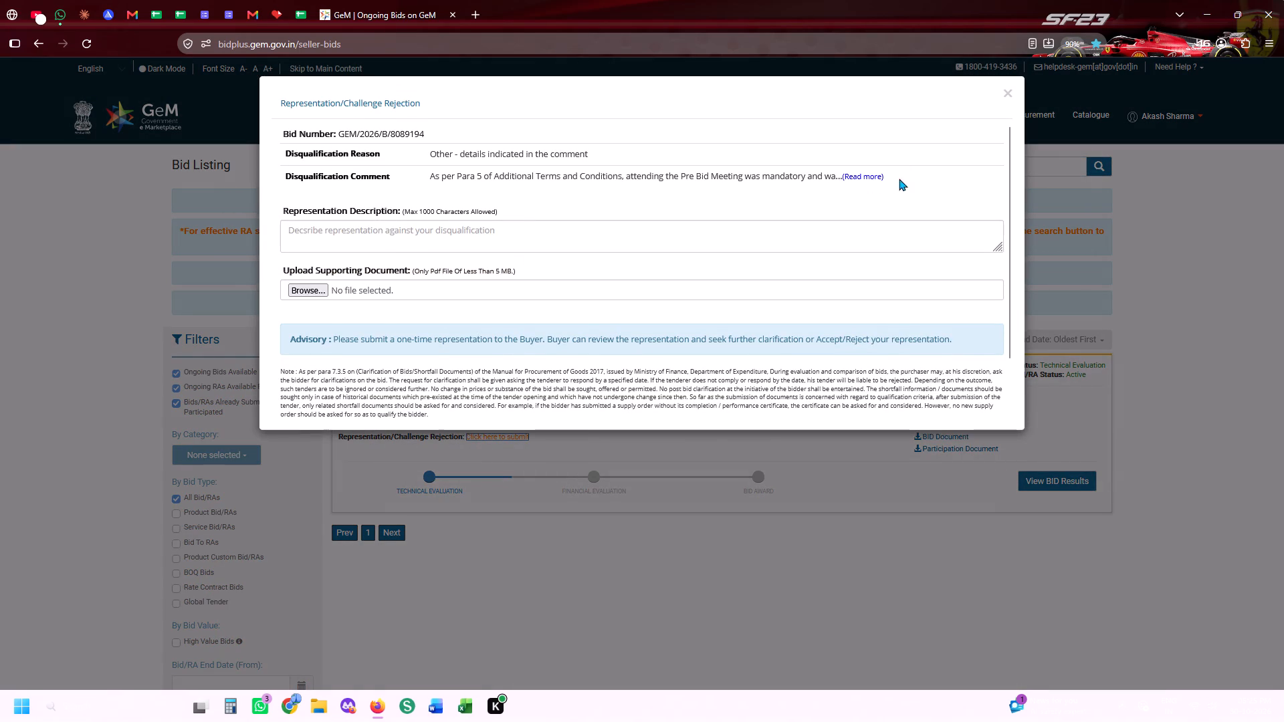
left_click(873, 180)
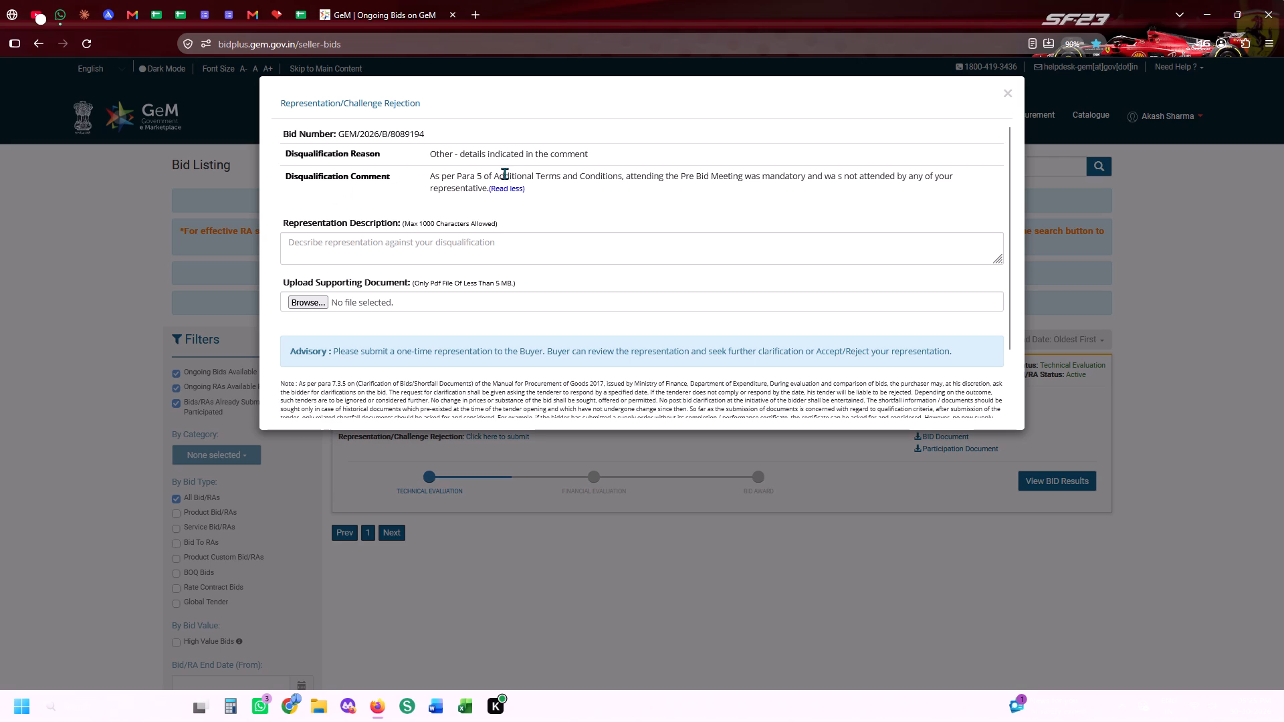
left_click_drag(492, 178, 534, 178)
left_click_drag(534, 178, 637, 170)
left_click(622, 183)
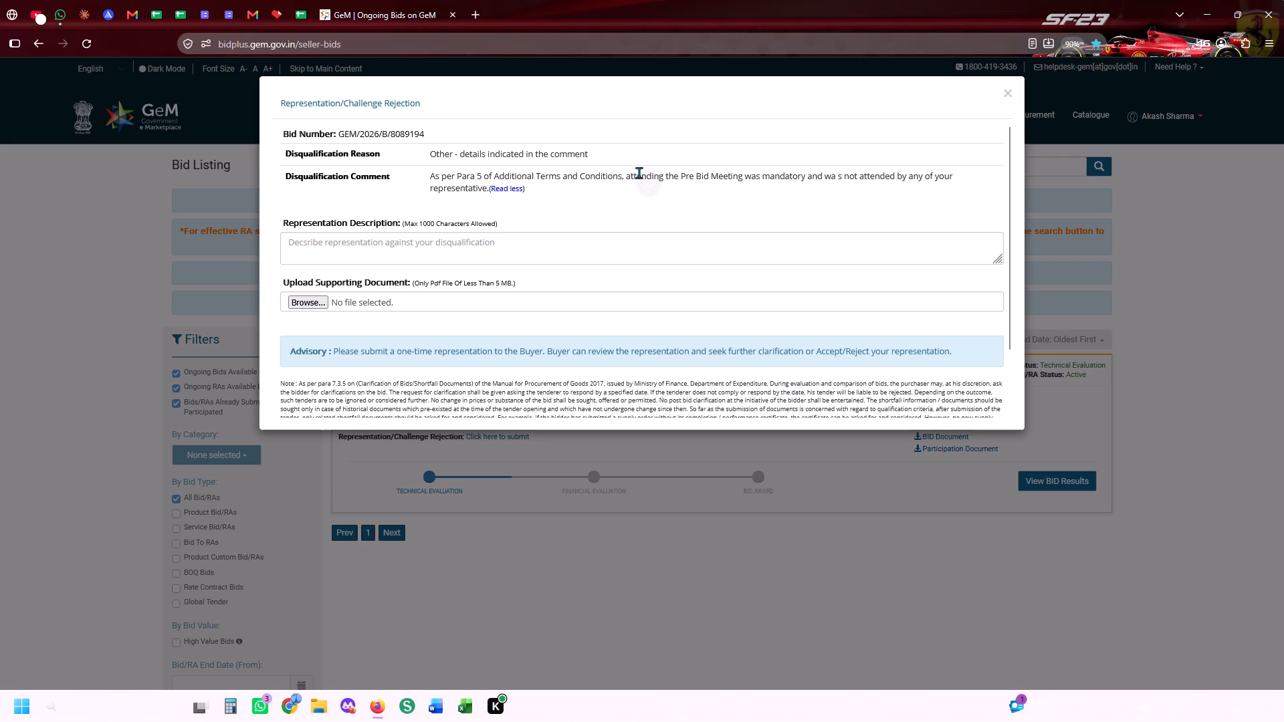
left_click_drag(627, 172, 805, 171)
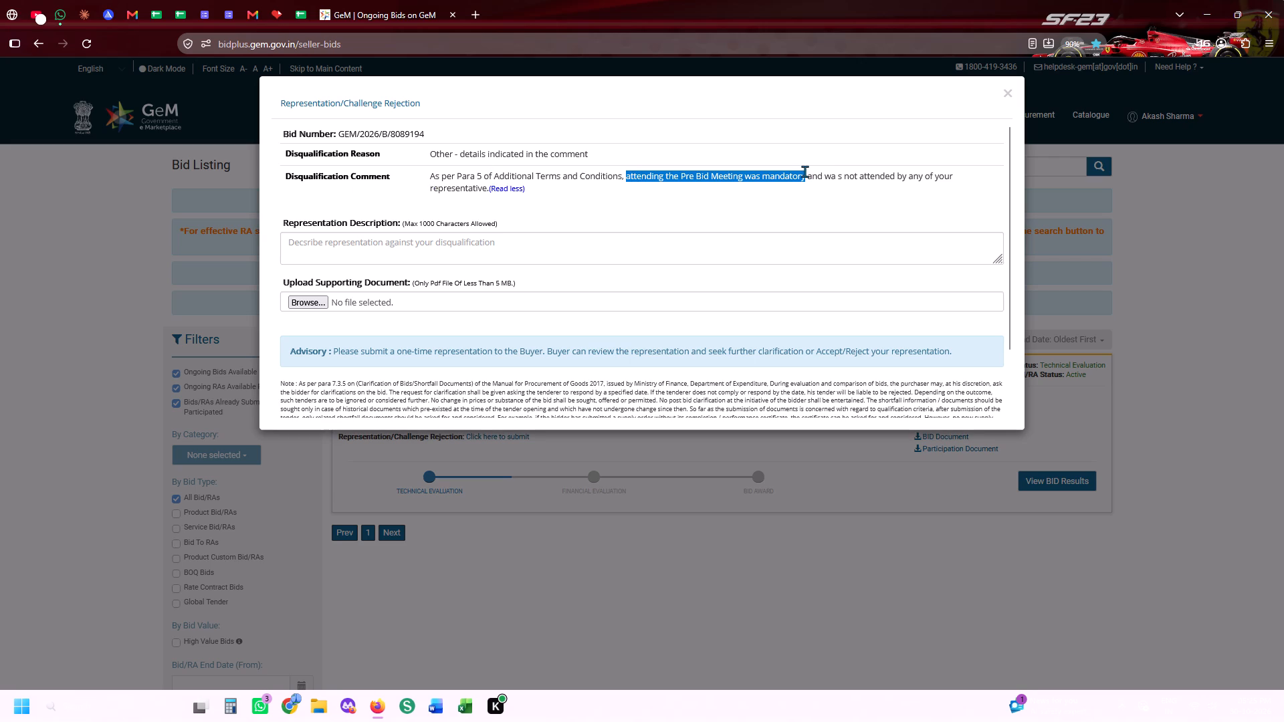
left_click_drag(805, 171, 804, 171)
key("ctrl+c")
key("ctrl+c")
key("ctrl+c")
key("ctrl+c")
In the tender sheet, enter "1." followed by the copied comment text as the reason for bid GEM/2026/B/8089194.
left_click(309, 29)
left_click(310, 17)
left_click(364, 350)
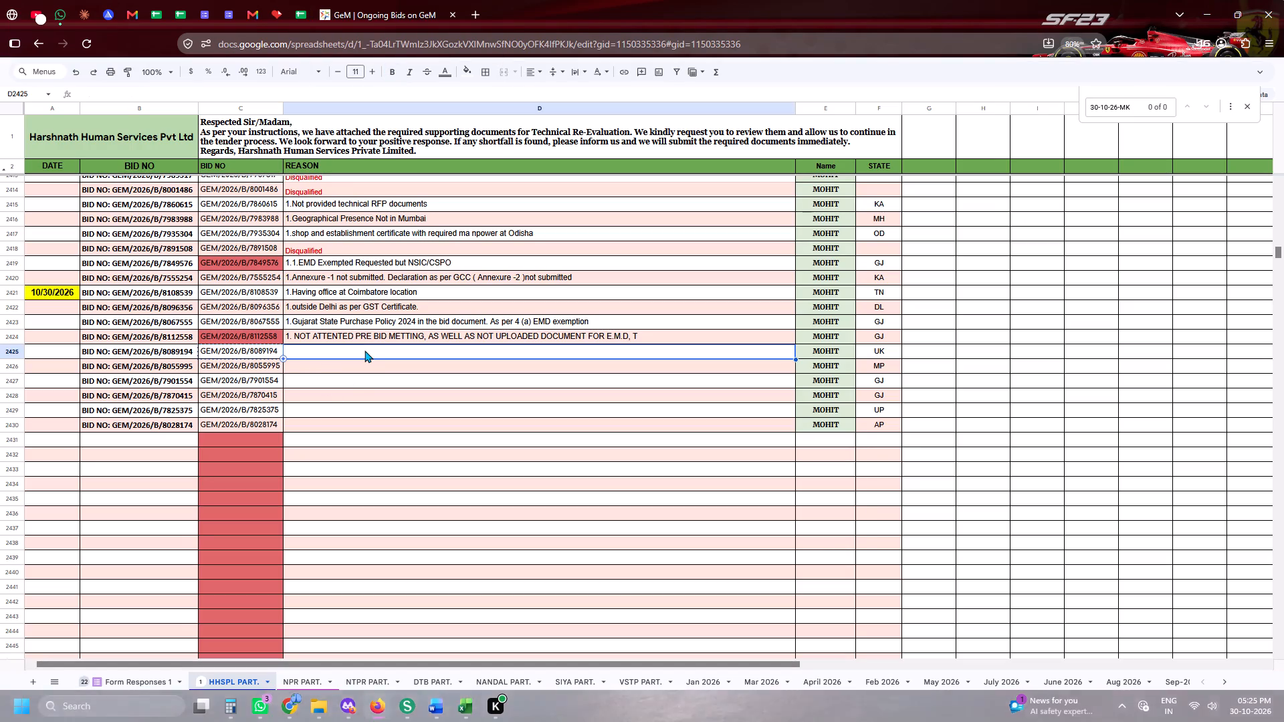
type("1.")
key("ctrl+v")
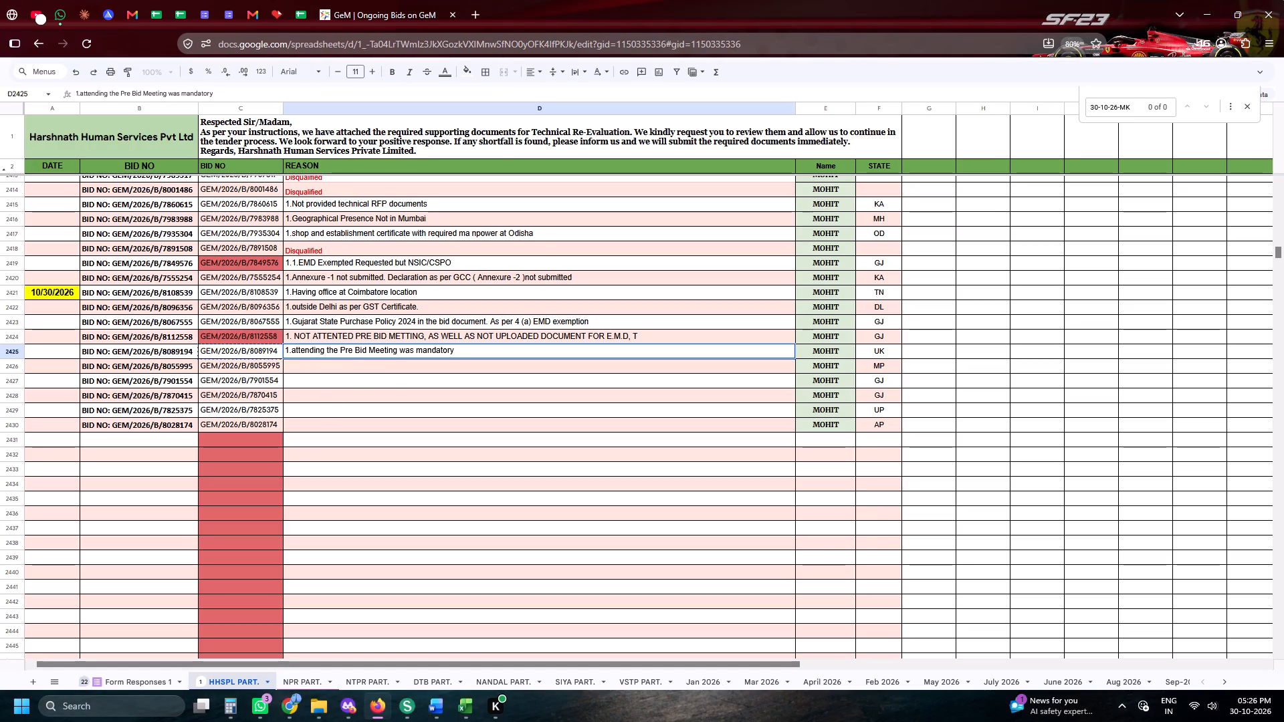
Attach undertaking-pre-bid-hhspl from the Undertakings folder as the supporting document for bid GEM/2026/B/8089194.
left_click(350, 28)
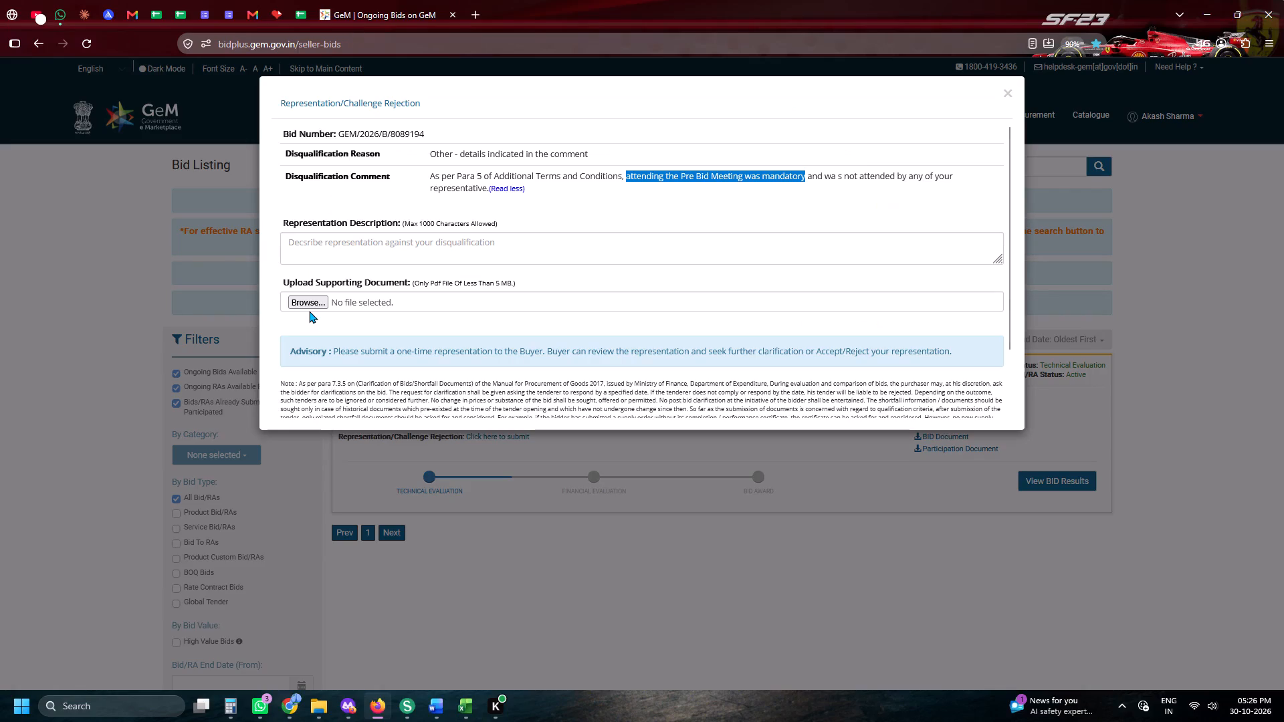
left_click(309, 306)
scroll(1028, 292, "up", 4)
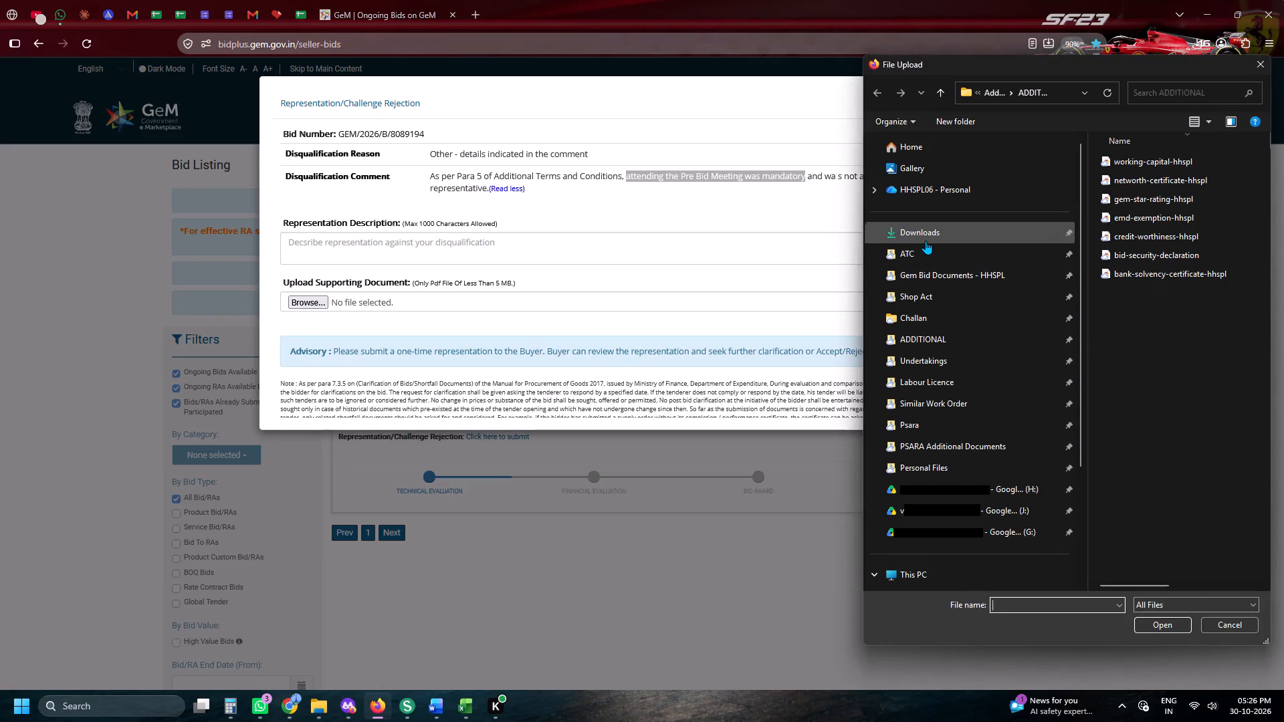
left_click(926, 241)
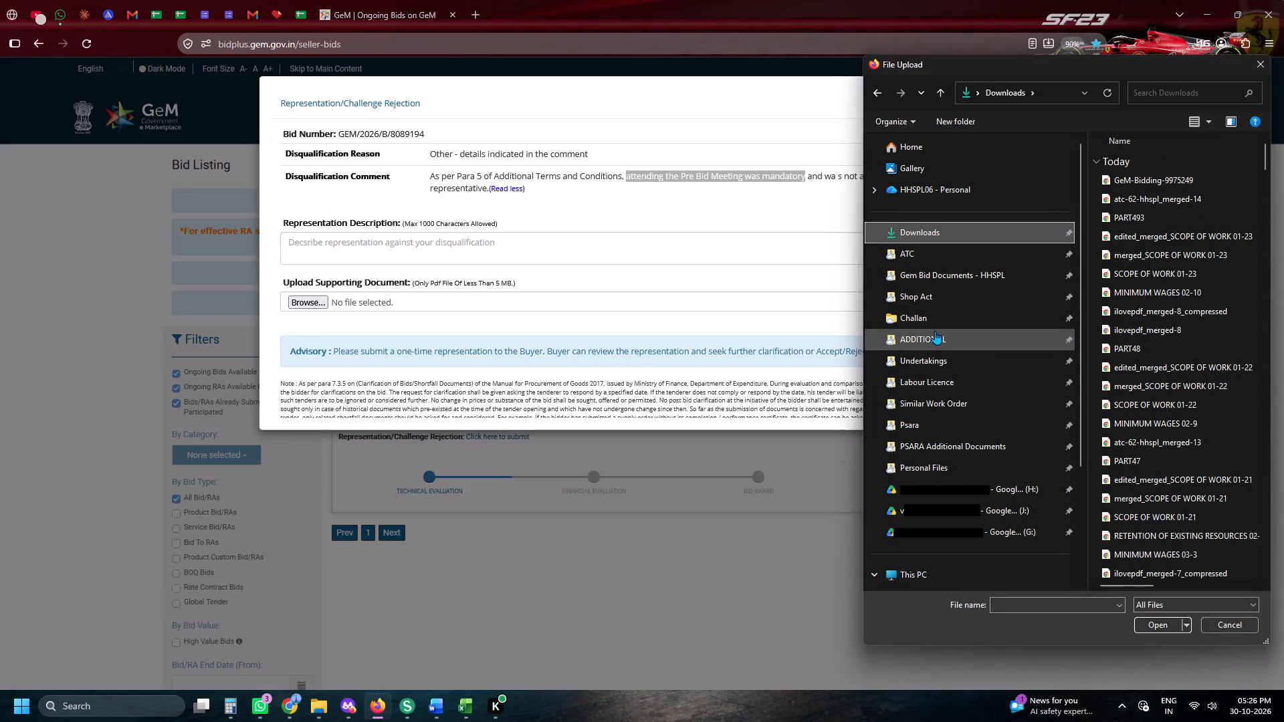
left_click(946, 354)
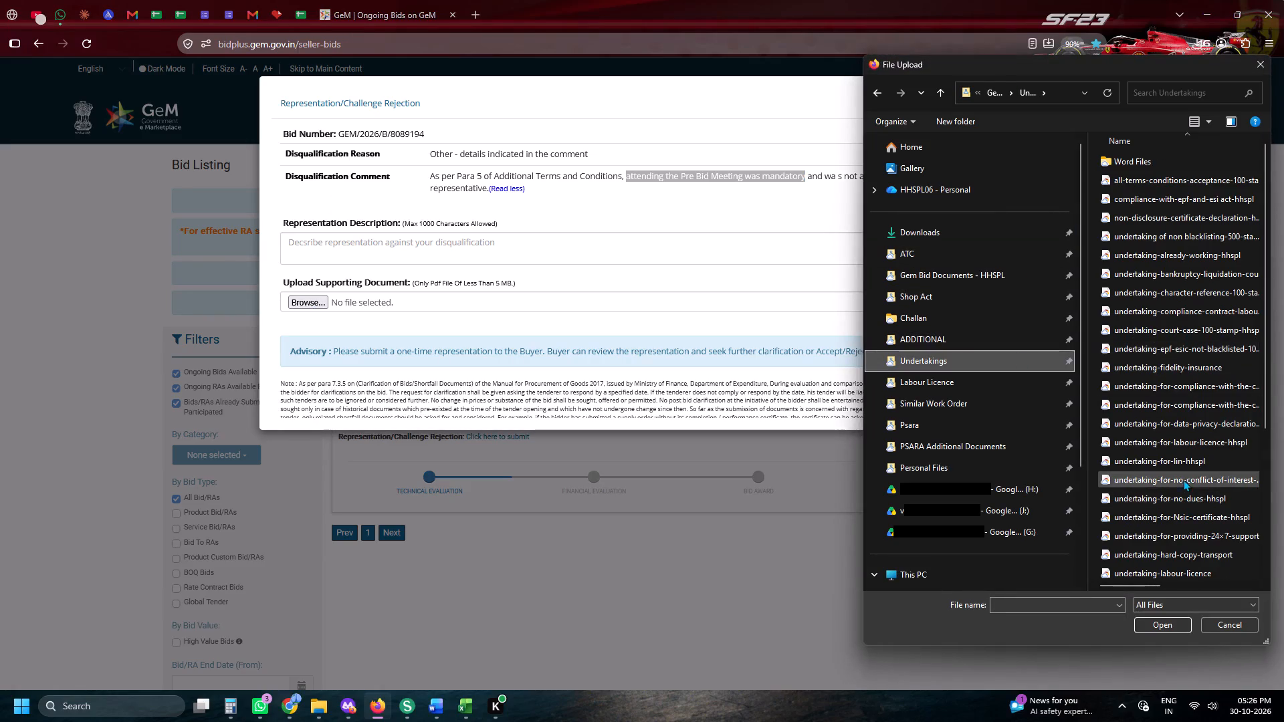
scroll(1181, 367, "down", 1)
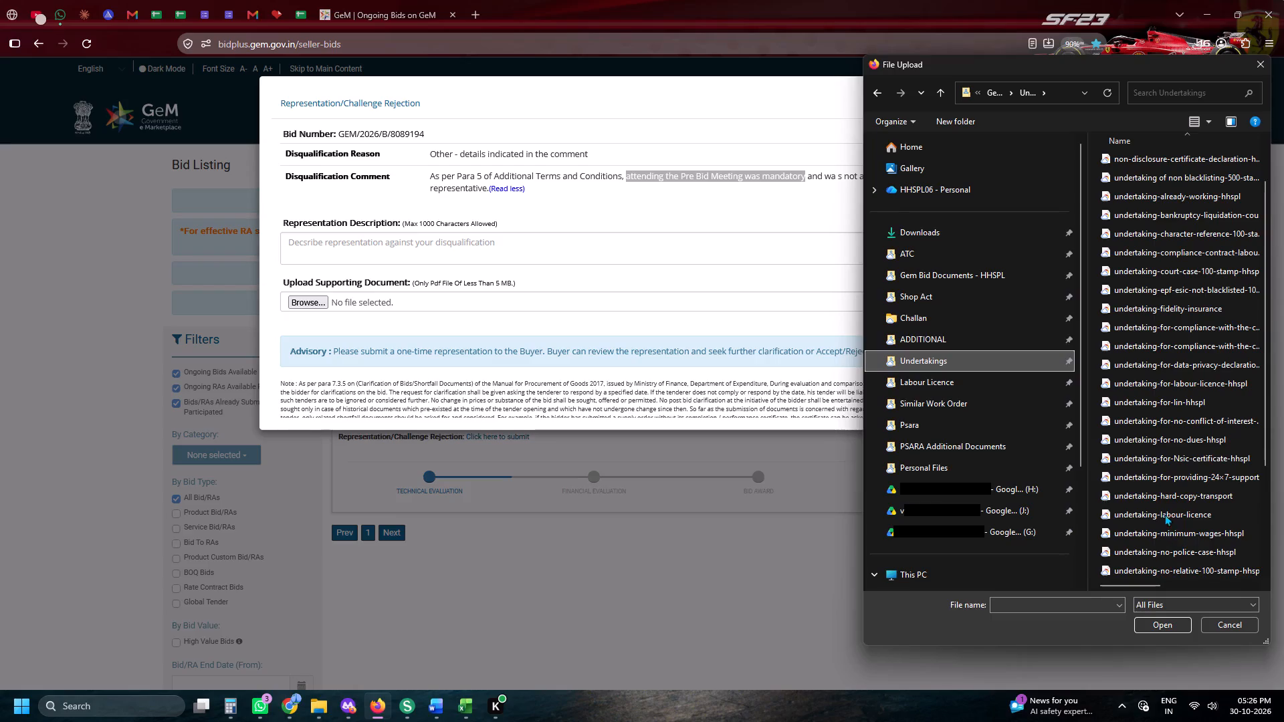
scroll(1152, 356, "down", 5)
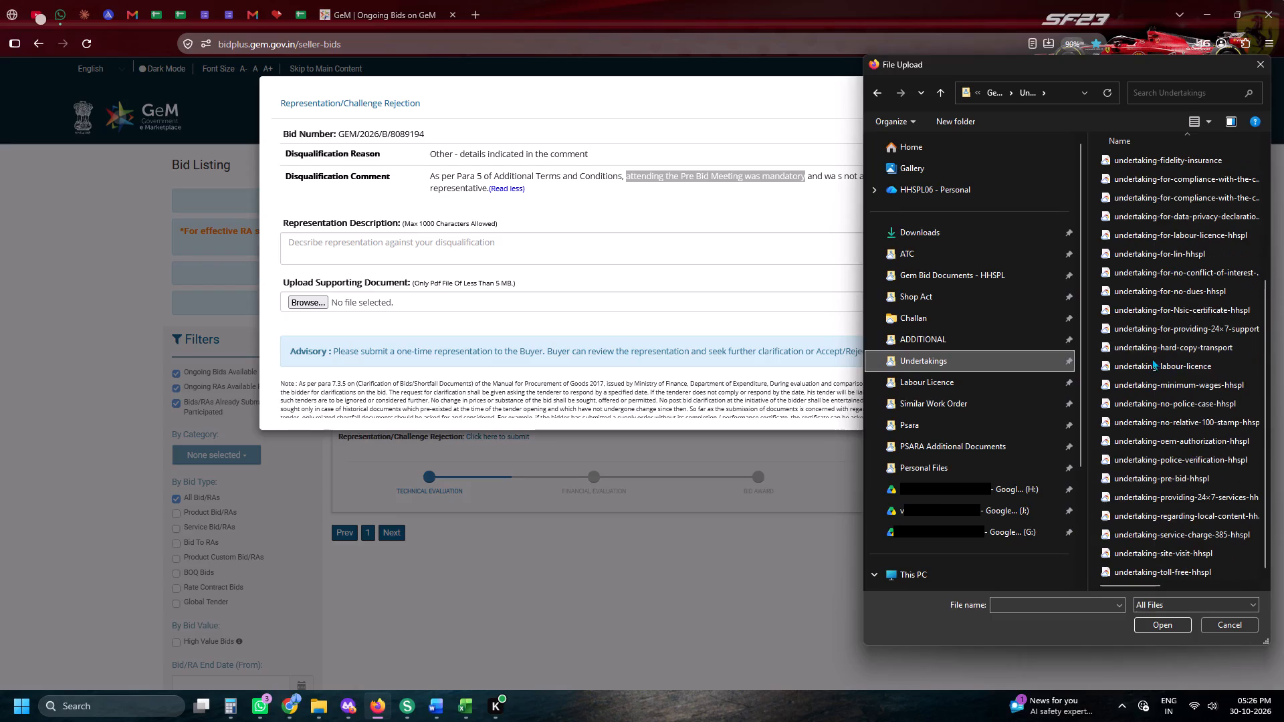
double_click(1170, 479)
Clear the recent clipboard history entries and fill the representation description with the saved "Respected Sir/Madam" re-evaluation text.
left_click(412, 255)
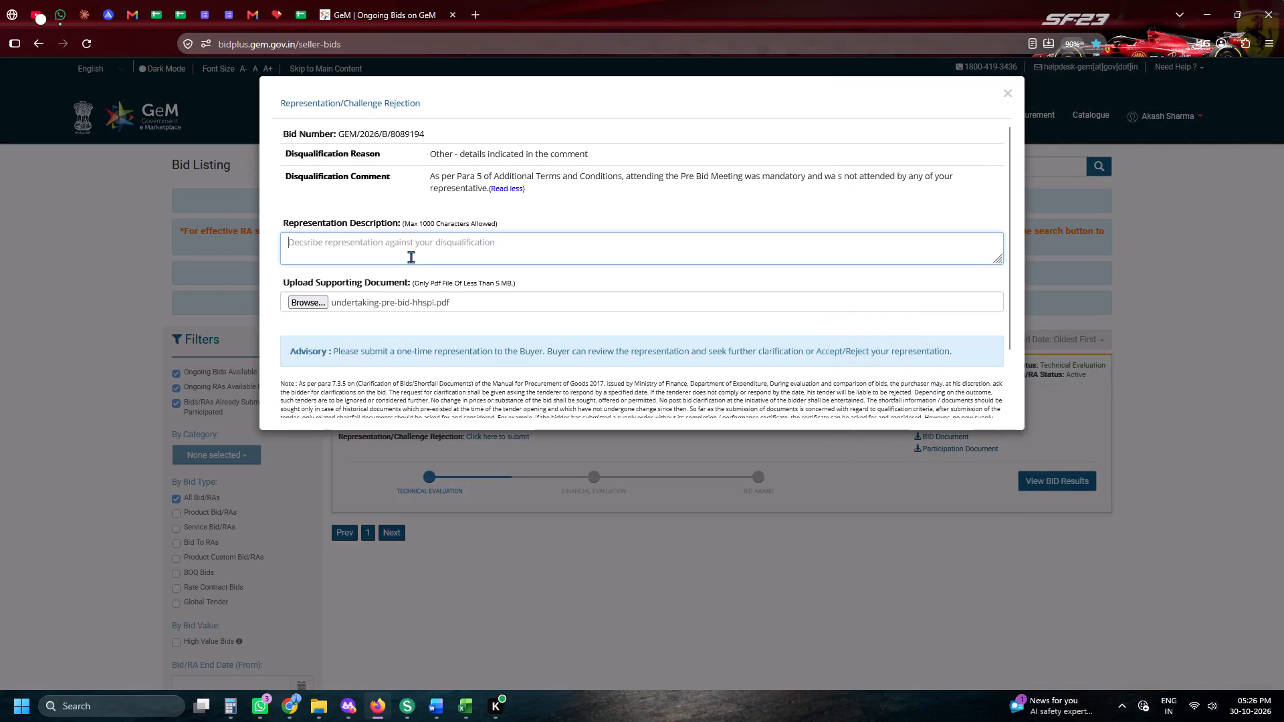
key("super+v")
left_click(501, 318)
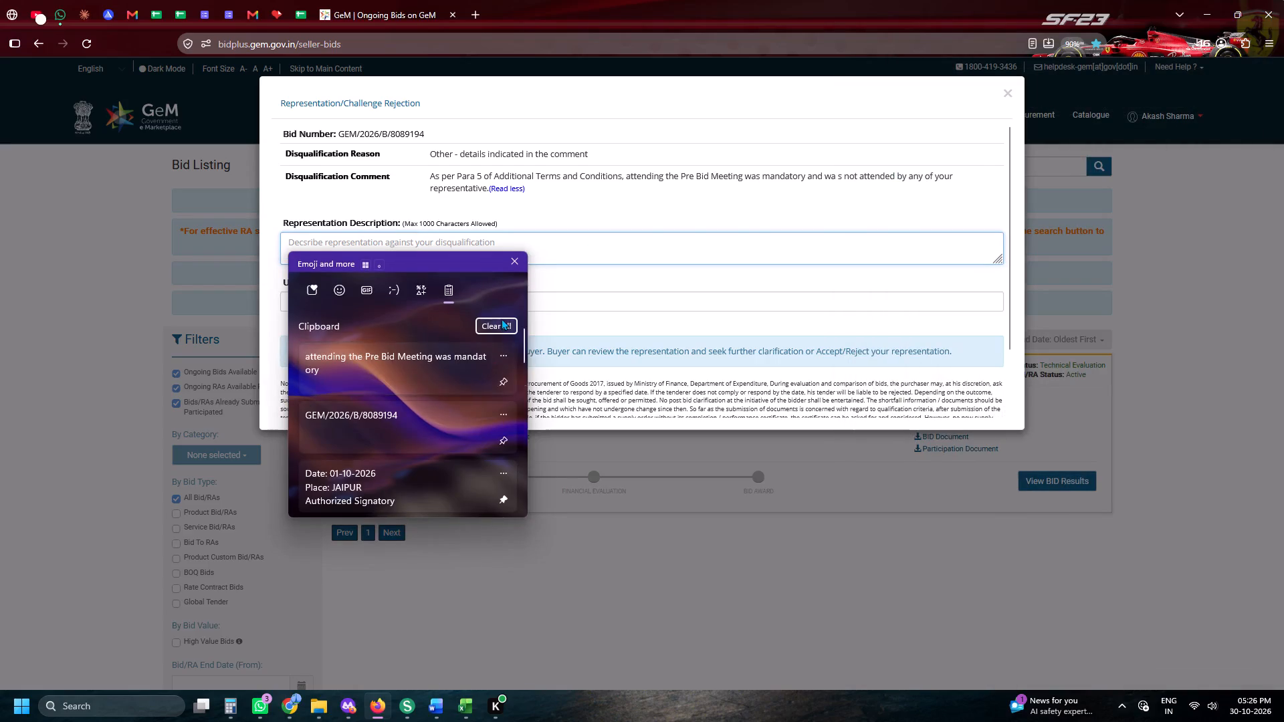
left_click(390, 466)
key("ctrl+v")
Submit the representation for bid GEM/2026/B/8089194 and acknowledge the submission.
scroll(366, 54, "down", 5)
scroll(337, 283, "down", 5)
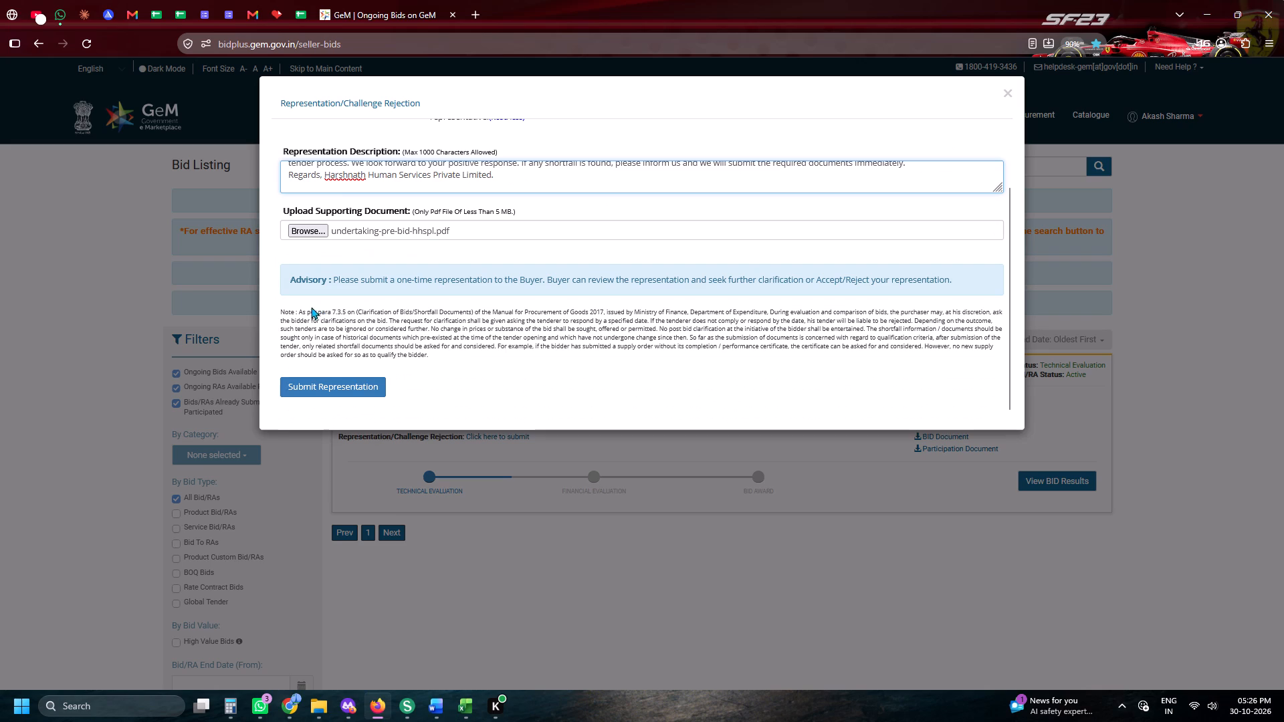
left_click(349, 382)
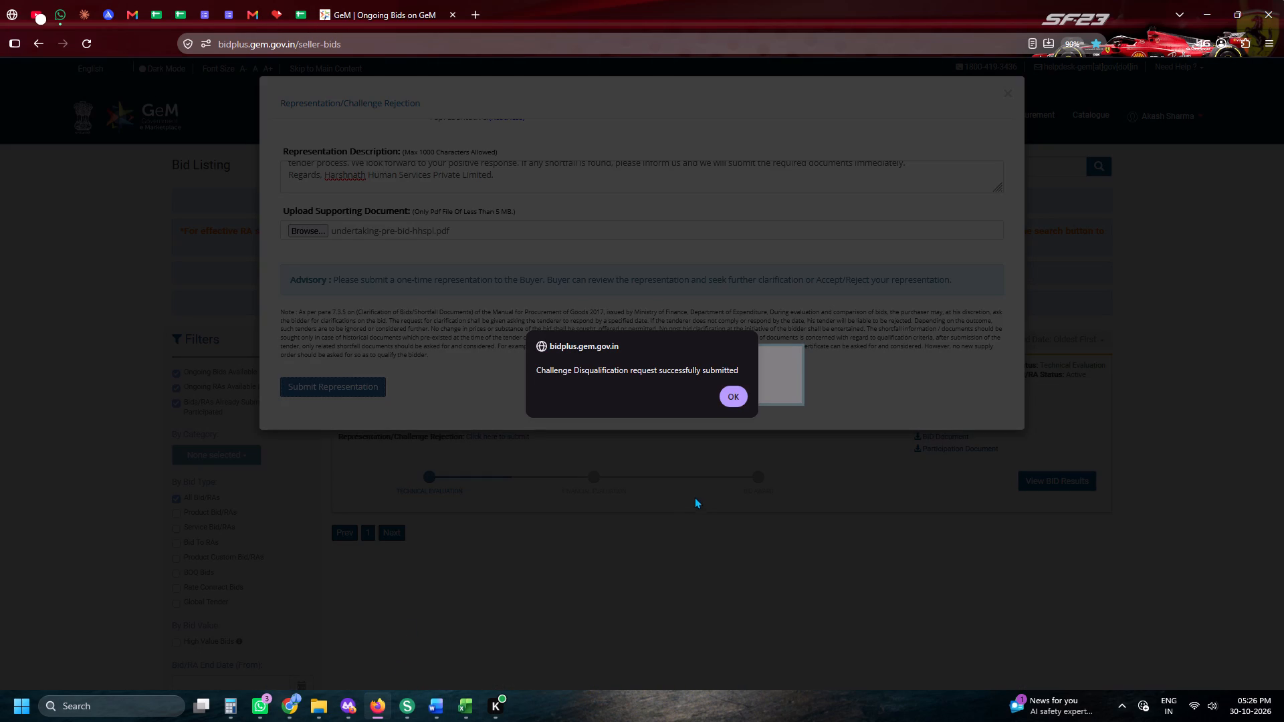
left_click(736, 392)
Copy bid number GEM/2026/B/8055995 from the tender sheet and look it up on GeM with Exact Bid Search.
left_click(293, 0)
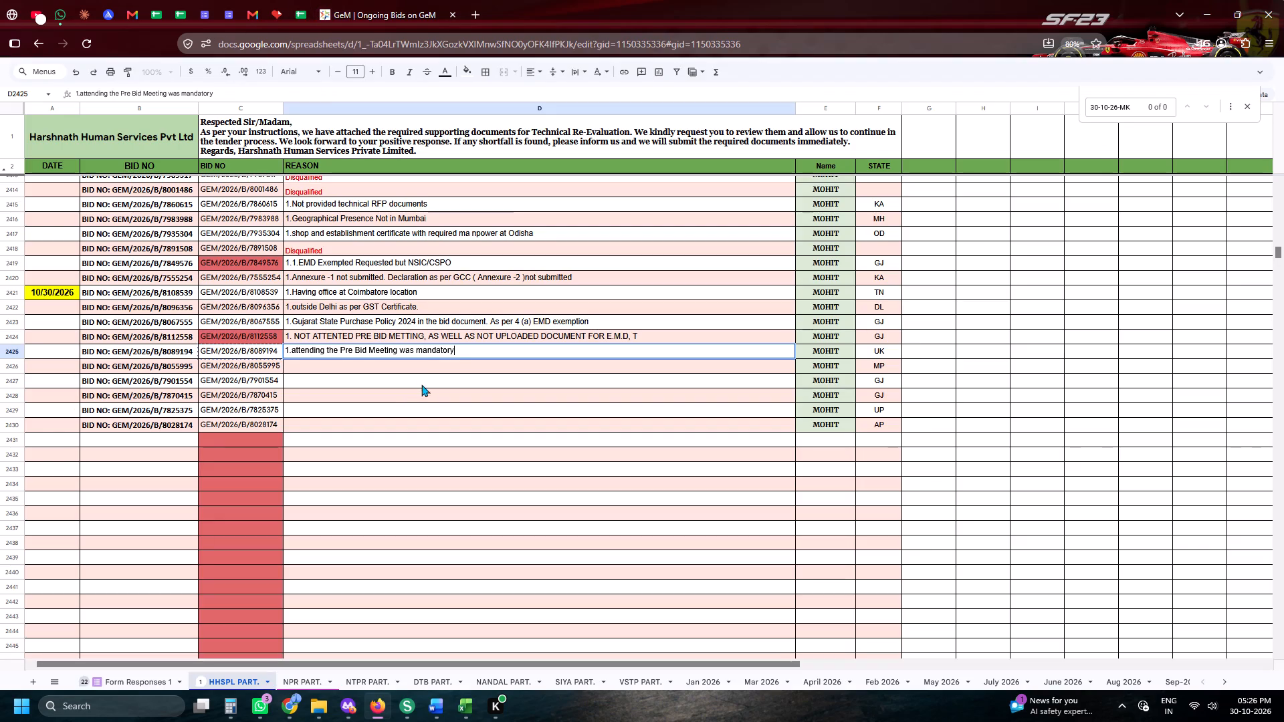
left_click(247, 372)
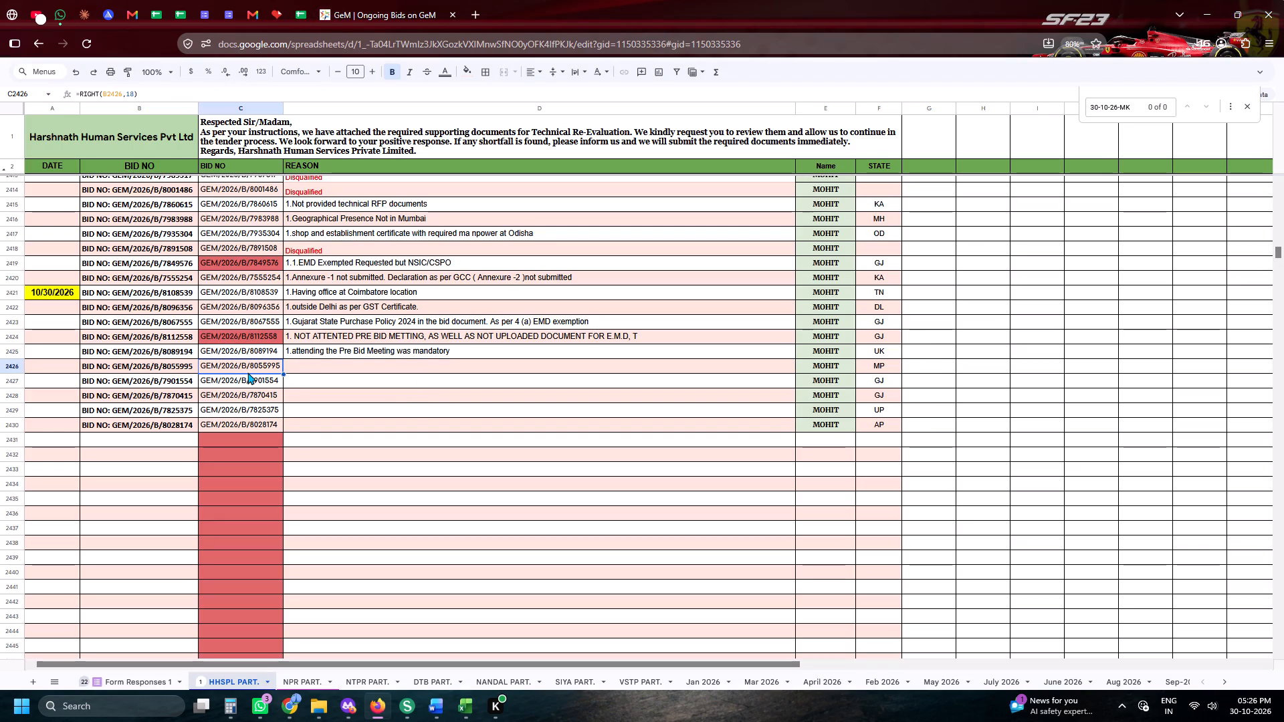
key("ctrl+c")
key("ctrl+c")
key("ctrl+c")
key("ctrl+c")
key("ctrl+c")
key("ctrl+c")
key("ctrl+c")
key("ctrl+c")
key("ctrl+c")
key("ctrl+c")
key("ctrl+c")
key("ctrl+c")
key("ctrl+c")
key("ctrl+c")
key("ctrl+c")
key("ctrl+c")
key("ctrl+c")
key("ctrl+c")
key("ctrl+c")
key("ctrl+c")
key("ctrl+c")
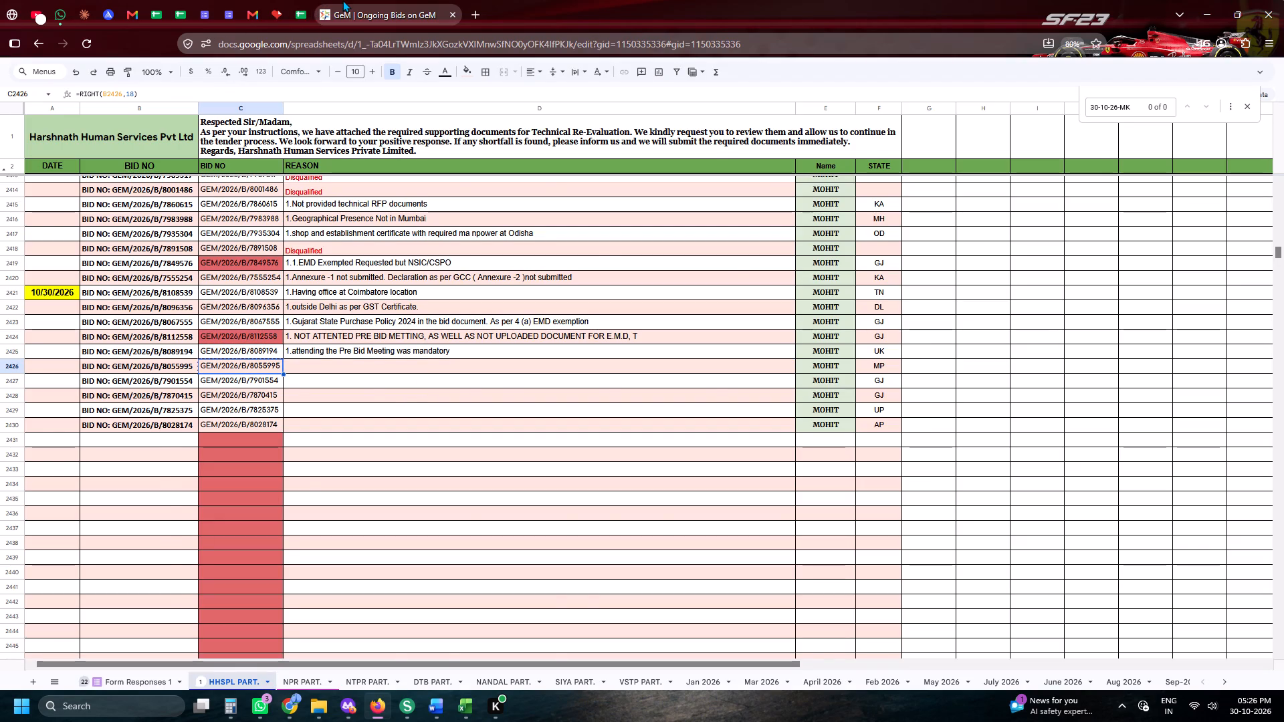
left_click(342, 0)
left_click(825, 163)
key("ctrl+v")
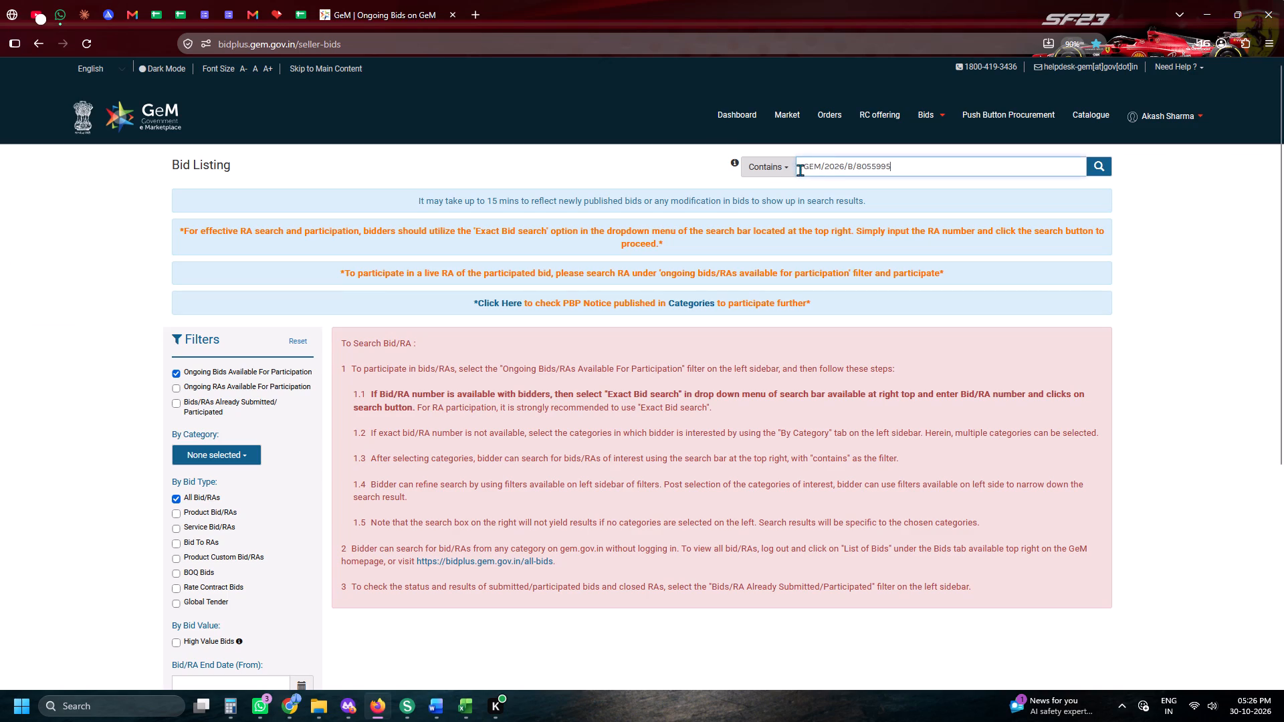
left_click(764, 166)
left_click(786, 237)
left_click(1101, 158)
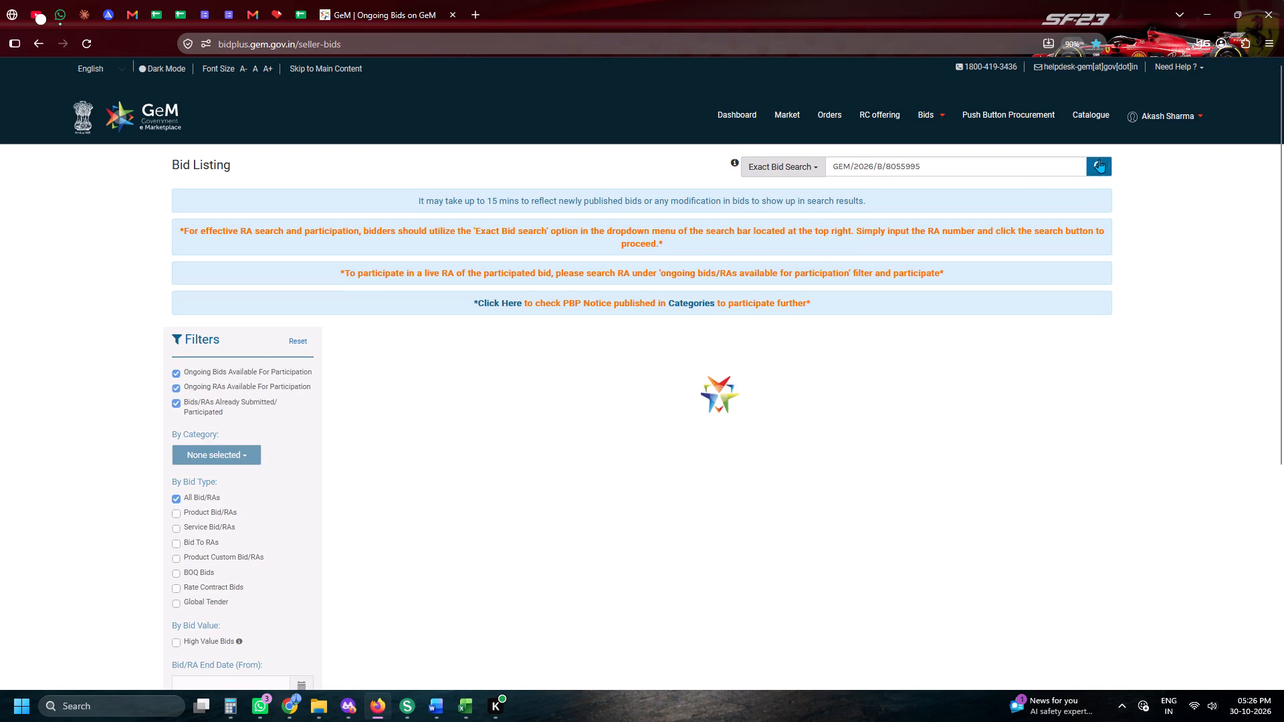
Copy "not provided the certificates/" from bid GEM/2026/B/8055995's disqualification comment and record it as reason 1 in the tender sheet.
left_click(492, 447)
left_click(495, 431)
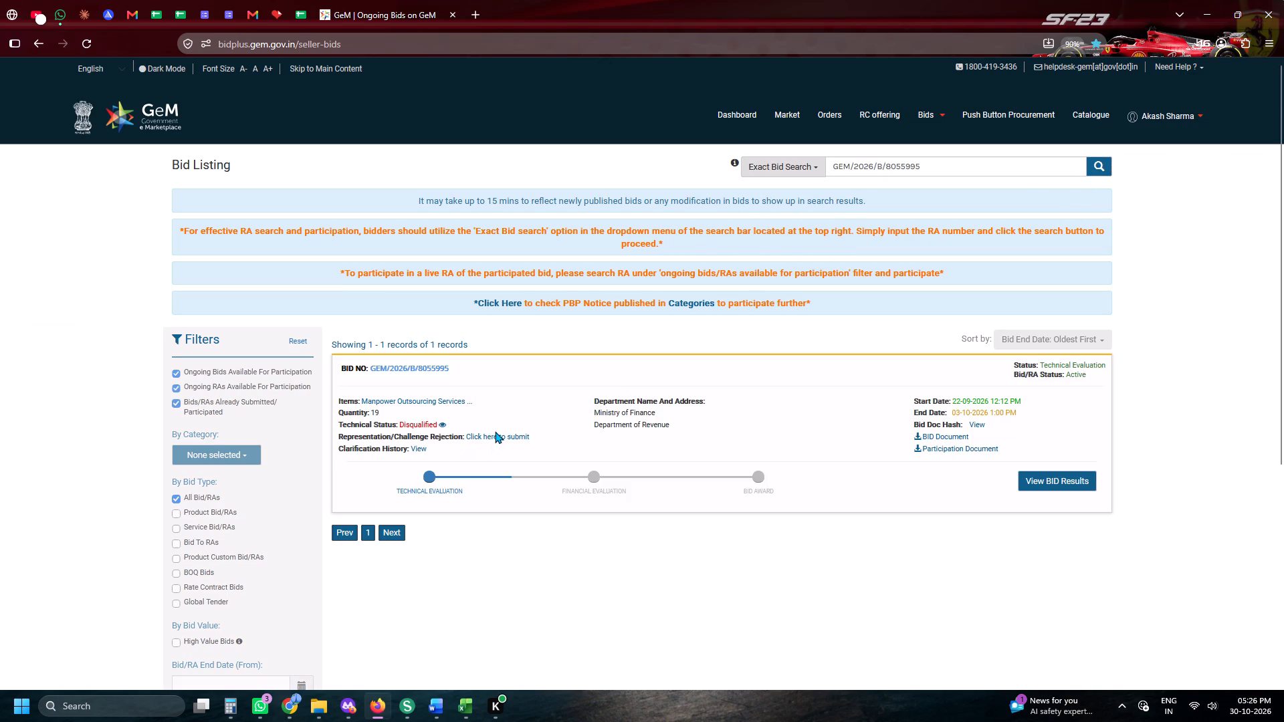
left_click(495, 439)
scroll(661, 126, "up", 2)
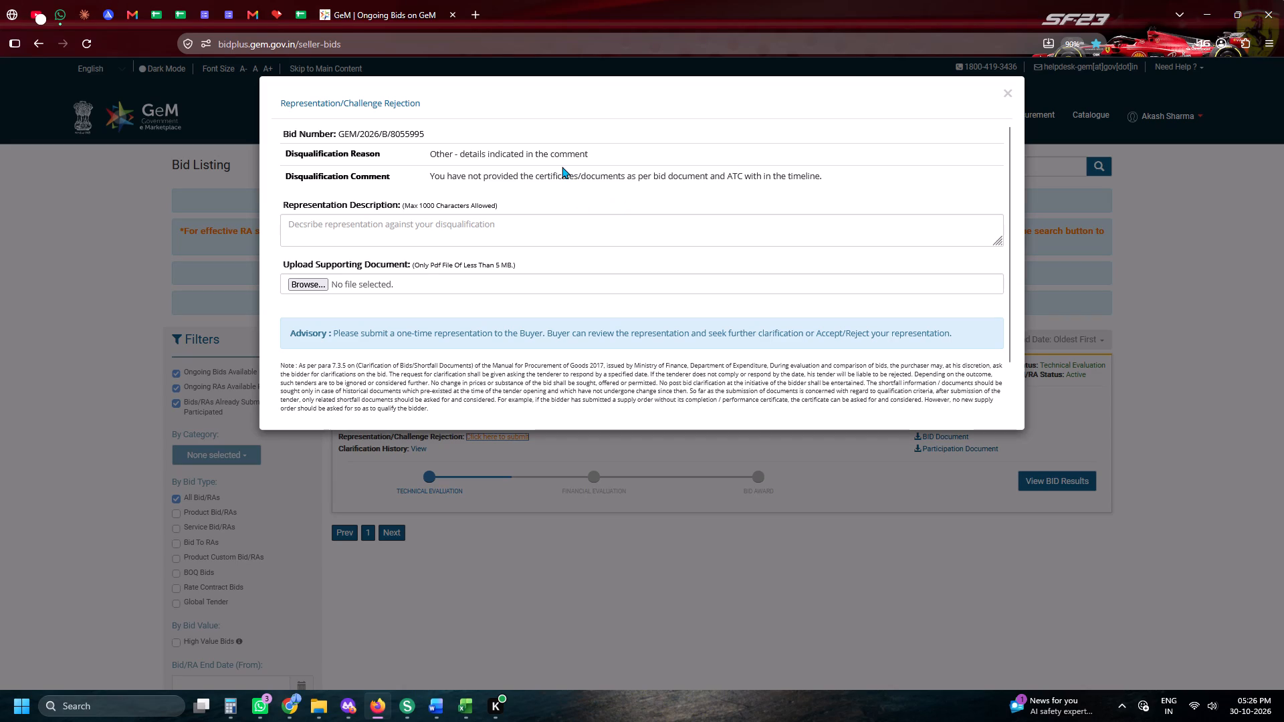
left_click_drag(467, 176, 576, 193)
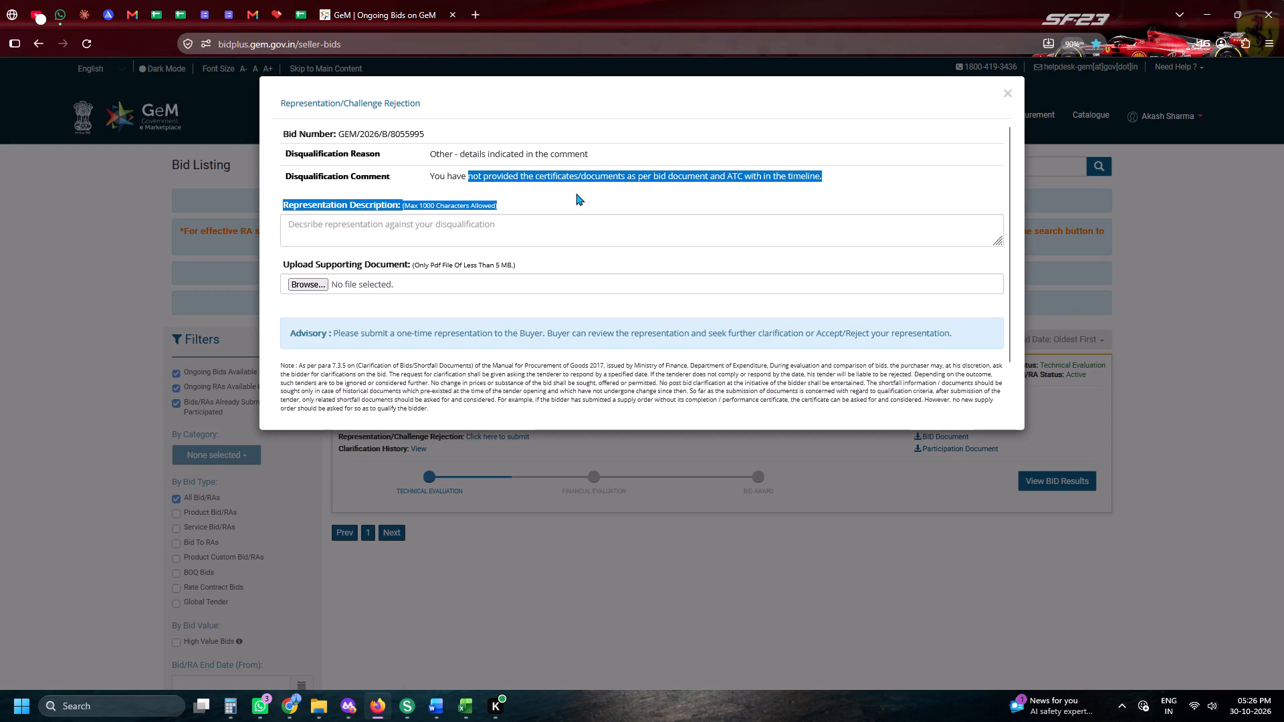
left_click_drag(576, 193, 580, 183)
key("ctrl+c")
key("ctrl+c")
key("ctrl+c")
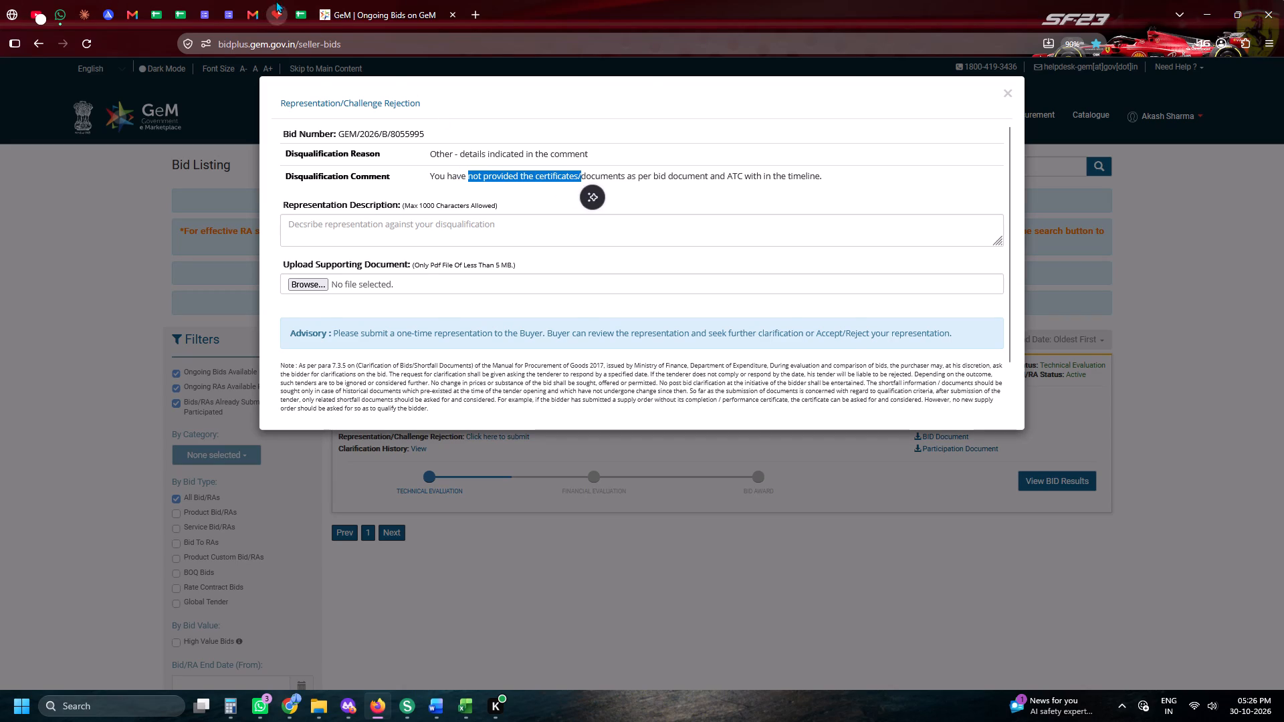
left_click(299, 17)
left_click(382, 365)
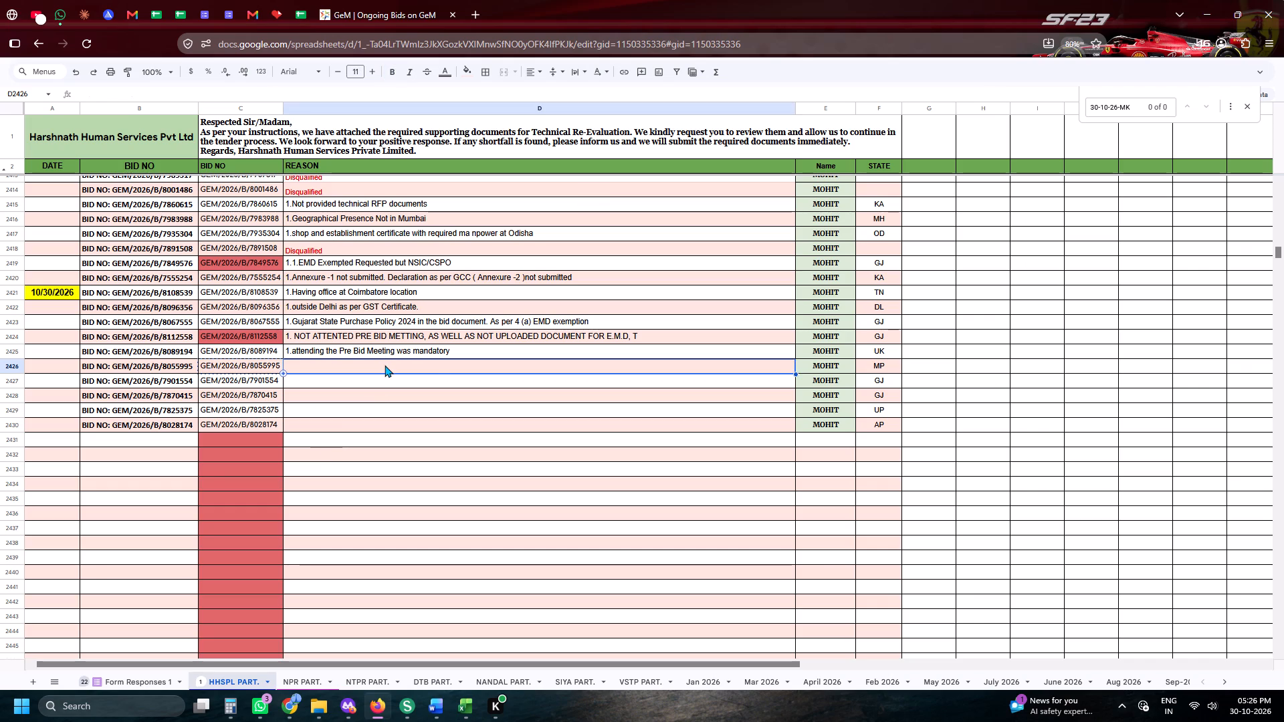
type("1.")
key("ctrl+v")
left_click(465, 527)
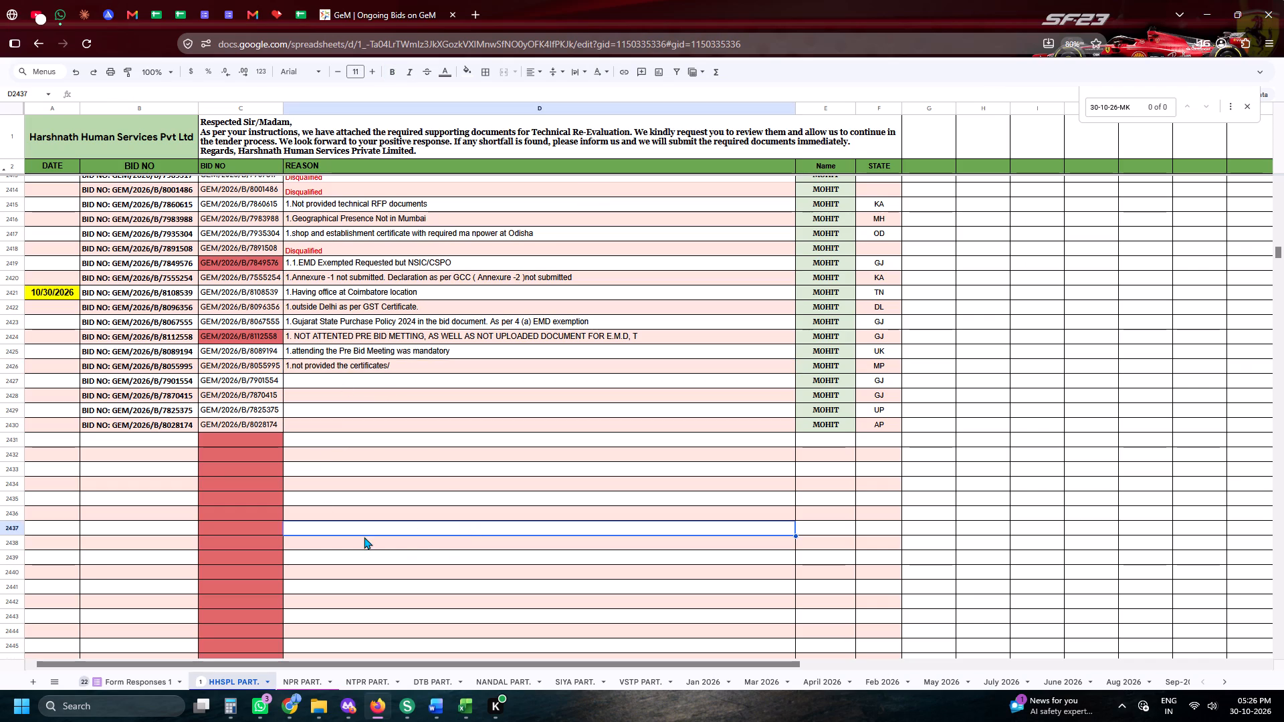
Return to GeM, recheck the disqualification comment for bid GEM/2026/B/8055995, and open its participation document.
left_click(404, 0)
left_click(1123, 517)
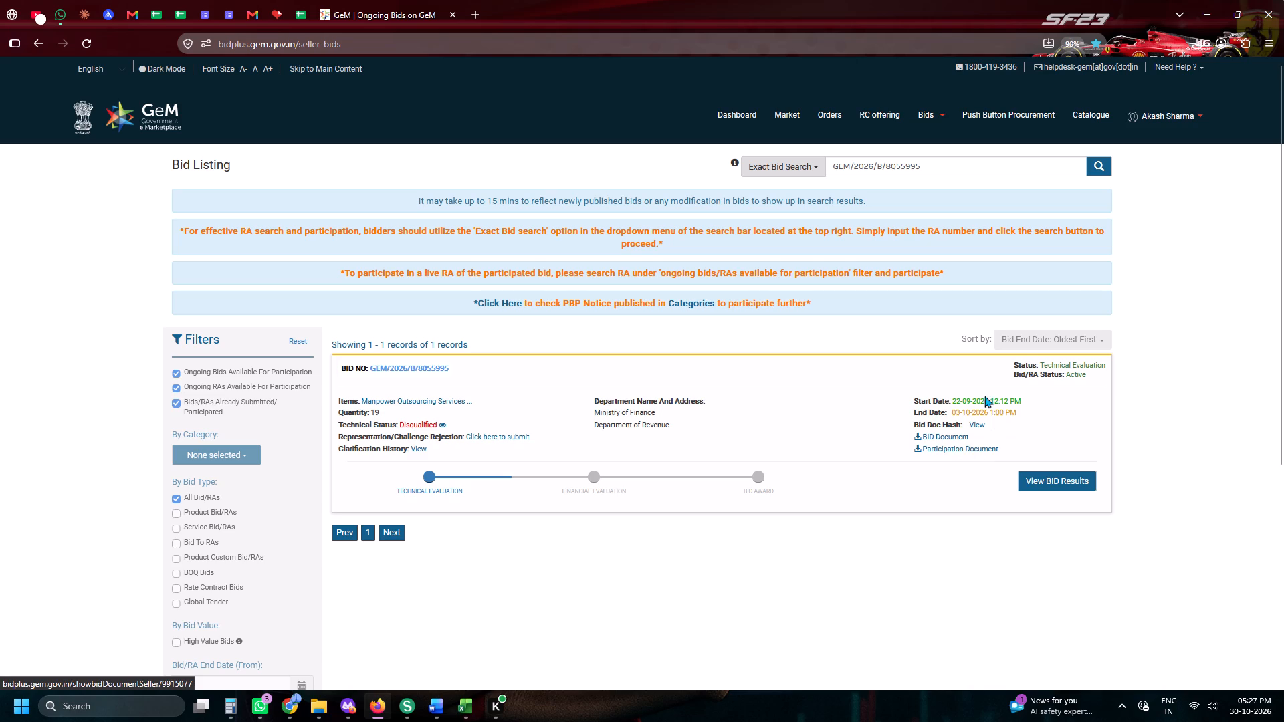
left_click(500, 432)
left_click(498, 435)
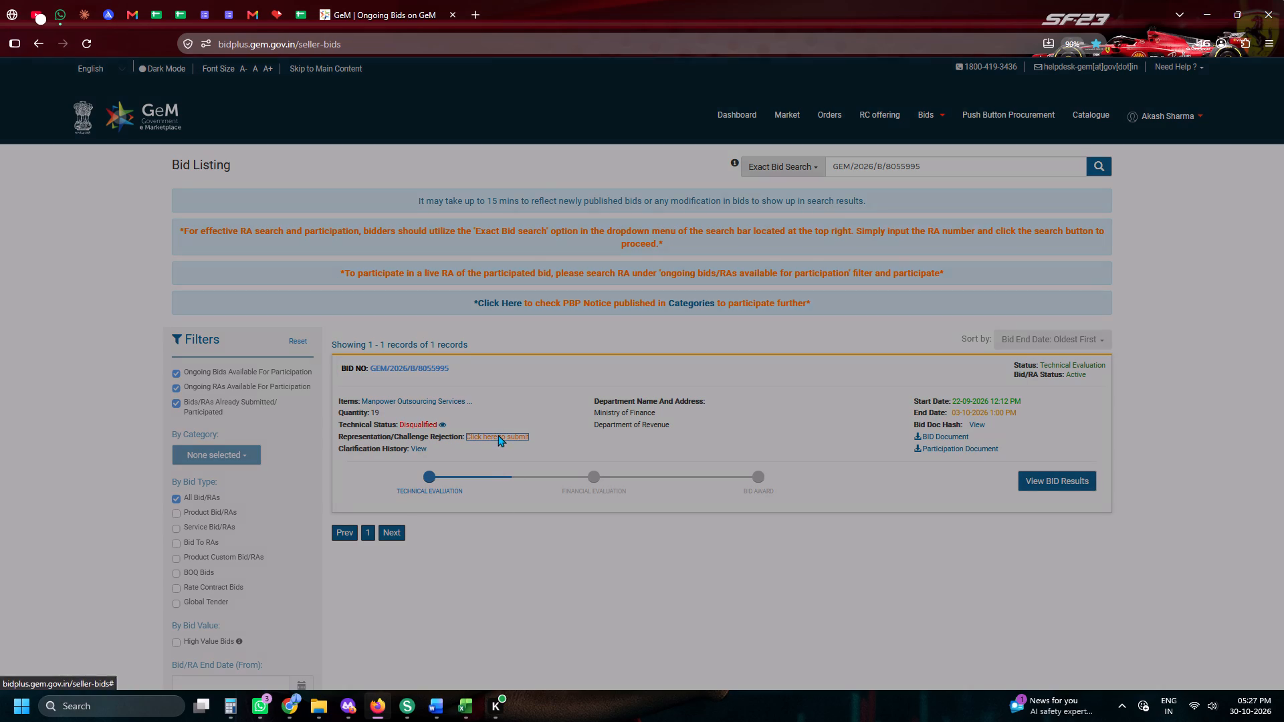
scroll(653, 178, "up", 2)
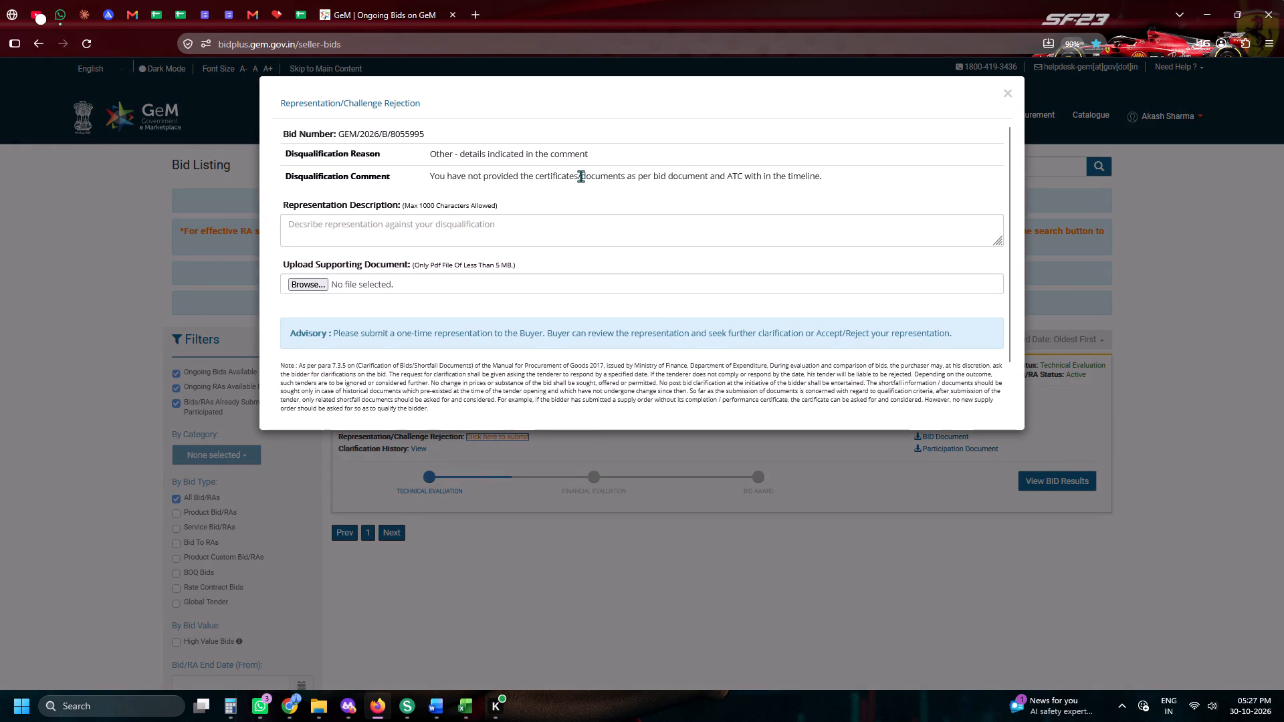
left_click(879, 617)
left_click(977, 443)
left_click(978, 447)
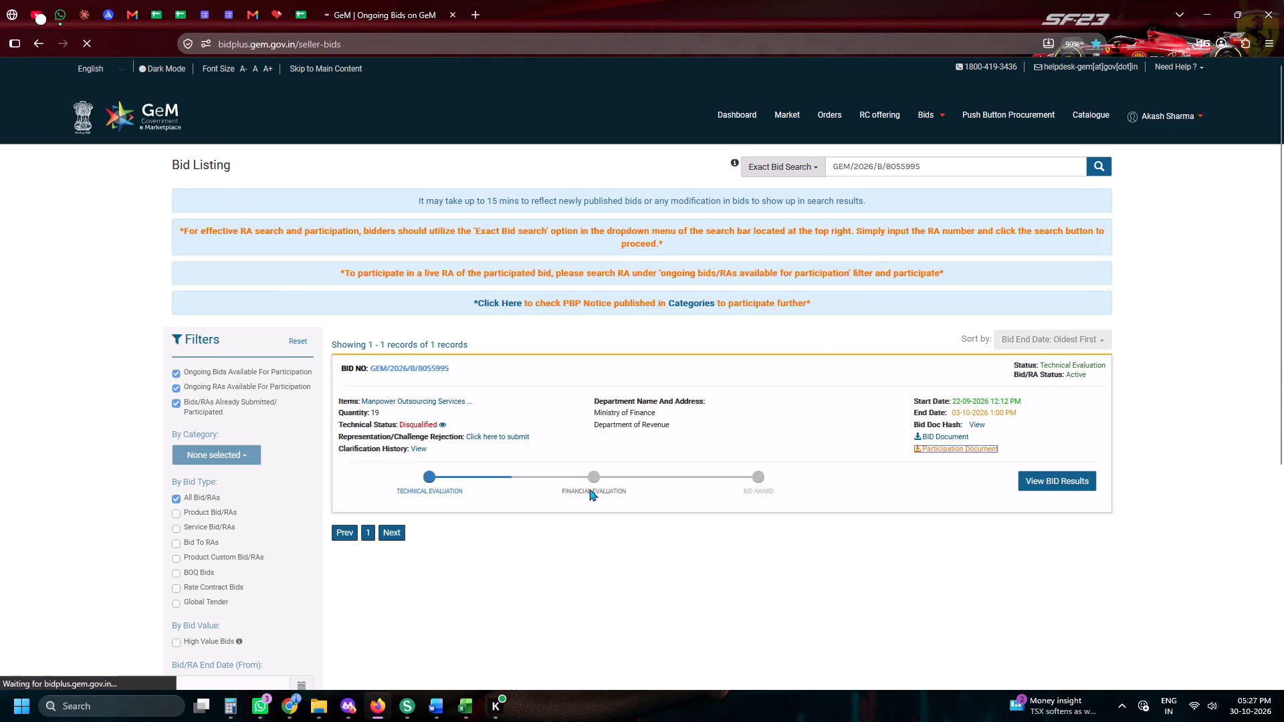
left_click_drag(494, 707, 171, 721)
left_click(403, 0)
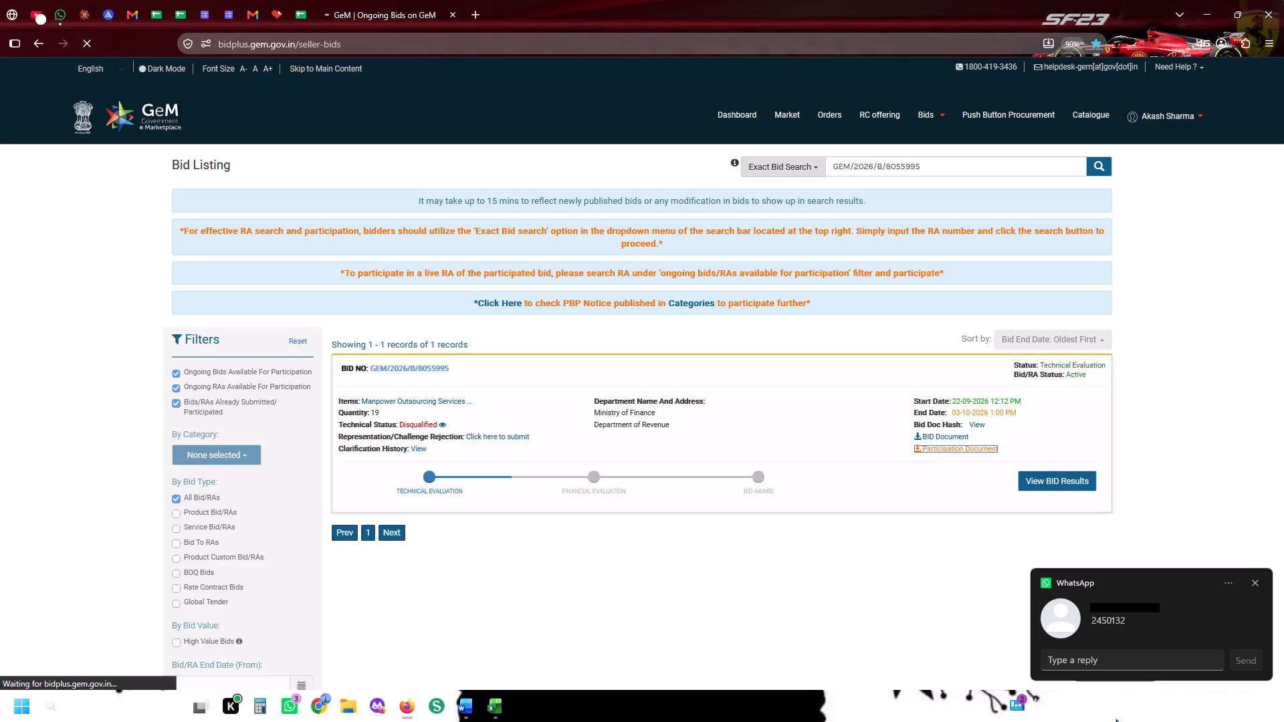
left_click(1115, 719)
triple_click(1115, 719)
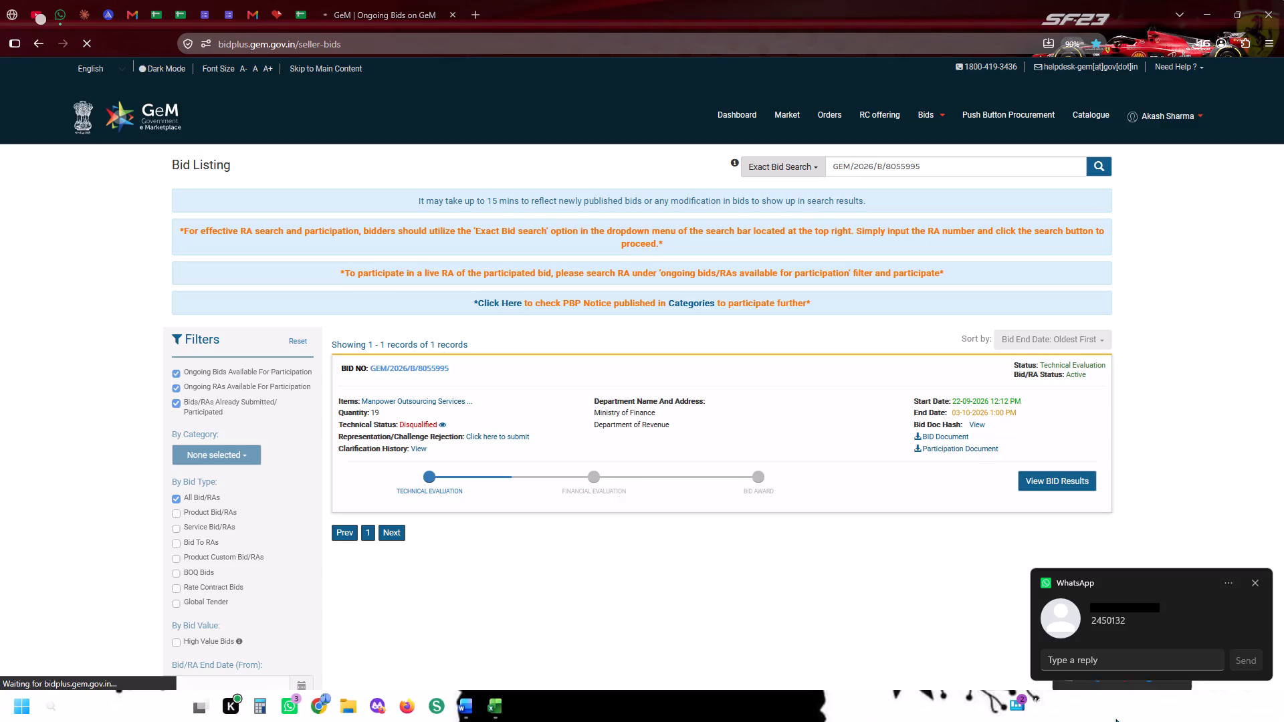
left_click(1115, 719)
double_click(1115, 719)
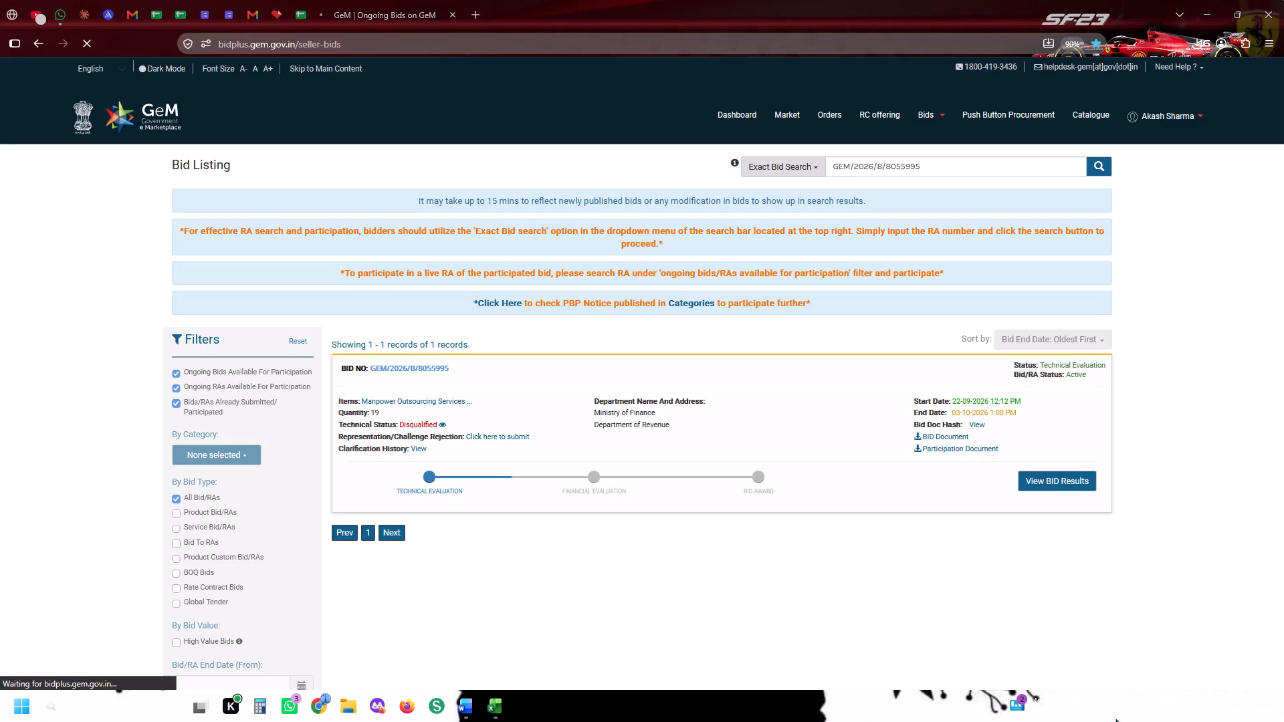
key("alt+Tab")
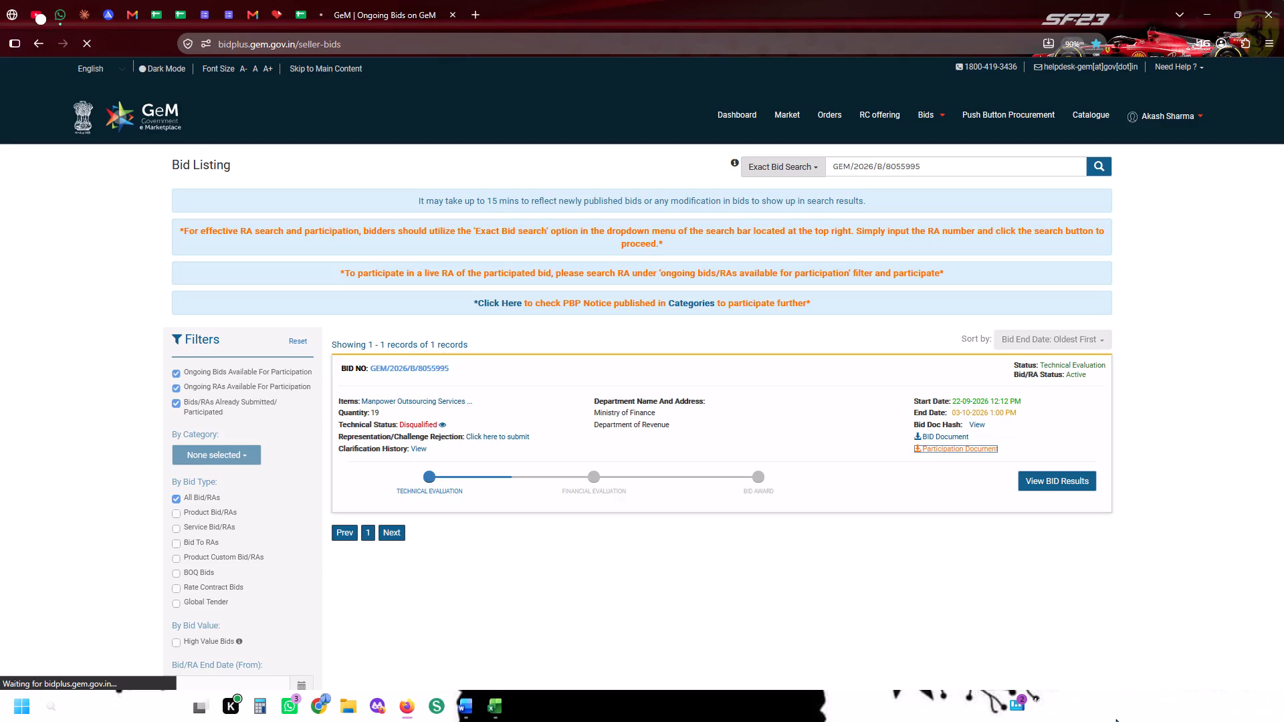
Switch to the letterhead-hhspl Word document and delete the date line above "Place: JAIPUR" in the non-blacklisting undertaking.
left_click(459, 712)
left_click(302, 637)
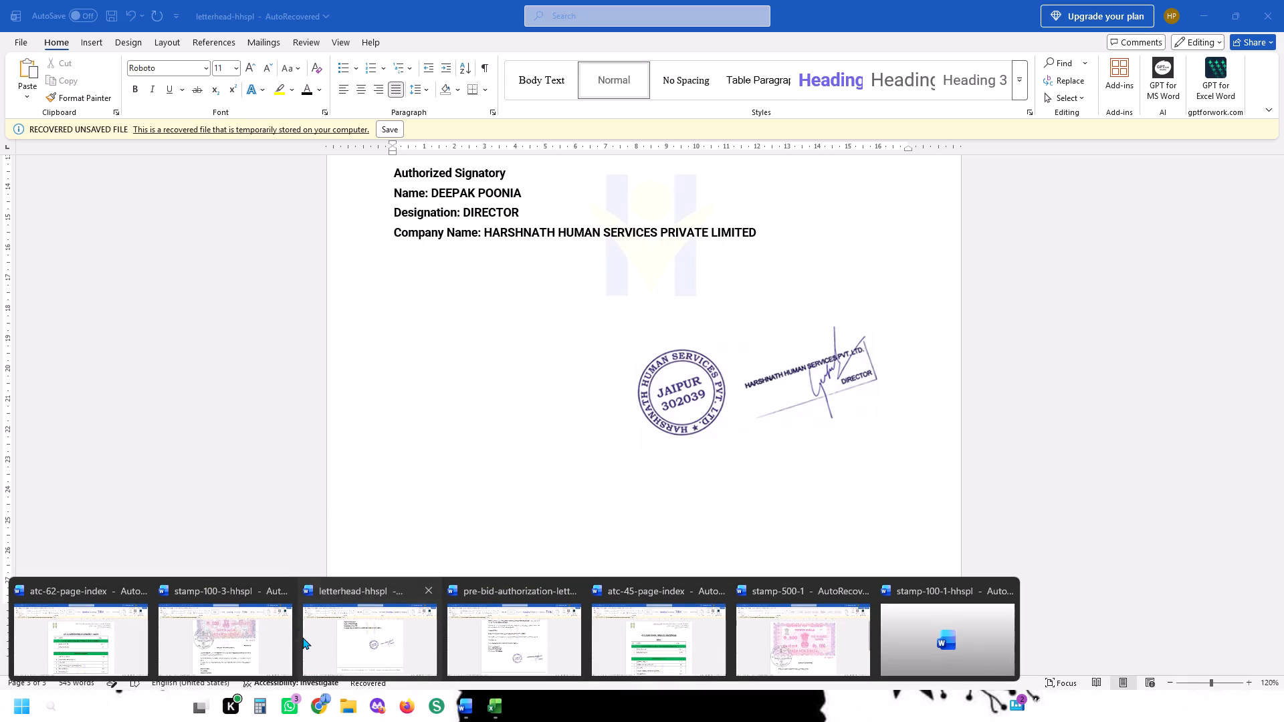
scroll(525, 446, "up", 5)
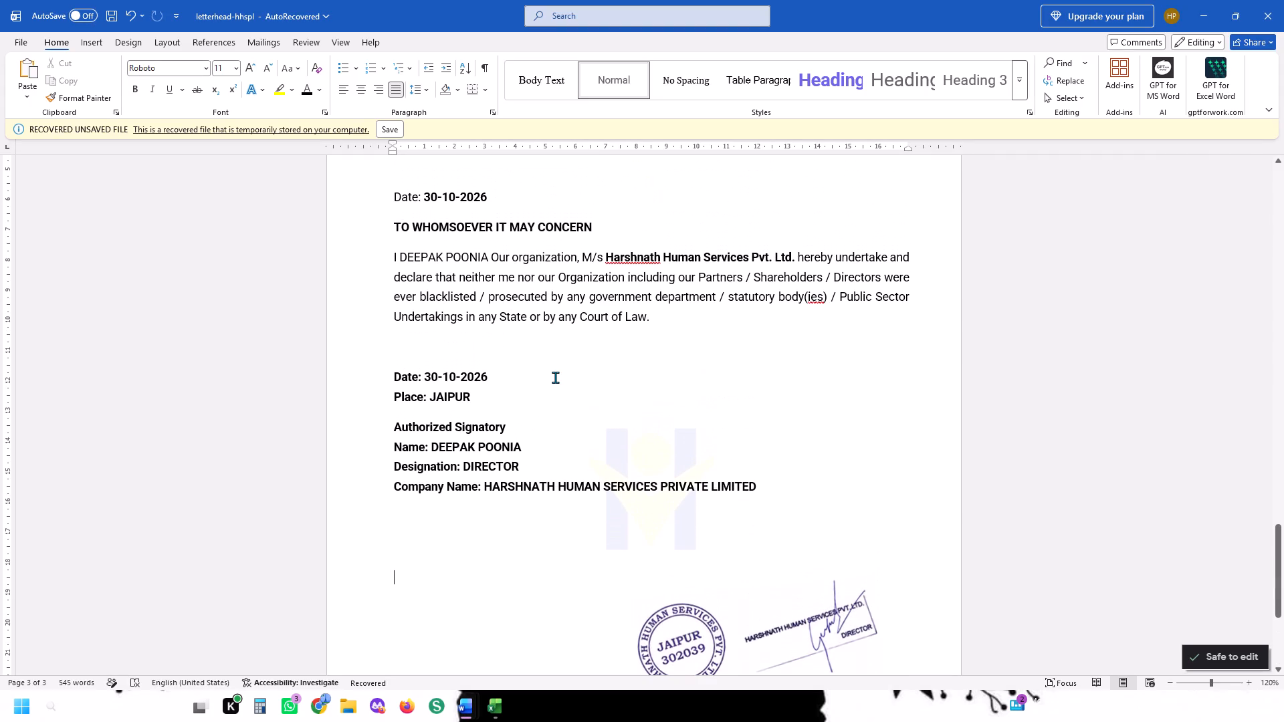
left_click(555, 377)
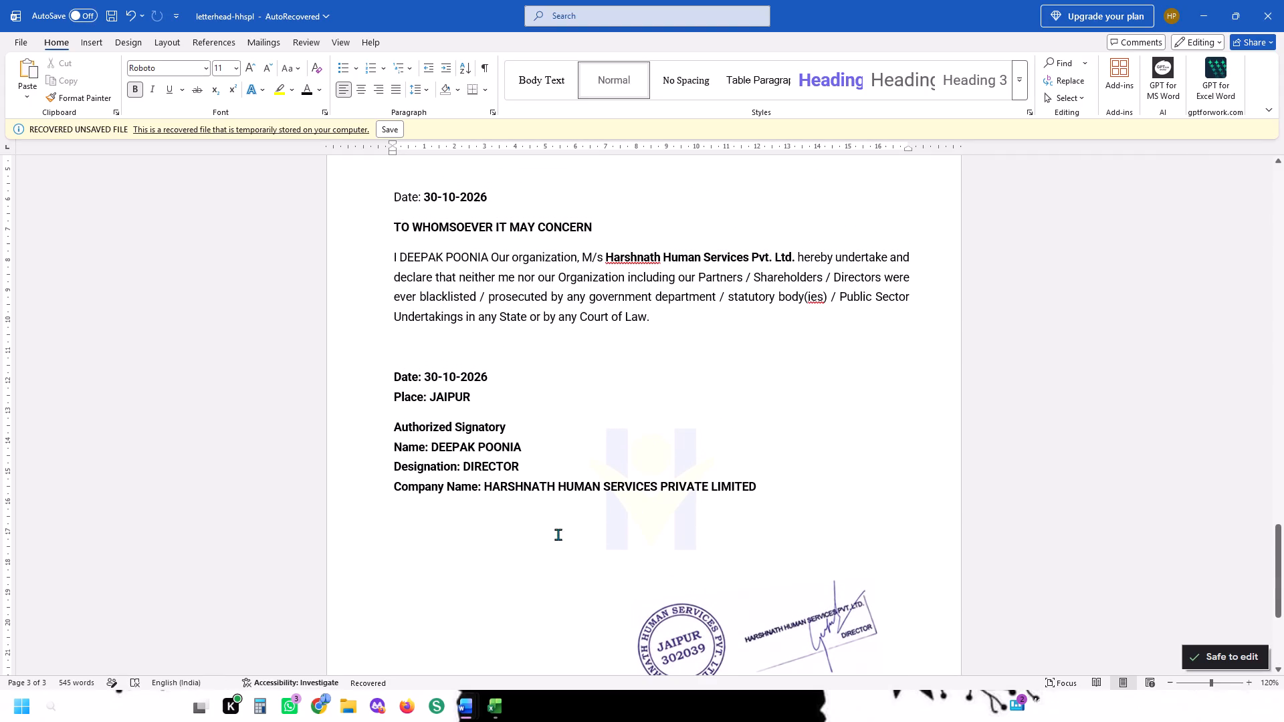
left_click(547, 544)
left_click(549, 367)
left_click_drag(549, 367, 338, 378)
key("Delete")
Delete the undertaking's text from "nor our Organization" through "Authorized Signatory".
left_click_drag(530, 281, 548, 412)
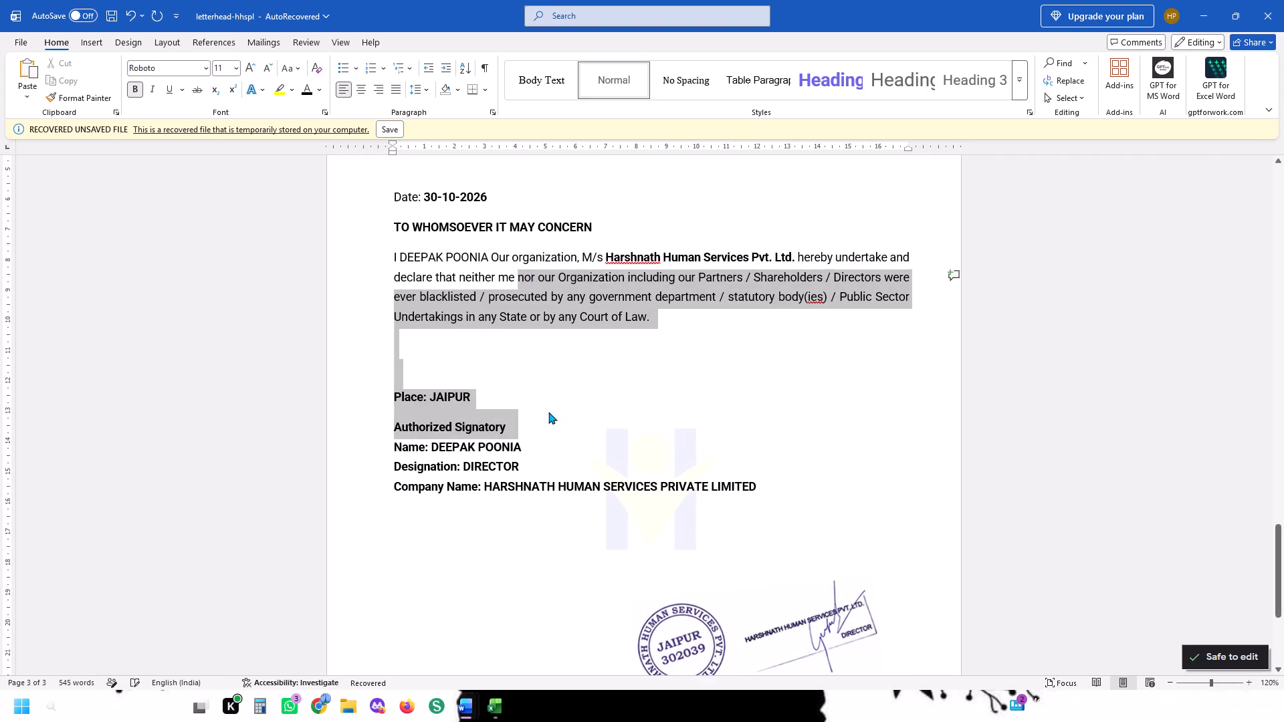
key("Delete")
key("Delete")
Delete the wording before "statutory/mandatory requirements" in the acceptance letter's last paragraph and move the stamp-and-signature image up over that paragraph.
scroll(559, 338, "up", 10)
left_click_drag(431, 263, 633, 301)
key("Delete")
left_click_drag(710, 402, 621, 331)
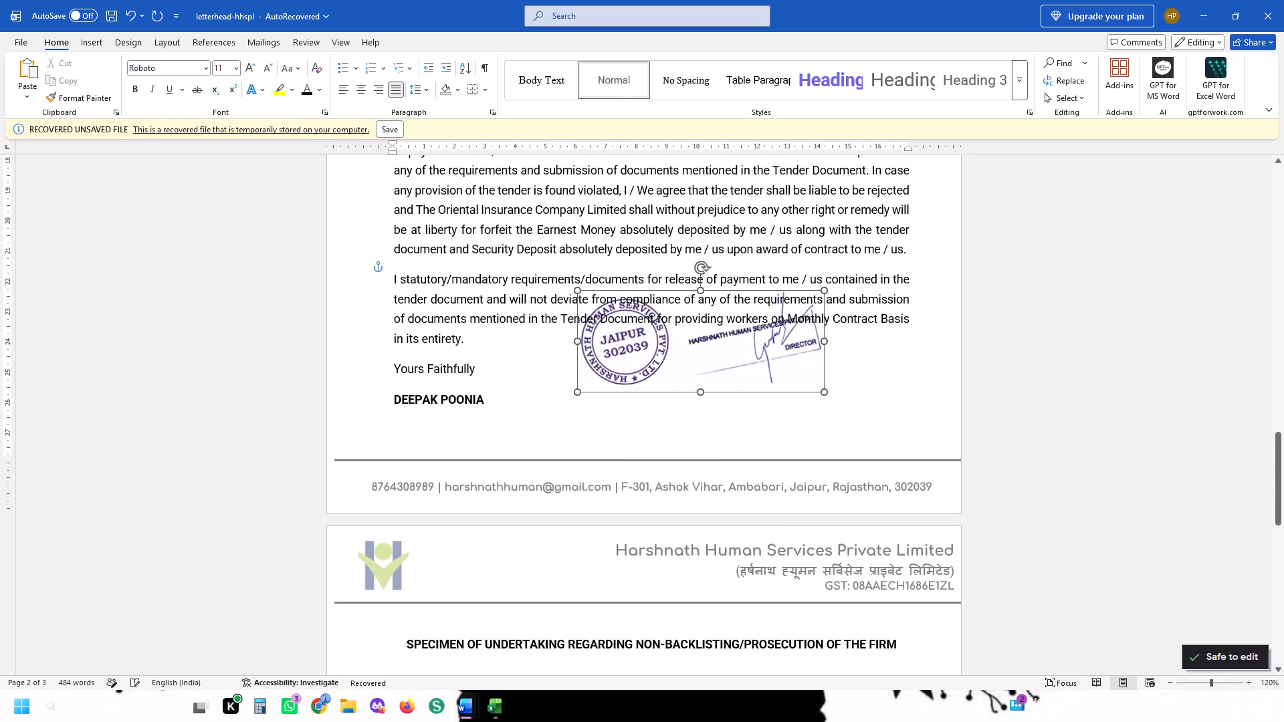
left_click_drag(621, 331, 603, 295)
Delete the Oriental Insurance Company addressee block above "Dear Sir," in the acceptance letter.
scroll(644, 356, "up", 7)
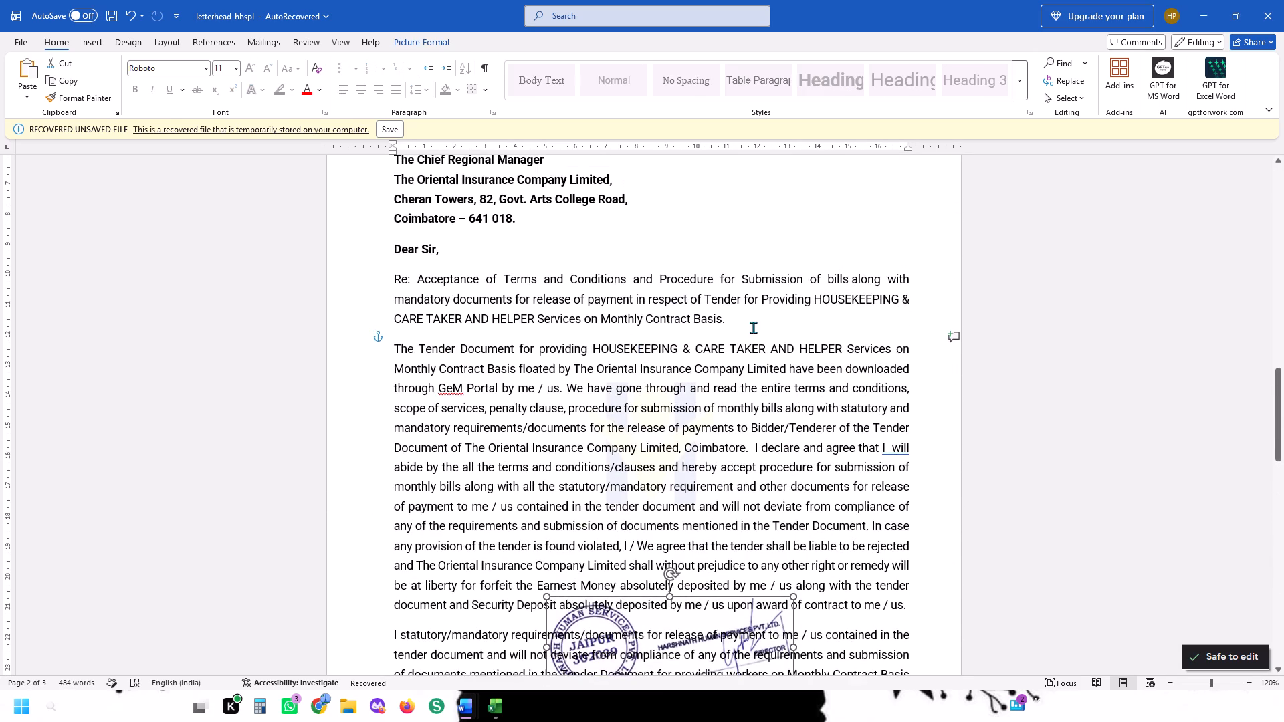
scroll(695, 328, "up", 2)
left_click_drag(533, 331, 344, 244)
key("Delete")
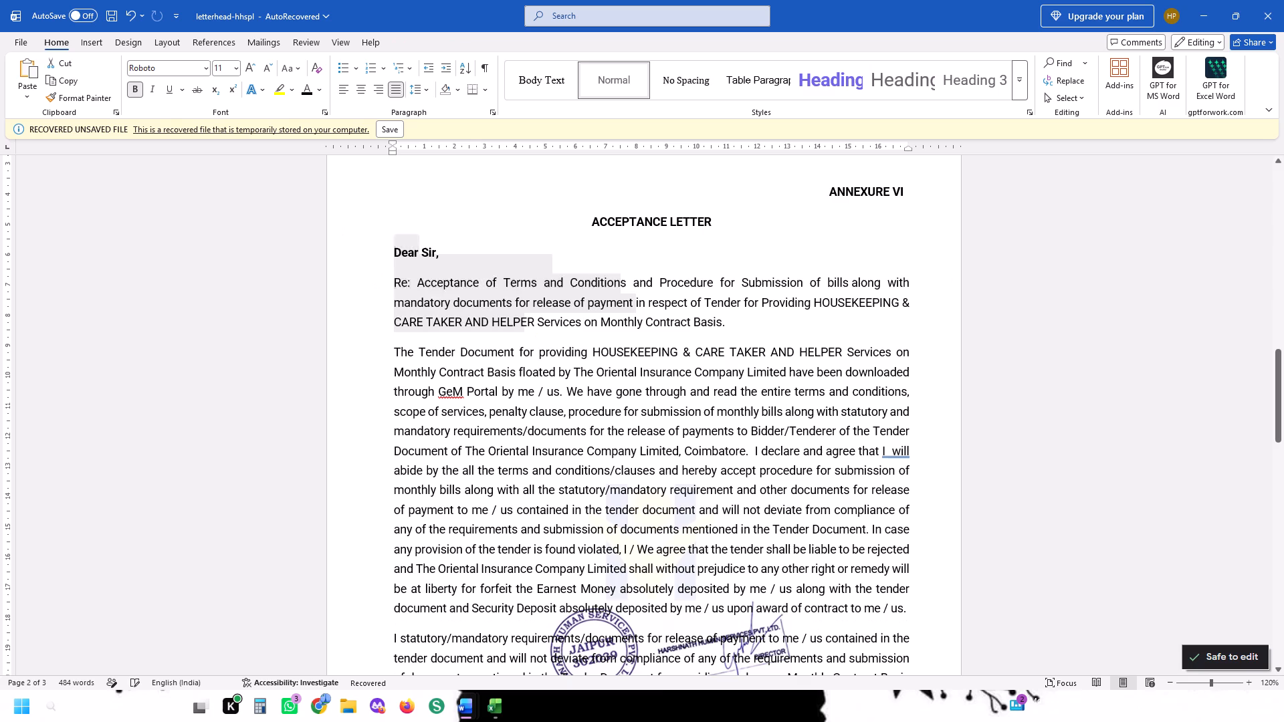
Delete the date and place lines above "Authorized Signatory" in the non-relationship certificate.
scroll(550, 291, "up", 9)
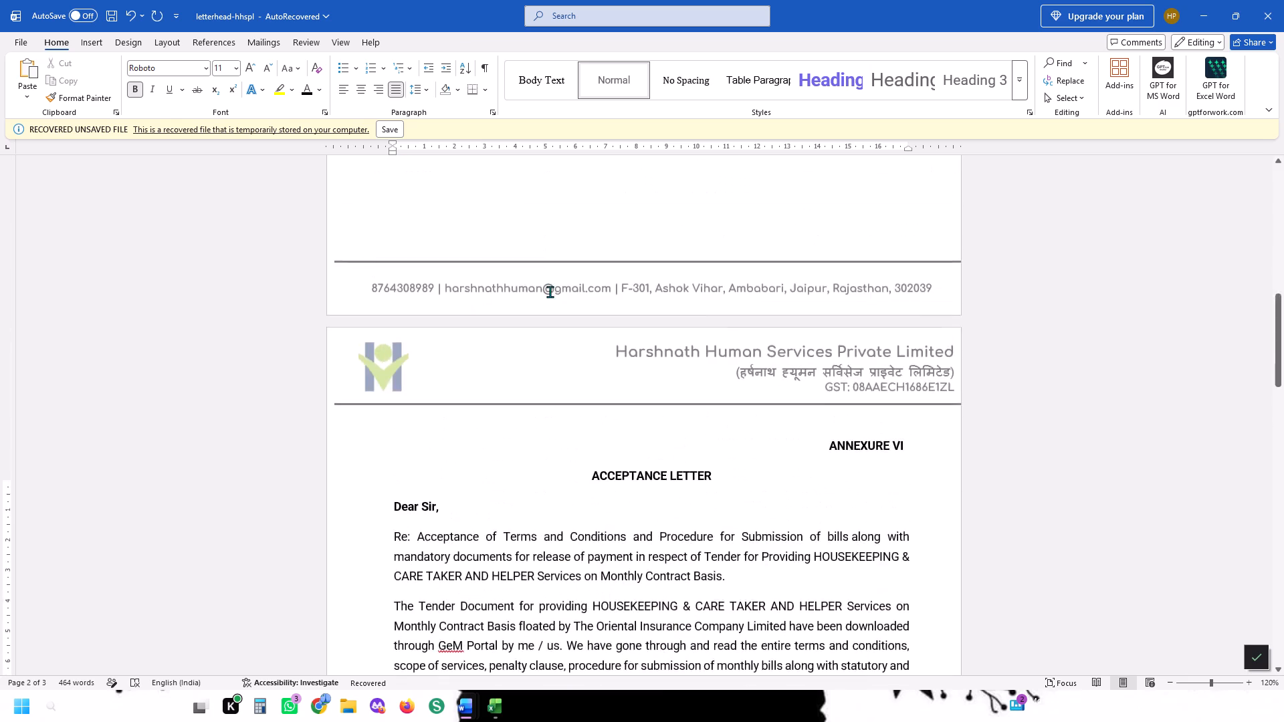
scroll(550, 291, "up", 5)
left_click_drag(387, 268, 477, 301)
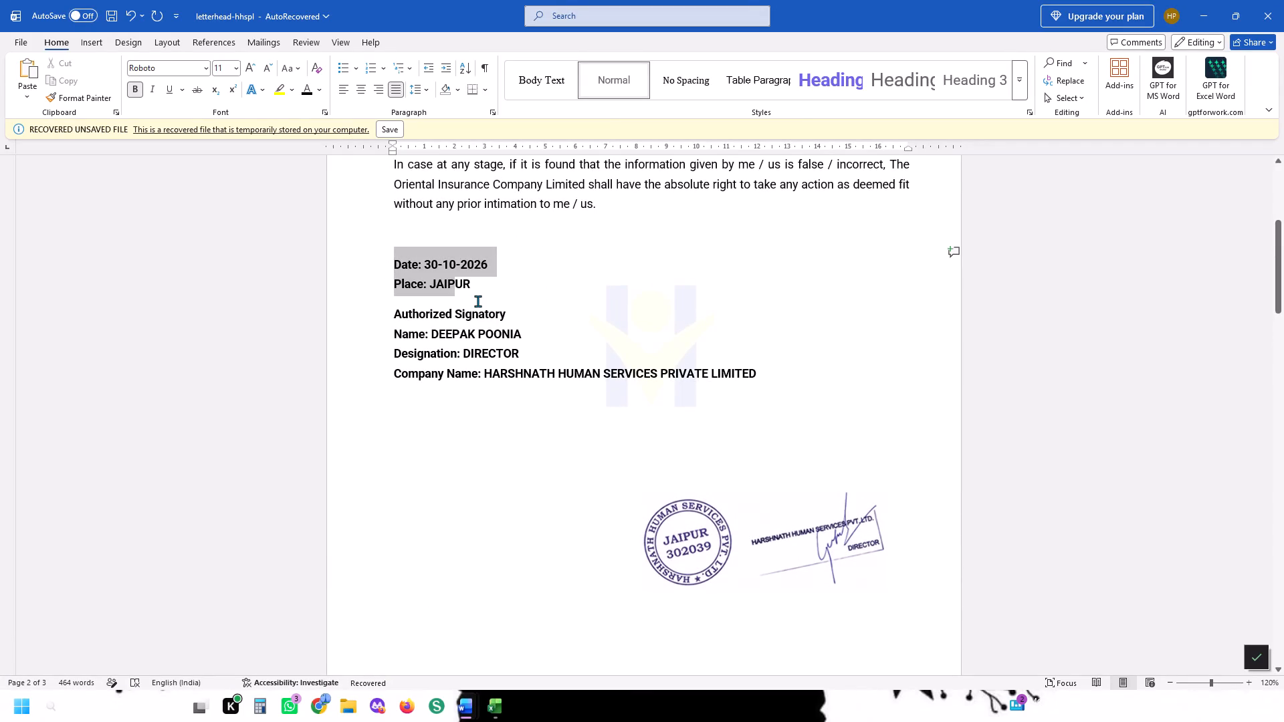
left_click_drag(477, 301, 483, 287)
key("Delete")
Remove the blank space between the non-relationship certificate heading and its first paragraph, joining the two.
scroll(483, 287, "up", 5)
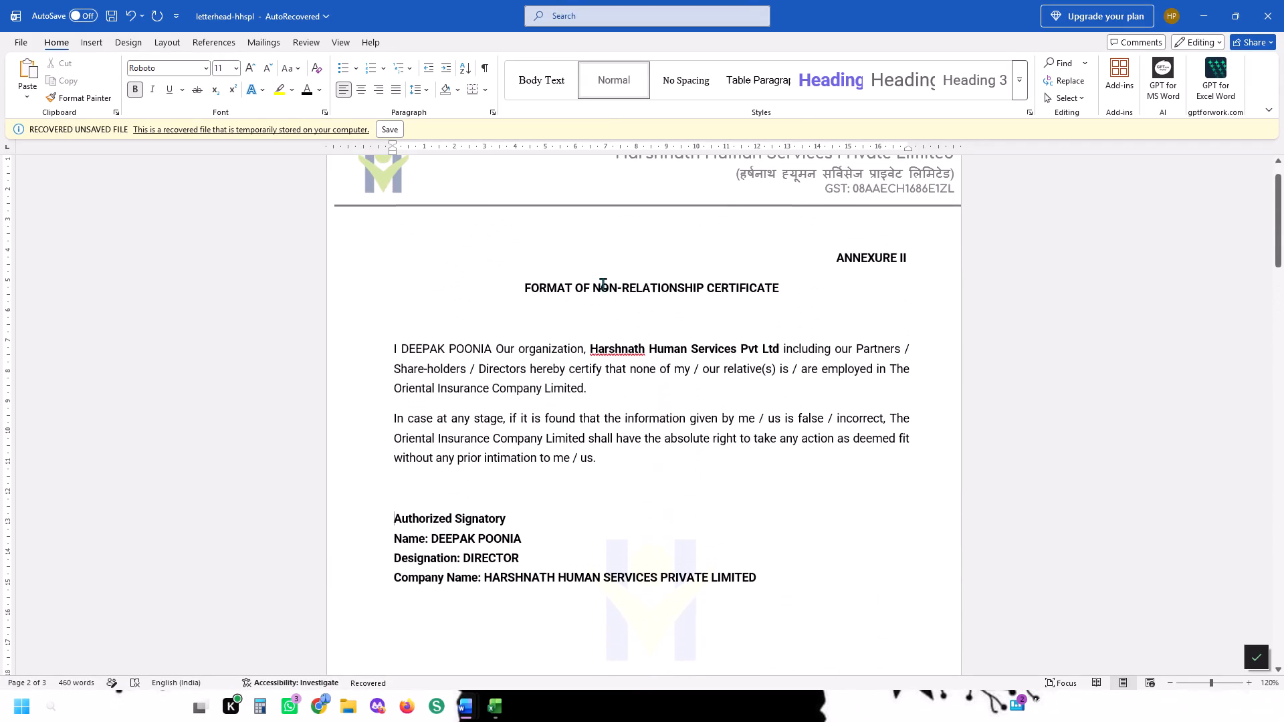
left_click_drag(809, 277, 207, 329)
key("Delete")
Delete the "ANNEXURE II" label above the non-relationship certificate heading.
left_click(793, 266)
key("Delete")
key("Delete")
key("Delete")
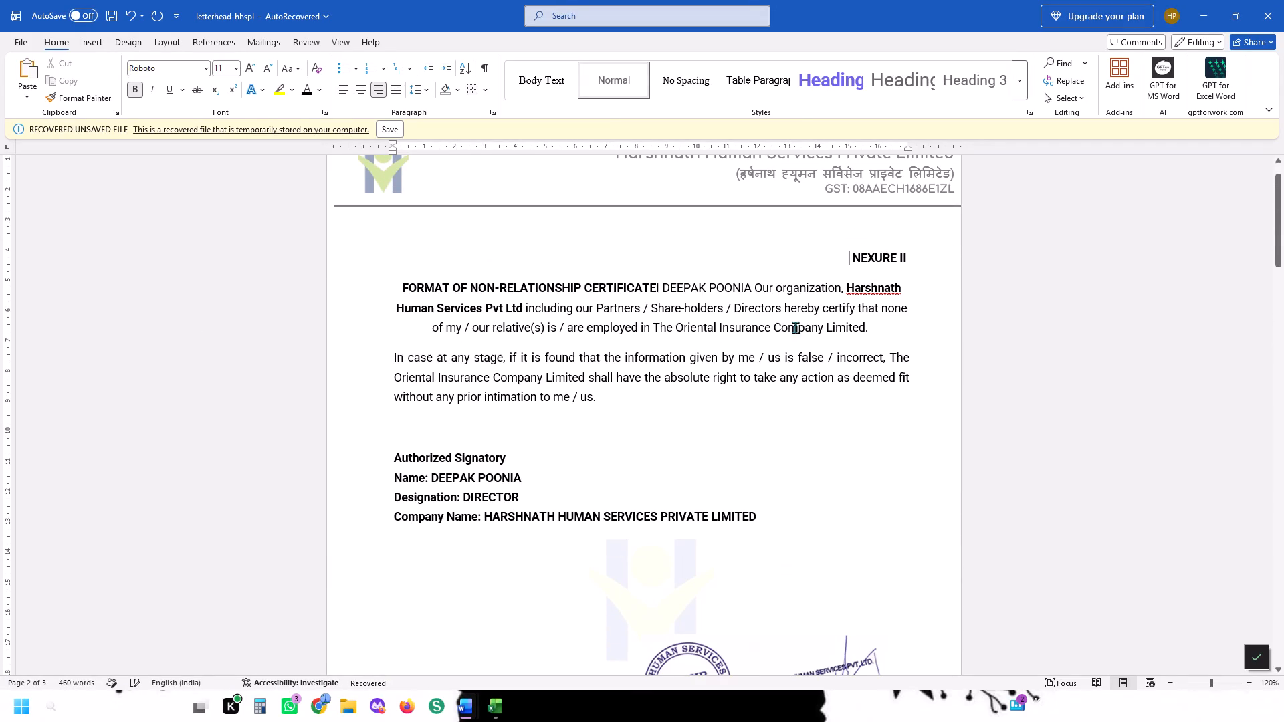
key("Delete")
key("Delete")
key("Delete")
key("Delete")
key("Delete")
key("Delete")
key("Delete")
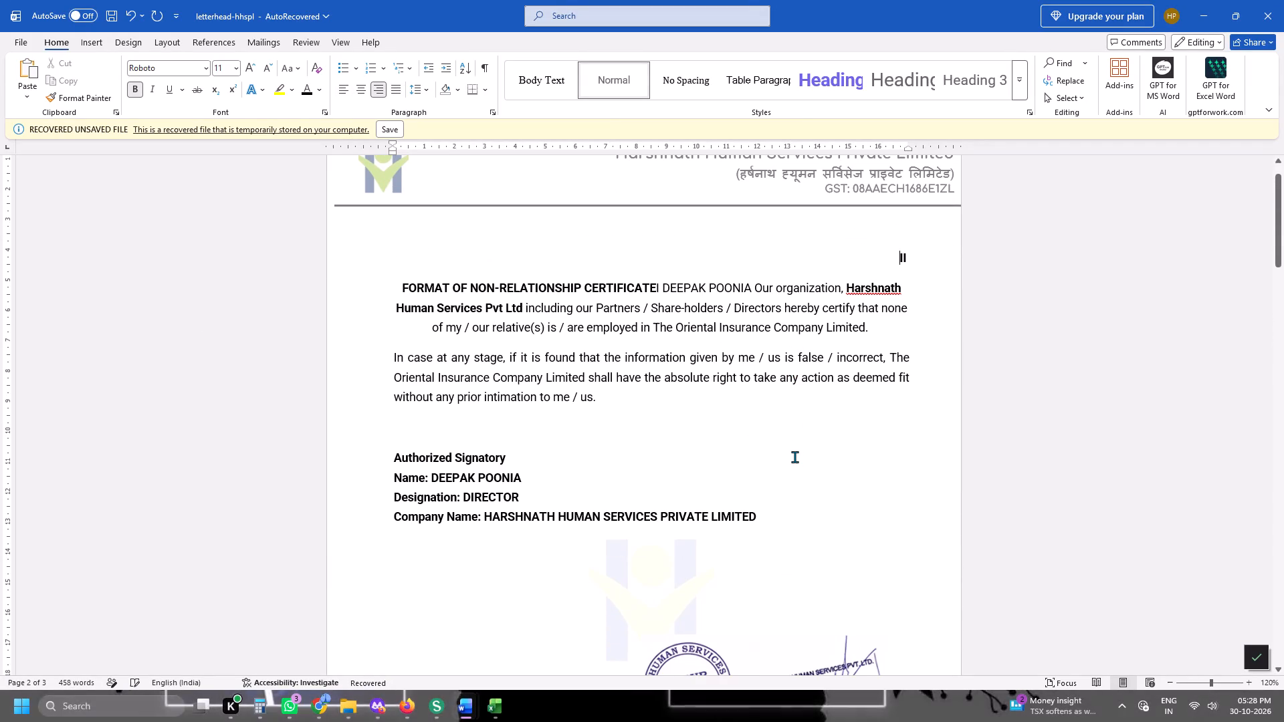
key("Delete")
key("Delete")
left_click(794, 458)
Delete the acceptance letter's opening, from "ANNEXURE VI" through the "Re:" paragraph ending "Monthly Contract Basis".
scroll(794, 458, "up", 10)
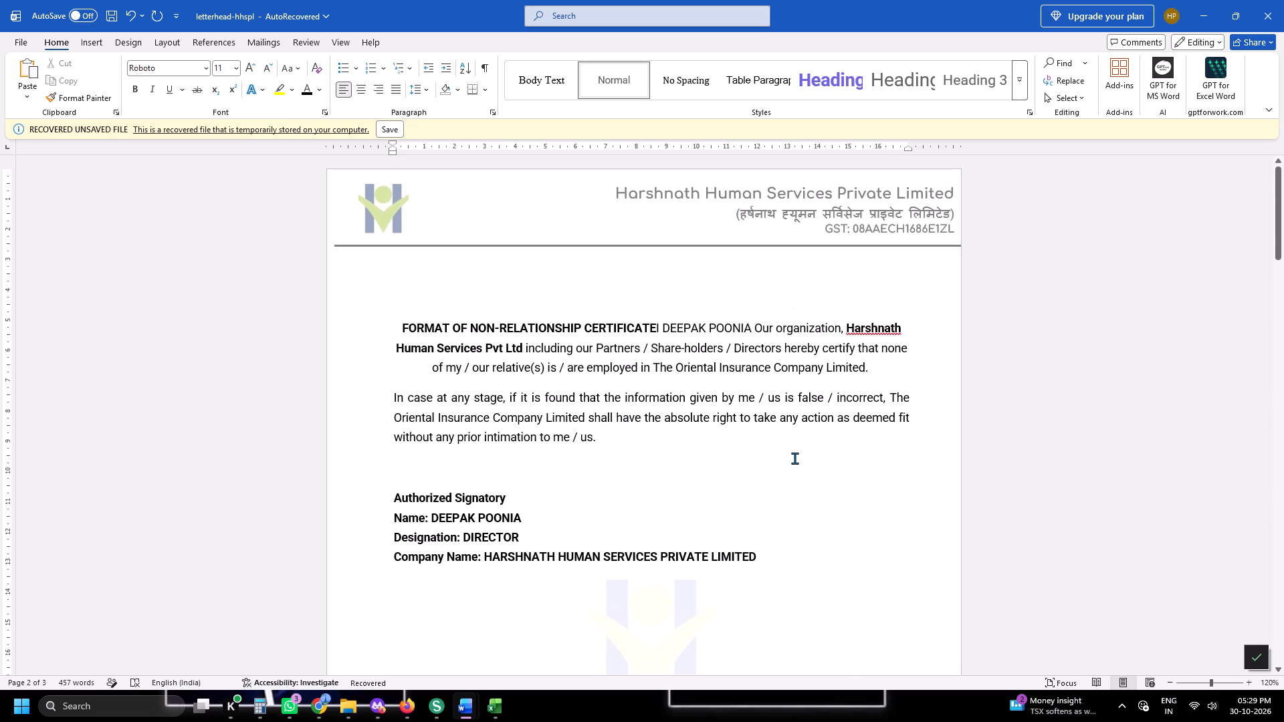
scroll(794, 458, "up", 4)
scroll(519, 409, "down", 18)
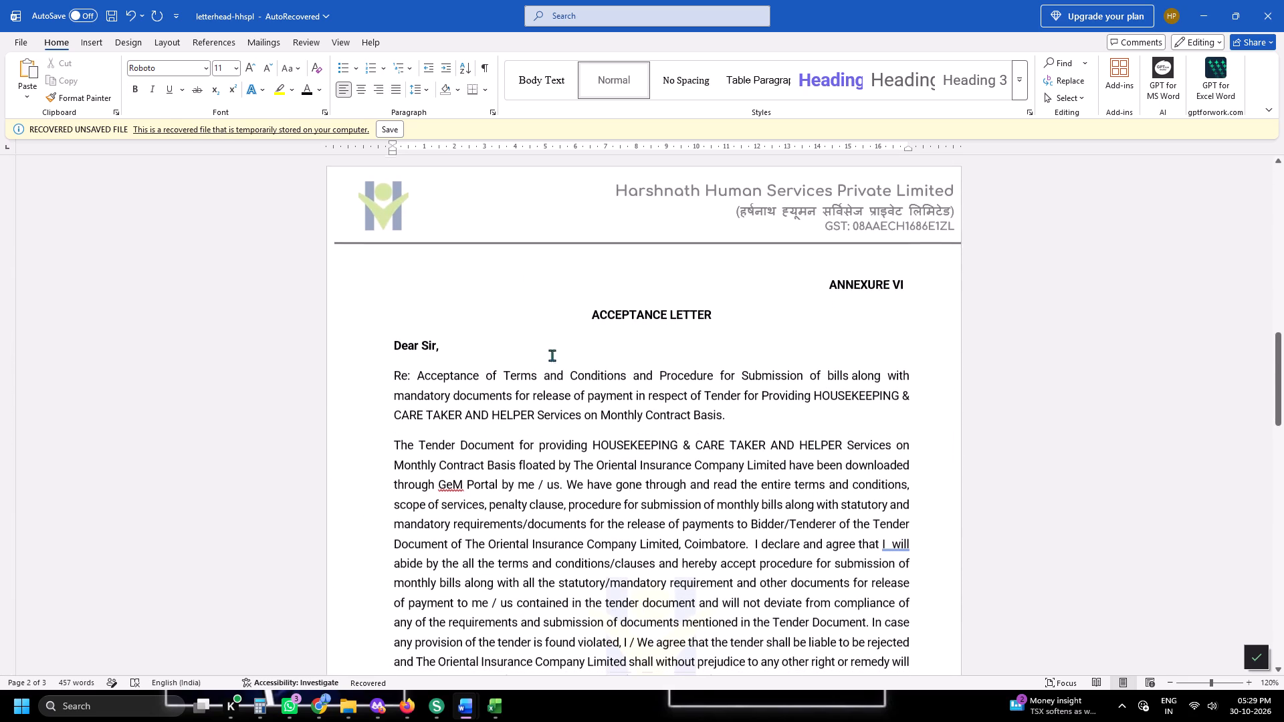
left_click_drag(833, 275, 867, 404)
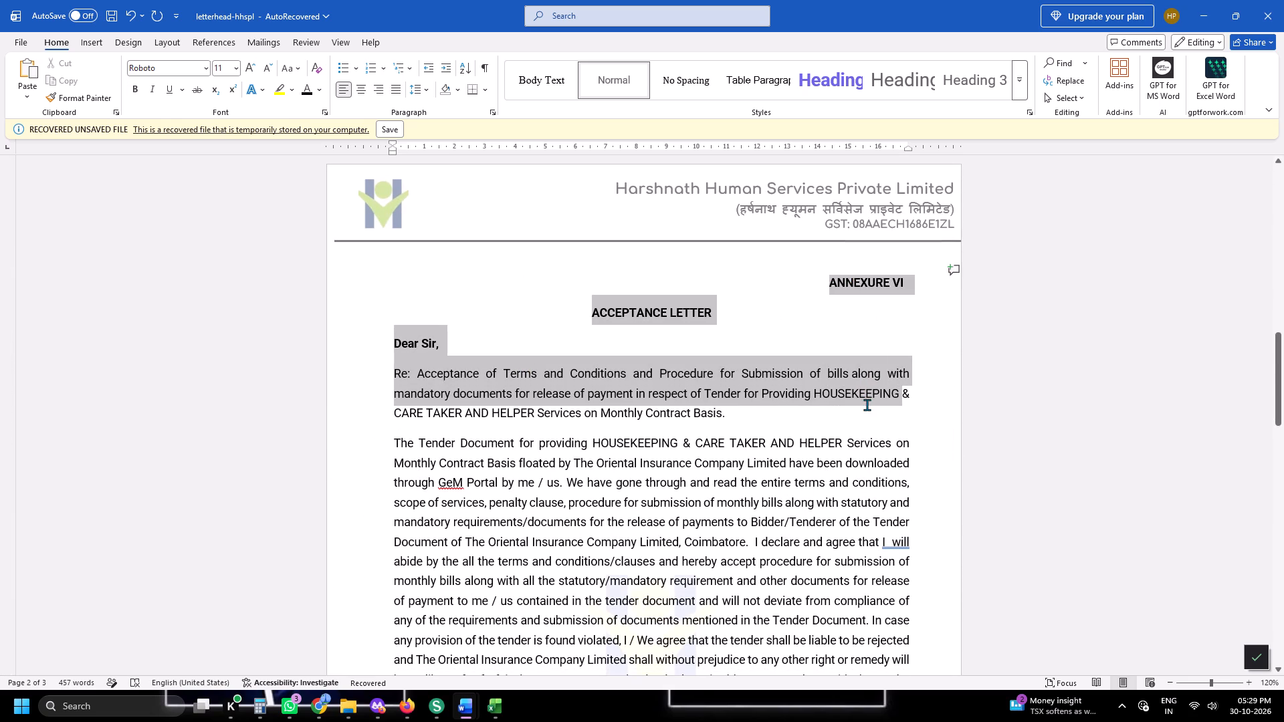
left_click_drag(867, 404, 901, 417)
key("Delete")
Delete "Yours Faithfully" and the signatory name, pulling the non-blacklisting undertaking up directly beneath the acceptance letter text.
scroll(566, 245, "down", 5)
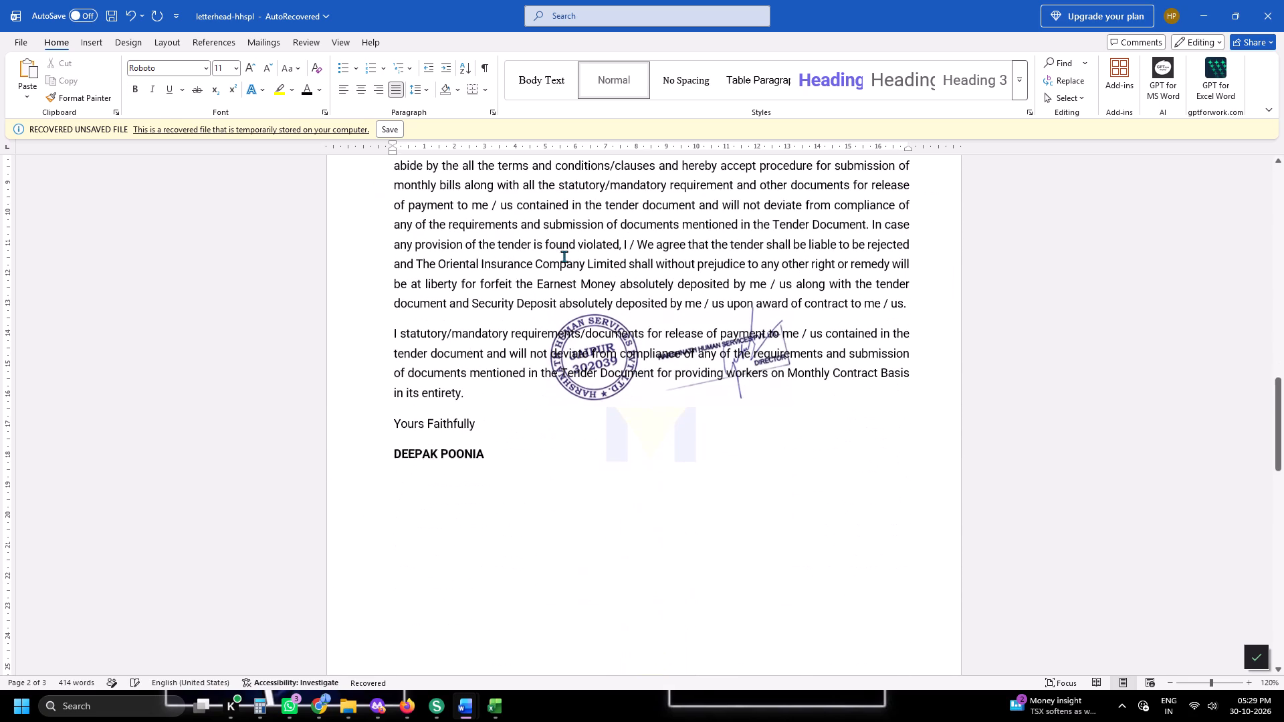
scroll(564, 256, "down", 2)
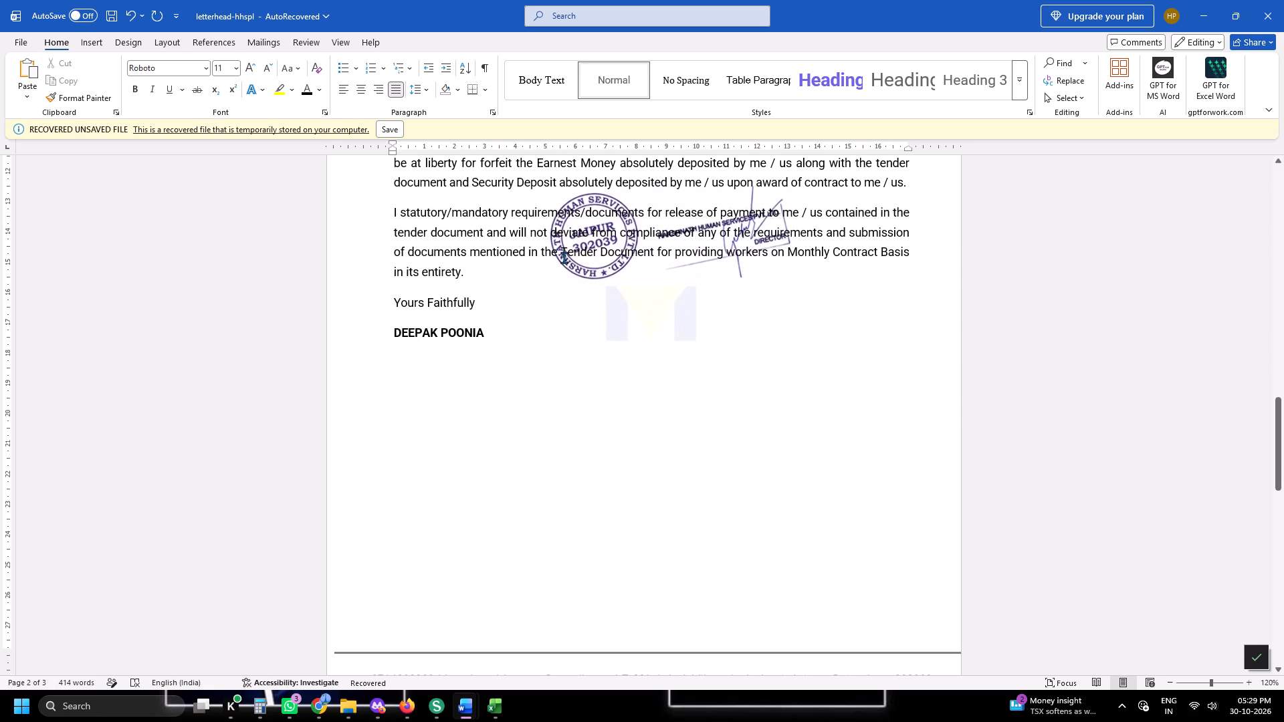
left_click_drag(400, 300, 474, 368)
key("Delete")
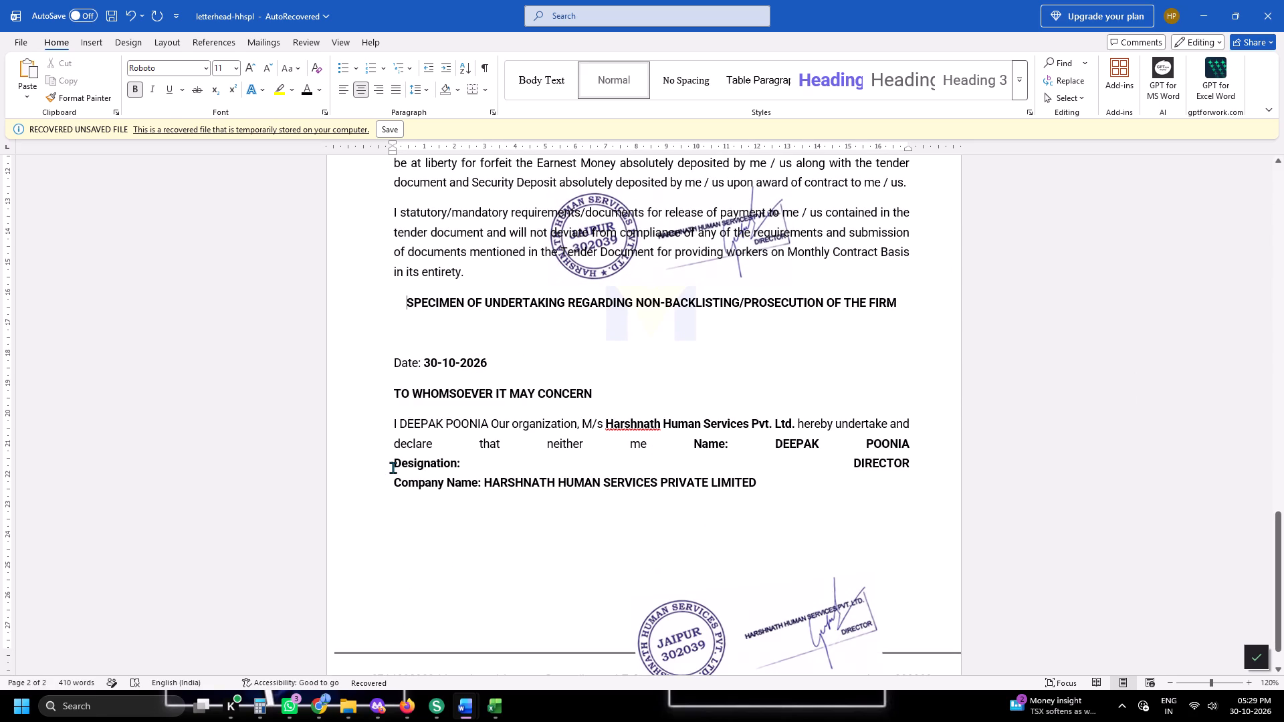
Start a new paragraph before "Name:" in the undertaking's declaration.
left_click(691, 445)
key("Return")
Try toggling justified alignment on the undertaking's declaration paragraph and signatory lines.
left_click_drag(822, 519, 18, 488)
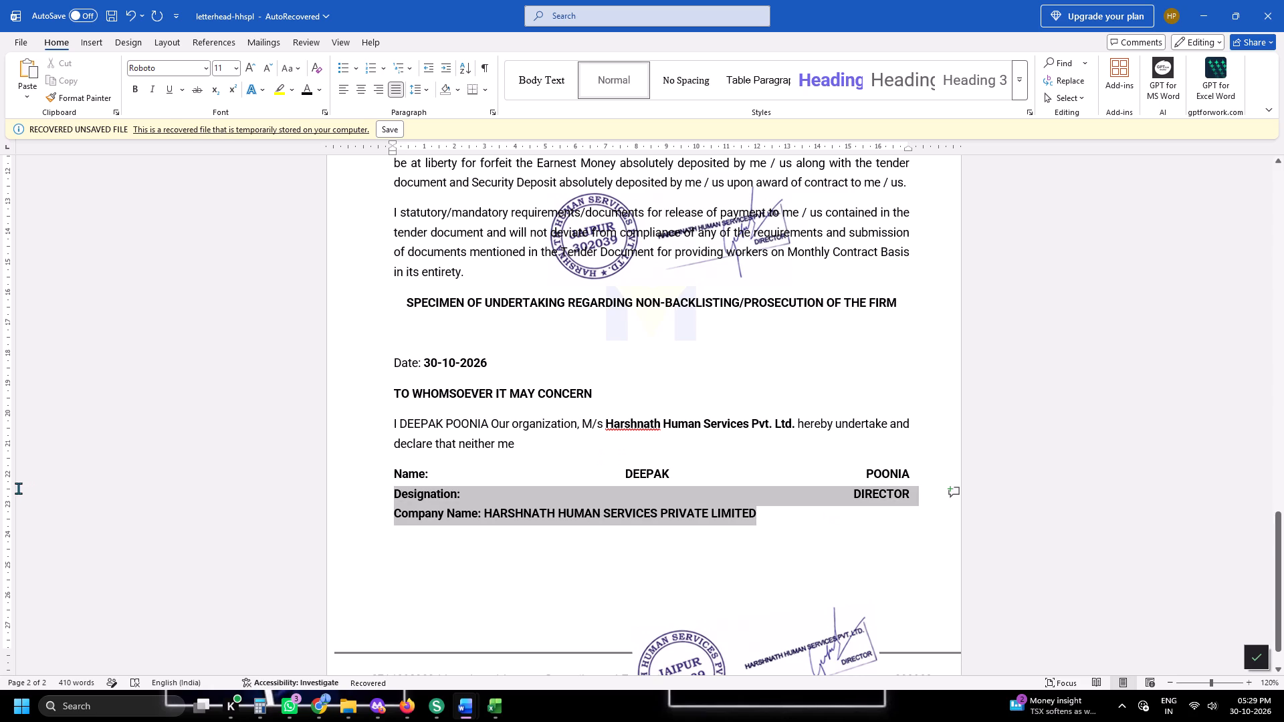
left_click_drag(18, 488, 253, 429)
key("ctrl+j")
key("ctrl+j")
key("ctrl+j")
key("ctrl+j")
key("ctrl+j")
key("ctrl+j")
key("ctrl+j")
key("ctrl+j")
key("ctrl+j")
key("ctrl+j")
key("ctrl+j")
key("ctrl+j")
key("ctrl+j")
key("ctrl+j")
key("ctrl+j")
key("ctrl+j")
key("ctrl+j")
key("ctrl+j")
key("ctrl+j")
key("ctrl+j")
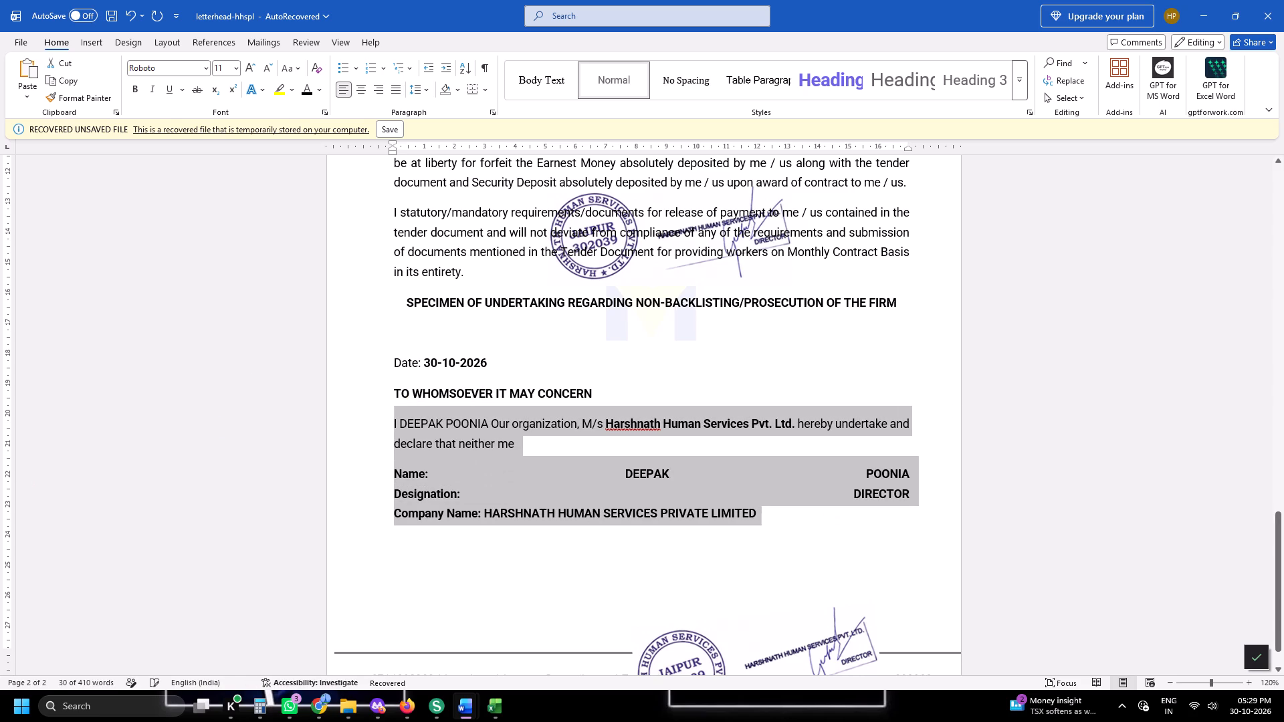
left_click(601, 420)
Reposition both stamp-and-signature images on page 2, one over the signatory lines and the other just below the company name.
scroll(631, 300, "down", 5)
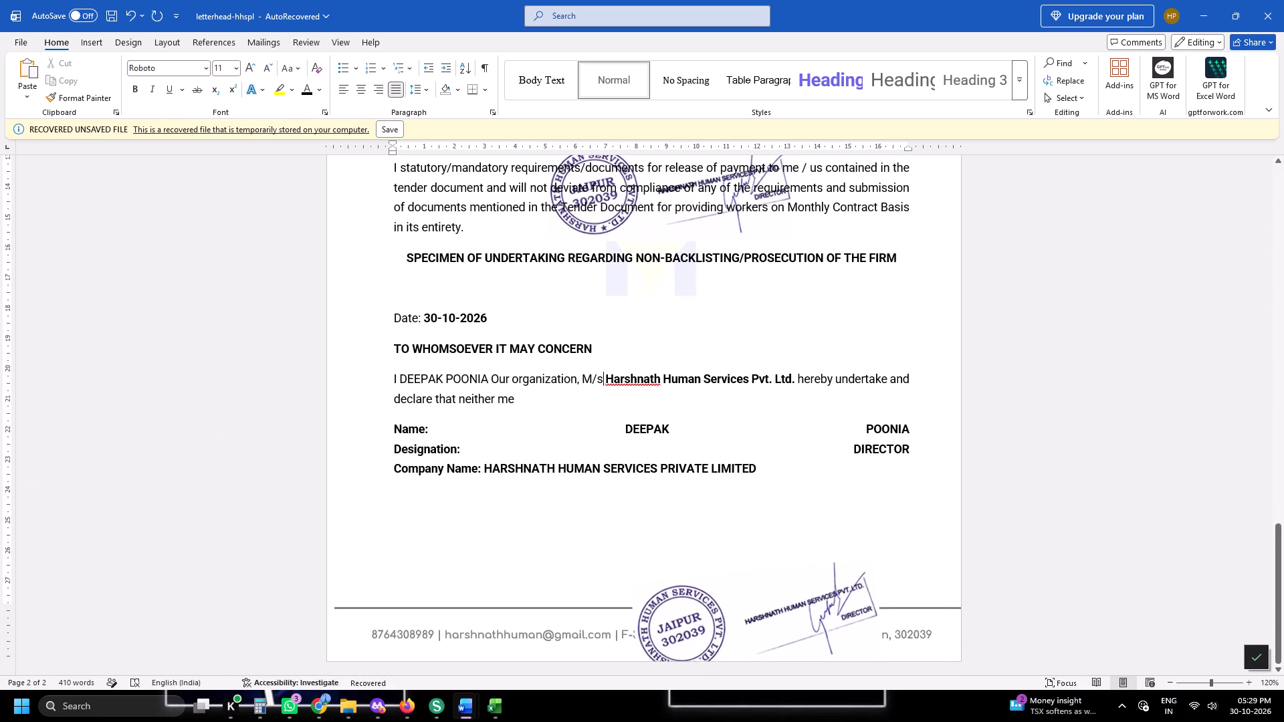
left_click_drag(817, 621, 849, 503)
left_click(638, 211)
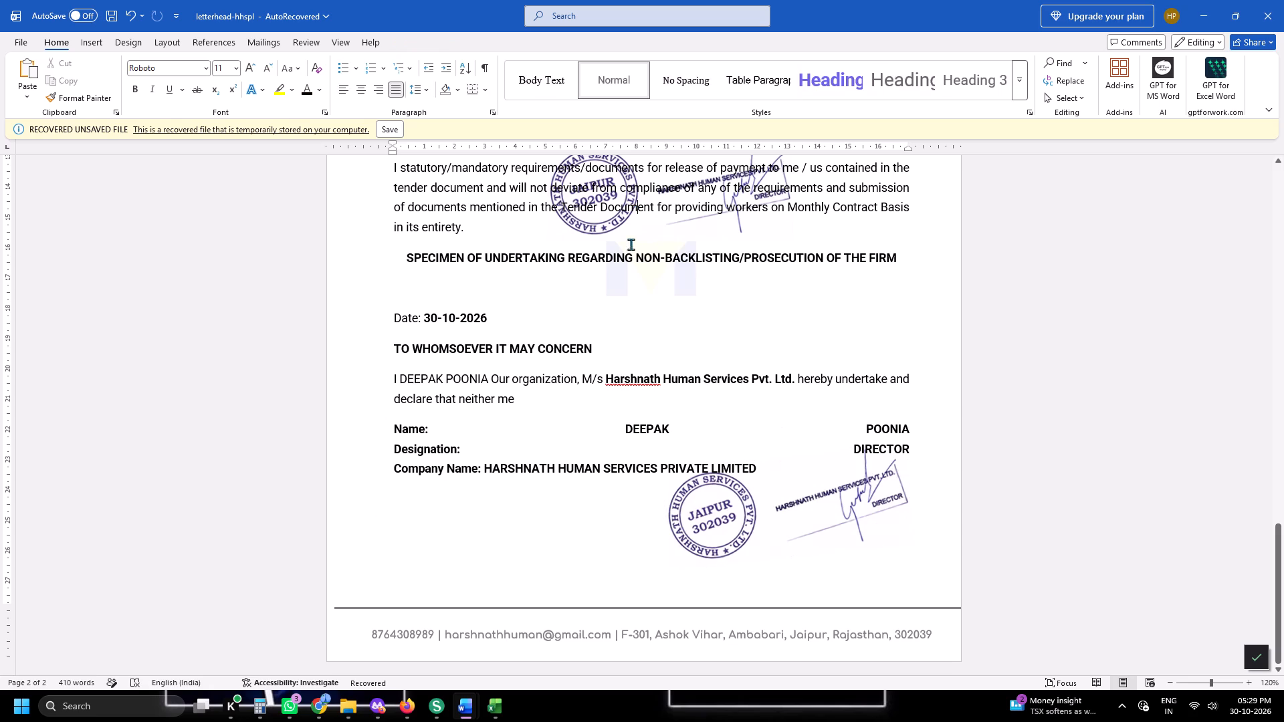
left_click_drag(618, 231, 823, 477)
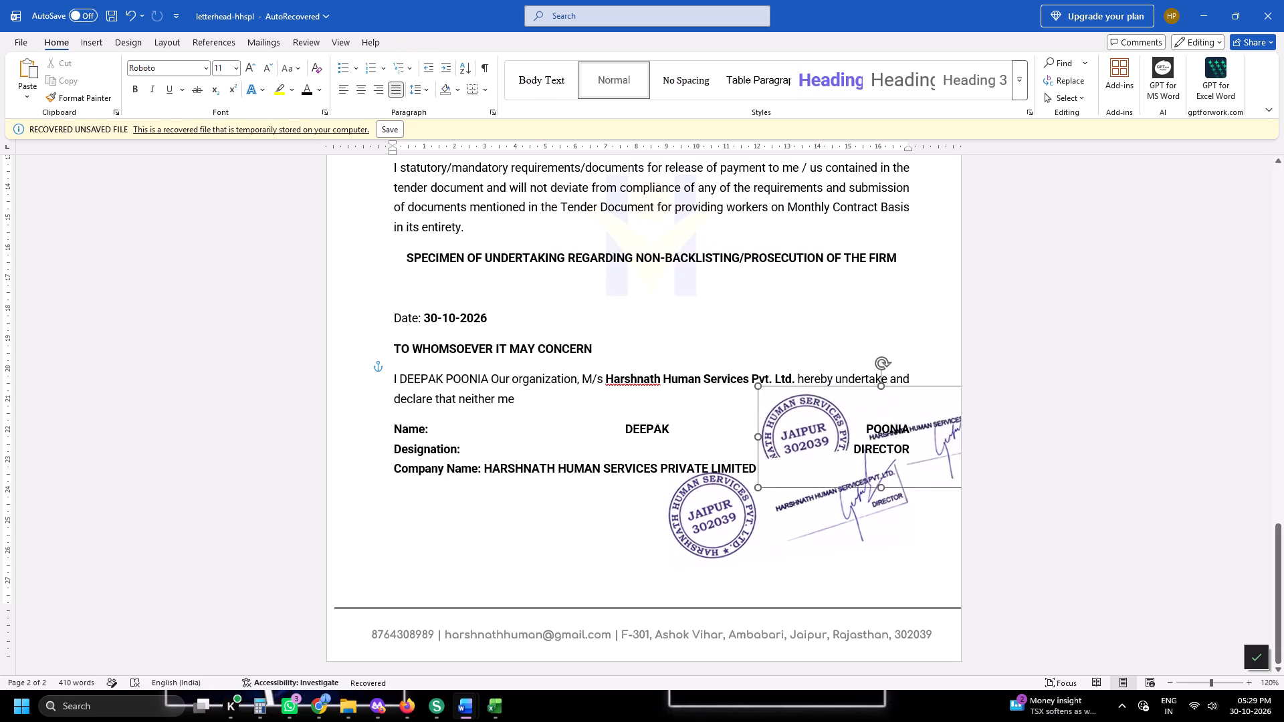
left_click_drag(823, 477, 745, 491)
left_click_drag(849, 537, 829, 550)
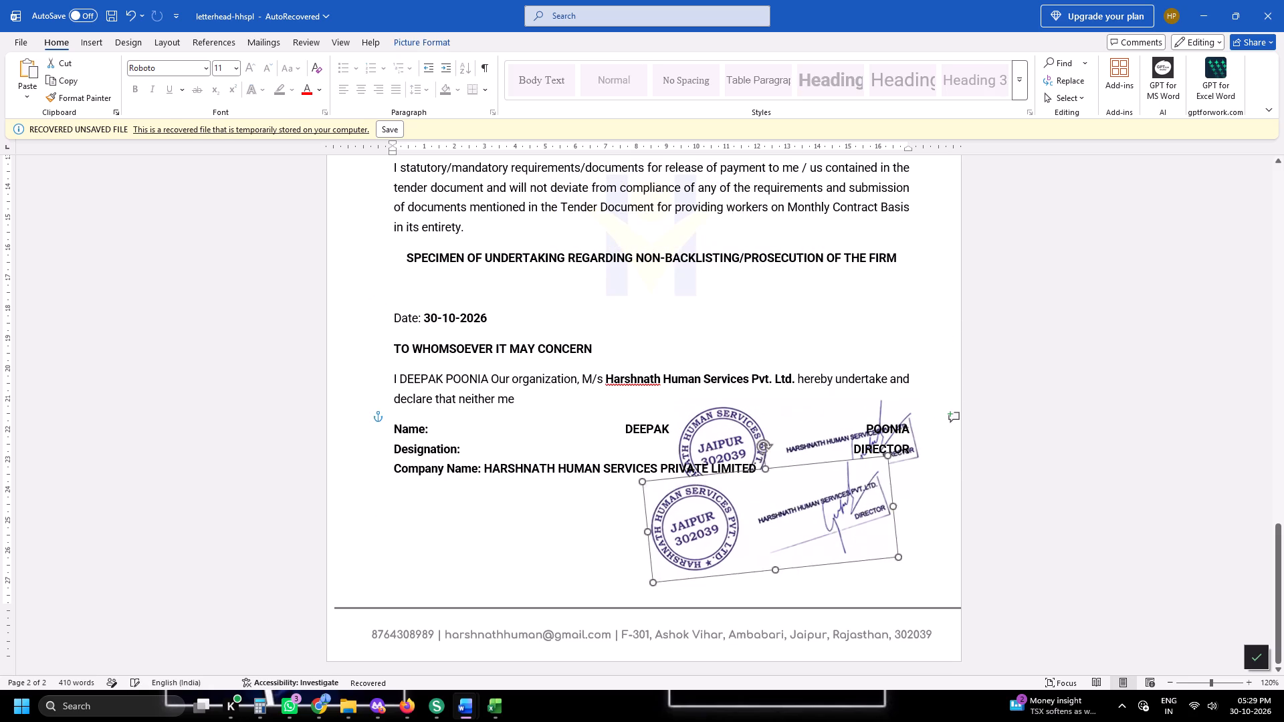
Move the lower stamp-and-signature image down toward the page 2 footer and rotate it to a slight counterclockwise tilt.
left_click_drag(829, 550, 875, 574)
left_click_drag(804, 467, 829, 475)
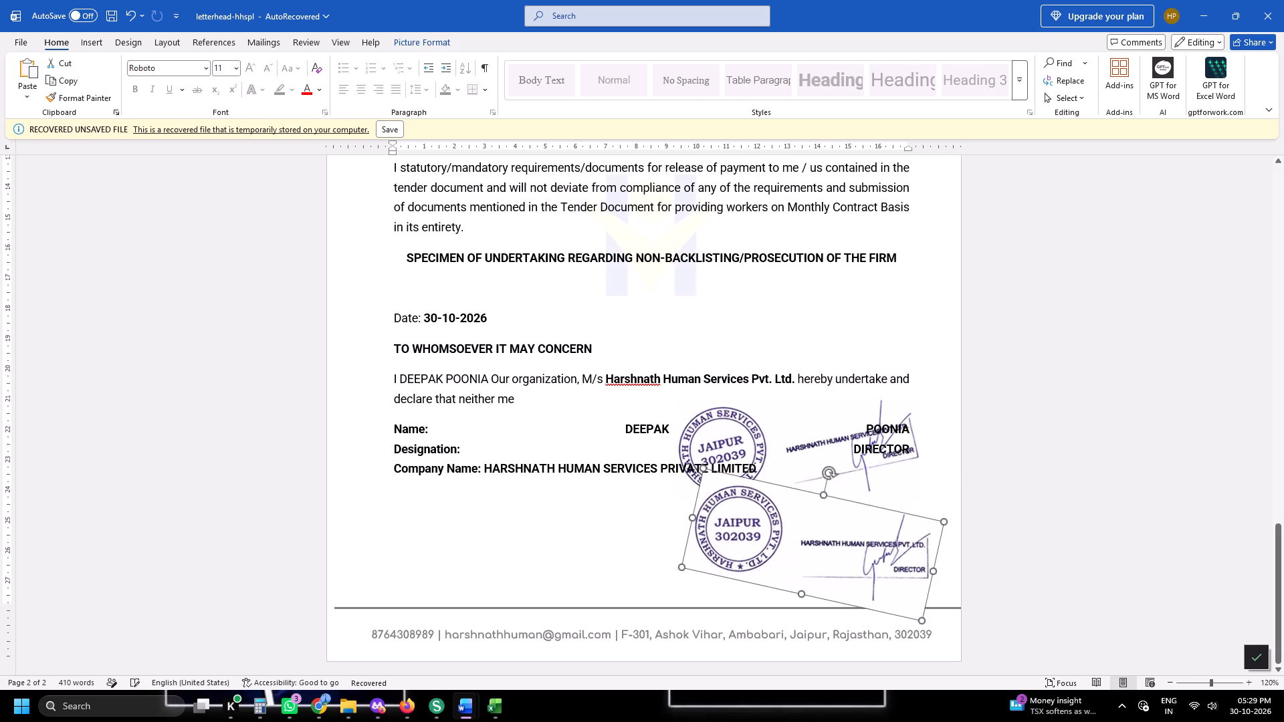
left_click_drag(829, 475, 803, 597)
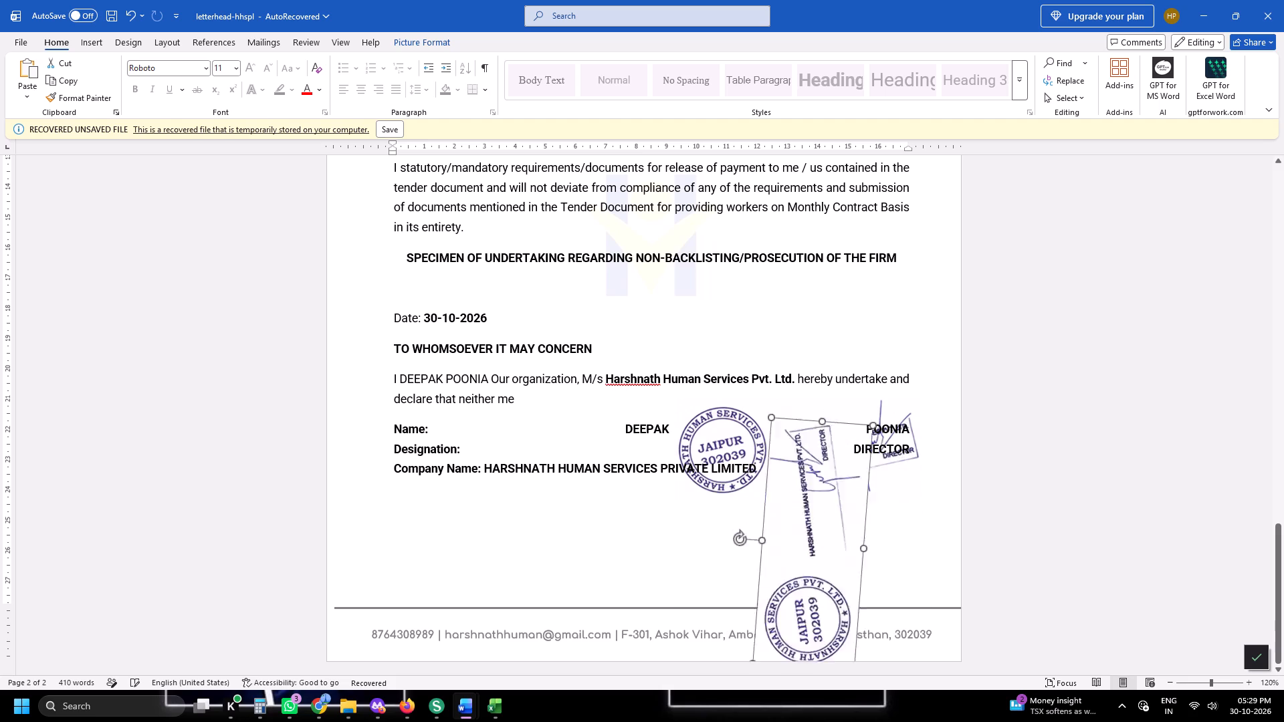
left_click_drag(803, 597, 840, 461)
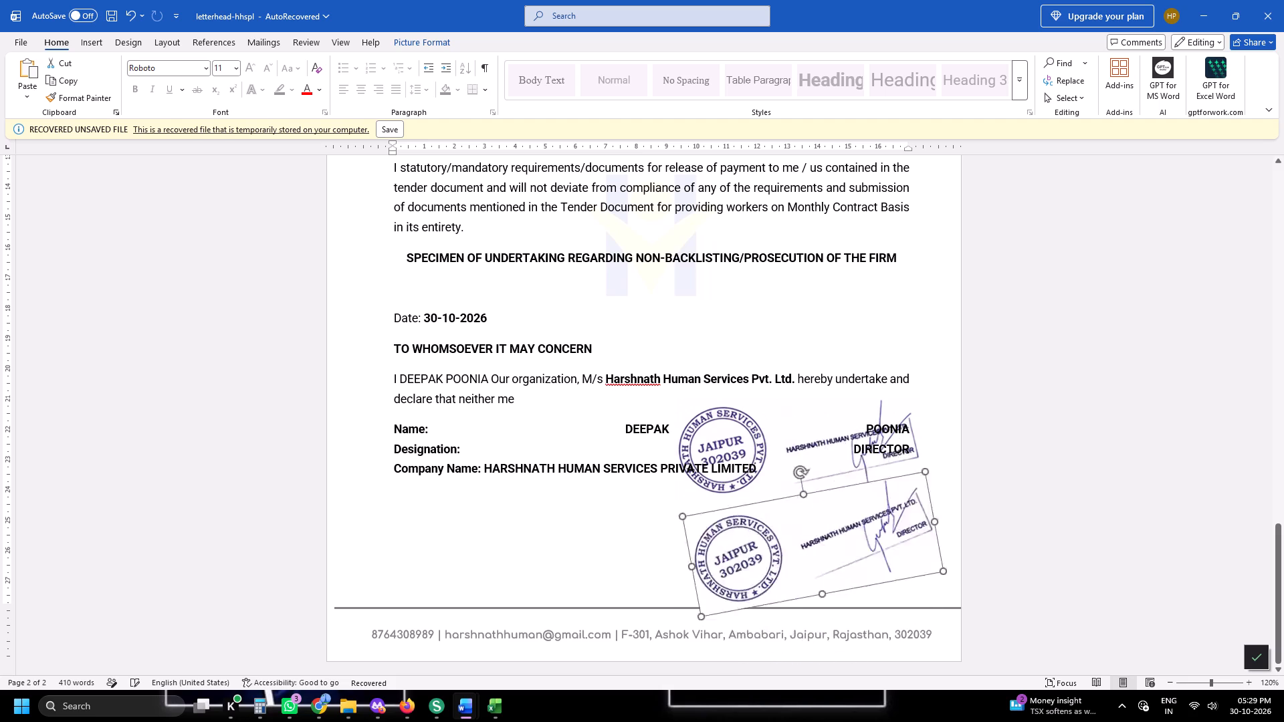
left_click_drag(840, 461, 745, 618)
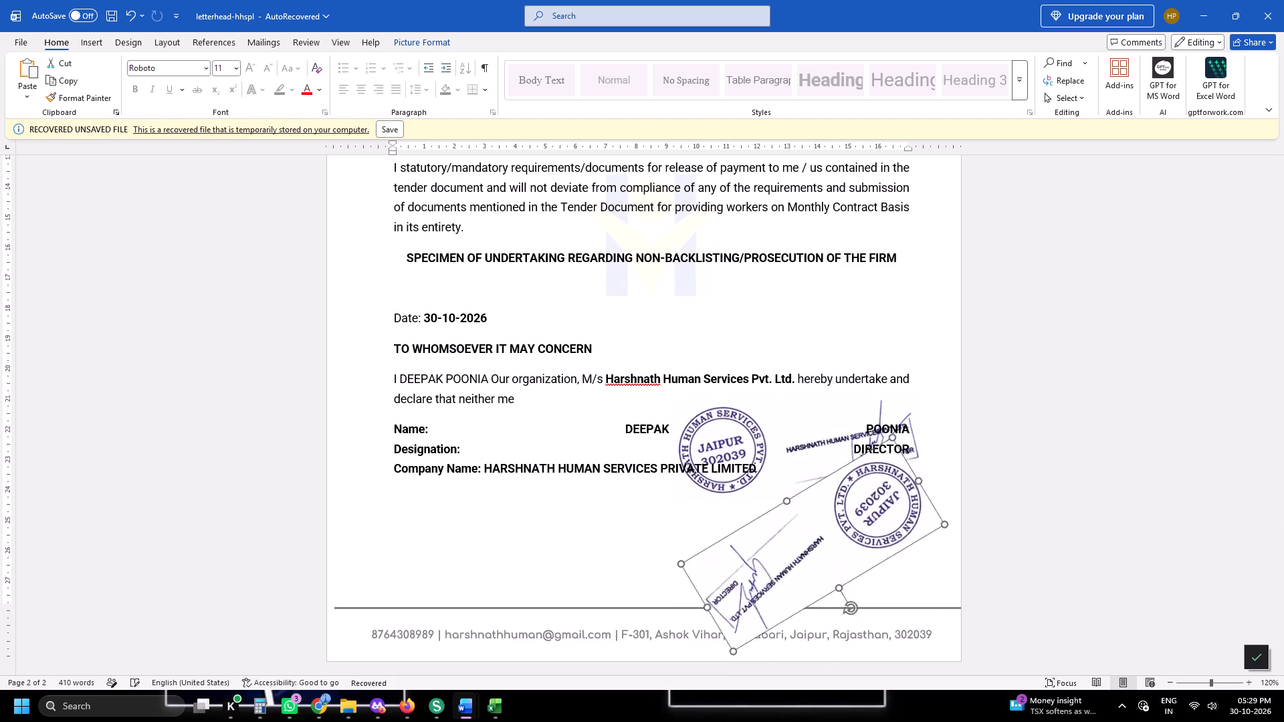
left_click_drag(745, 618, 750, 439)
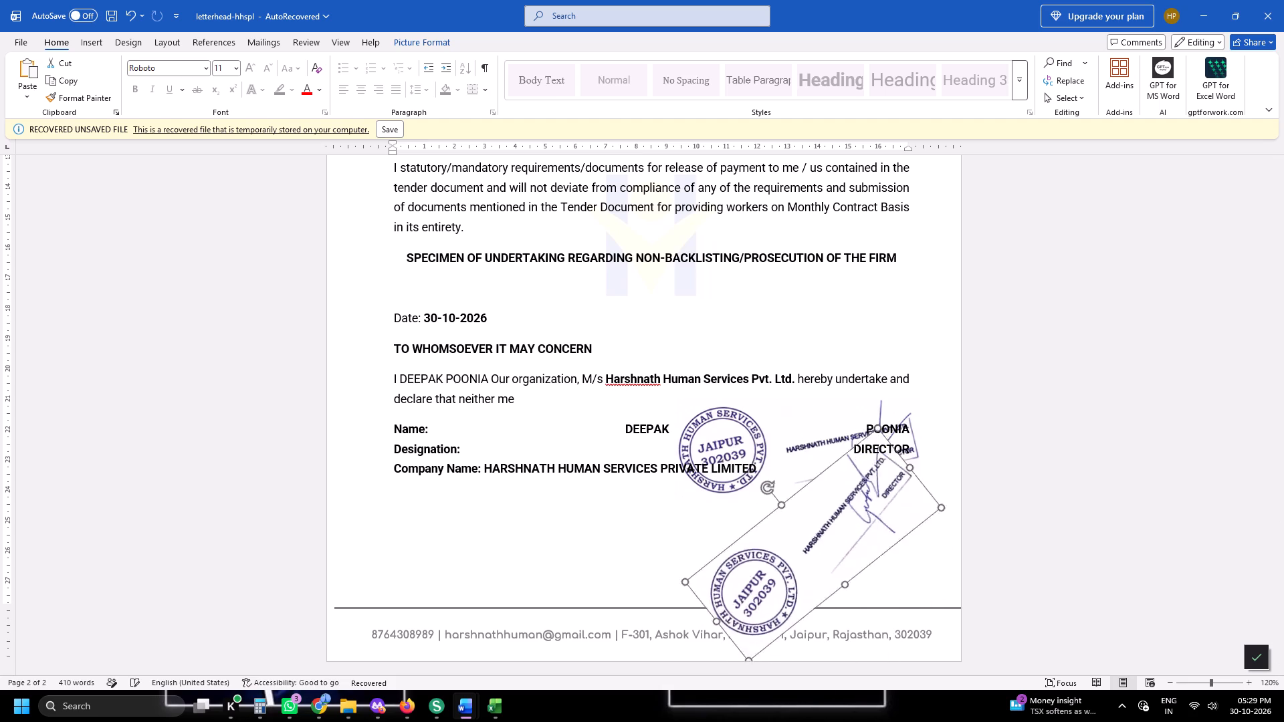
left_click_drag(750, 439, 853, 592)
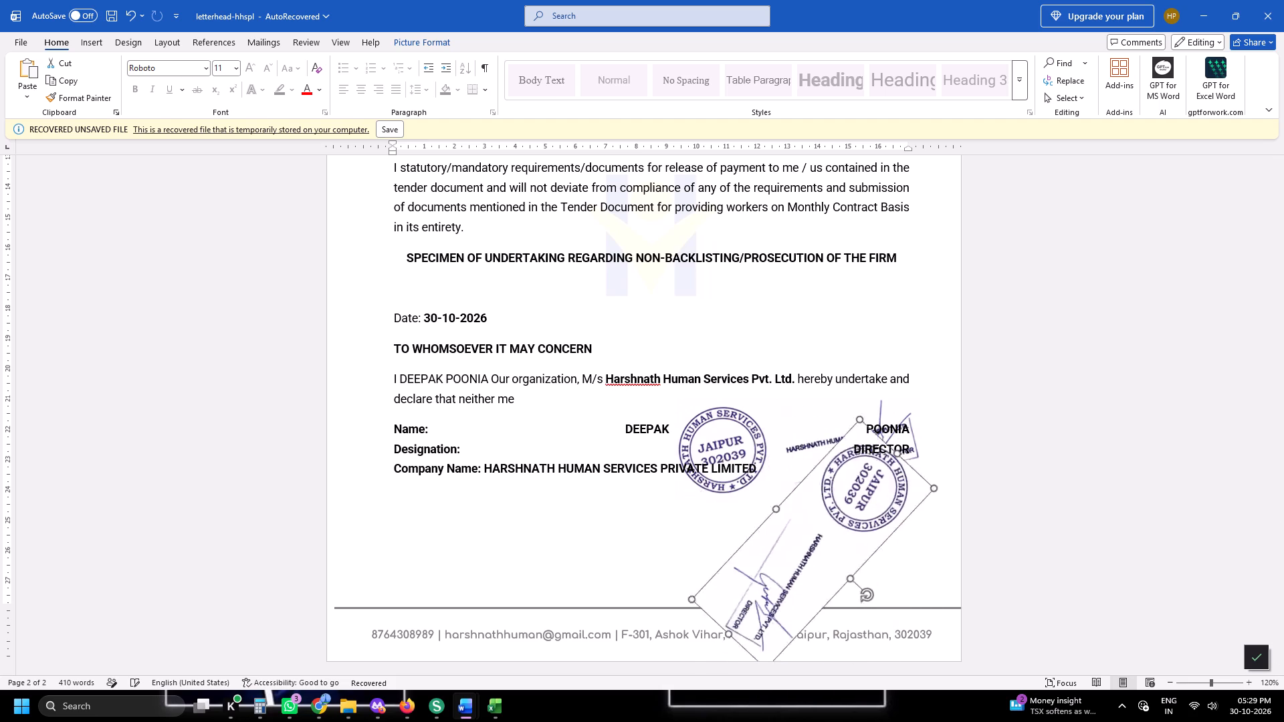
left_click_drag(853, 592, 819, 492)
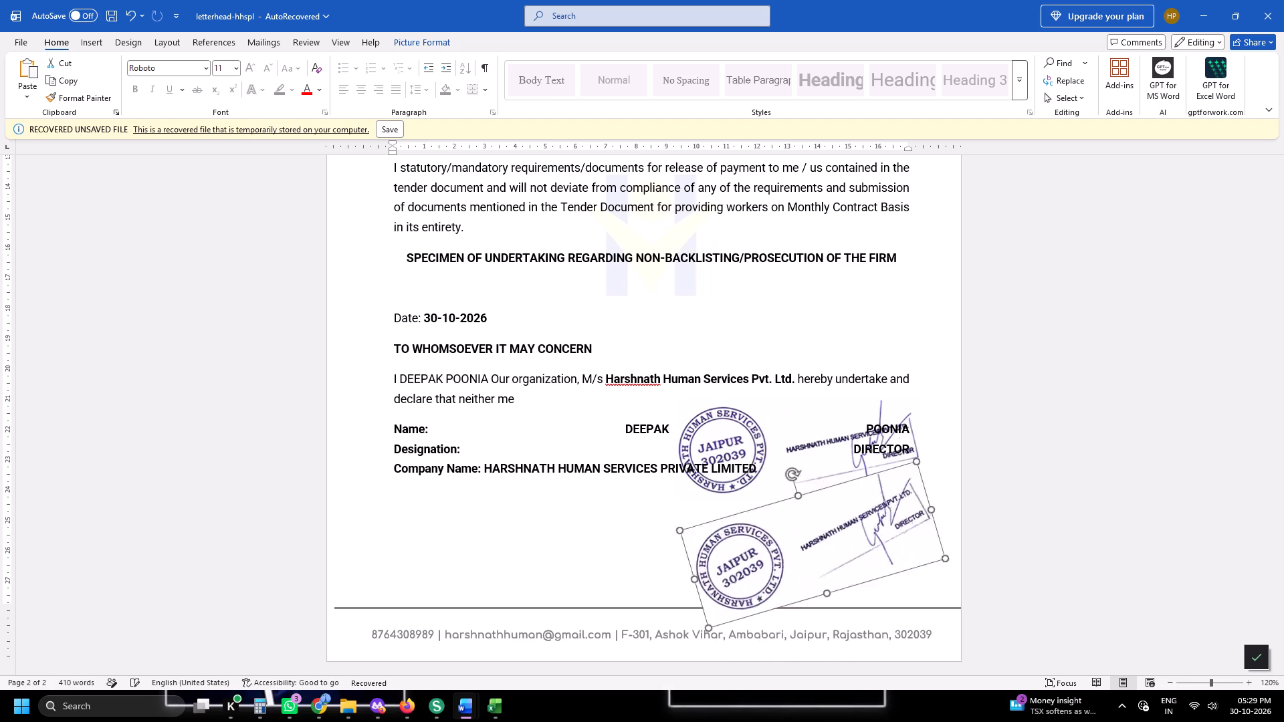
left_click_drag(819, 492, 774, 529)
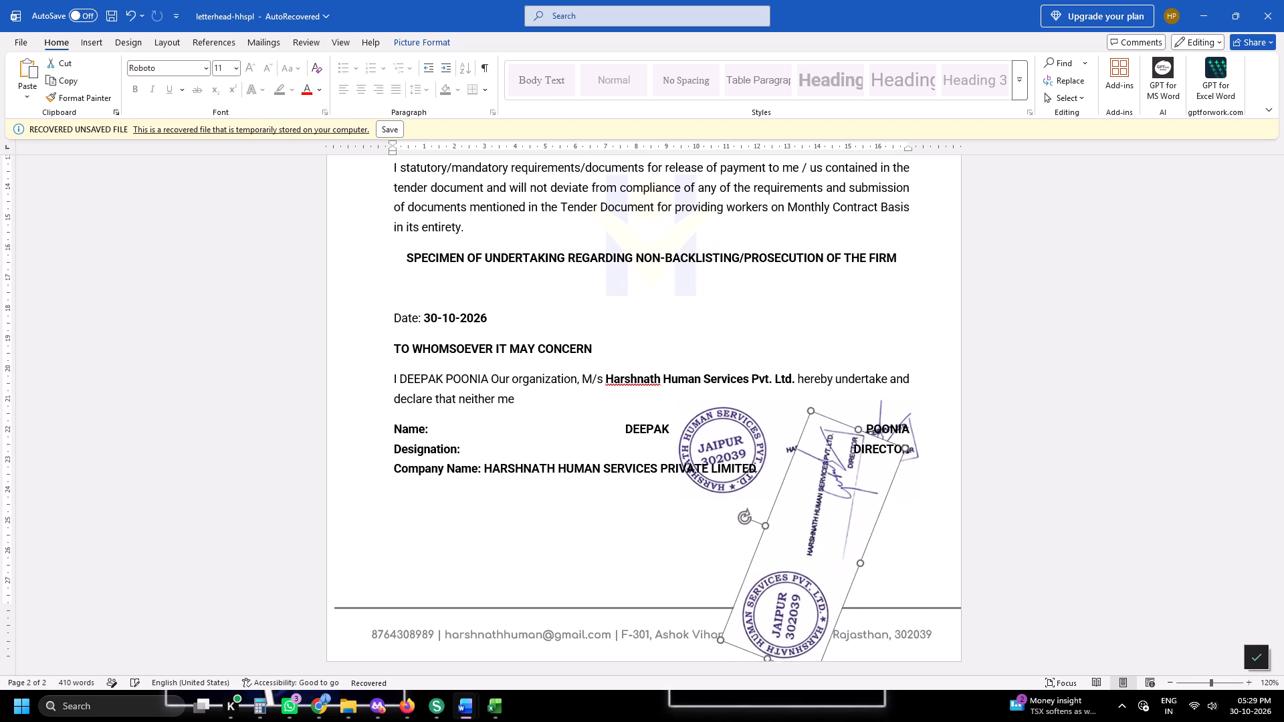
left_click_drag(774, 529, 831, 431)
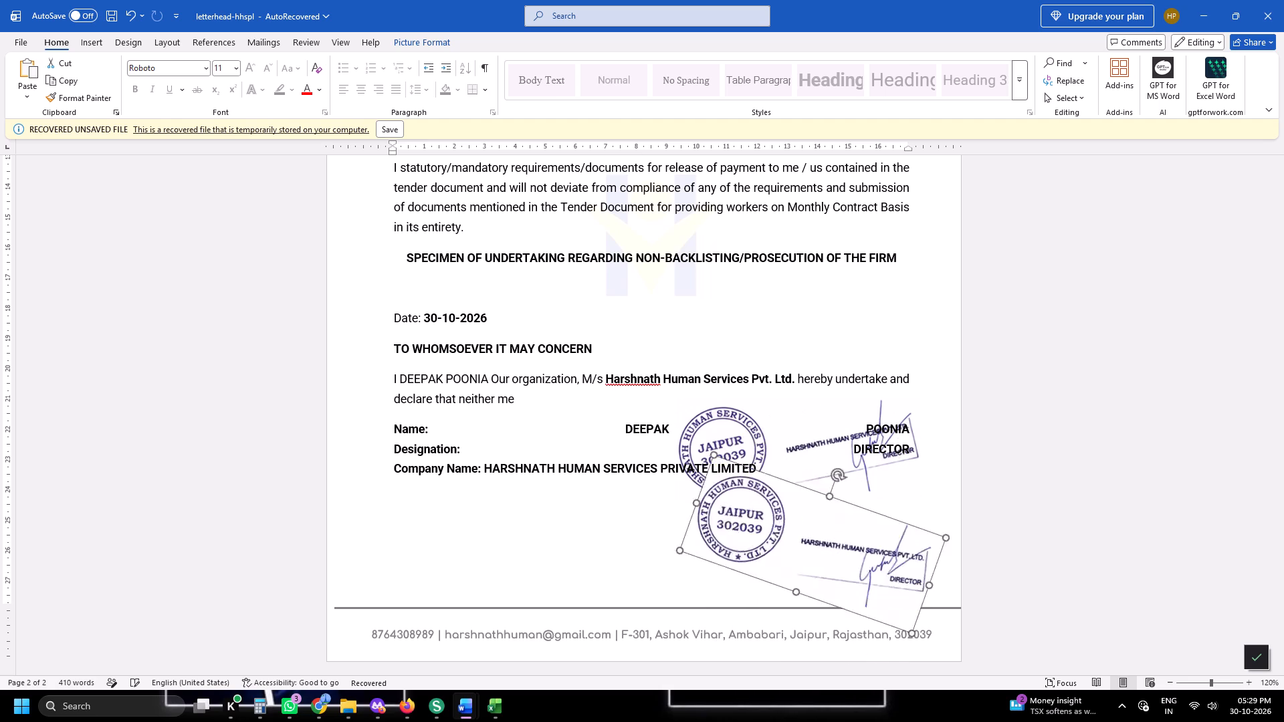
left_click_drag(831, 431, 785, 433)
Enlarge the lower stamp-and-signature image in height and width until it covers the undertaking, and shift it up the page.
left_click_drag(800, 497, 726, 229)
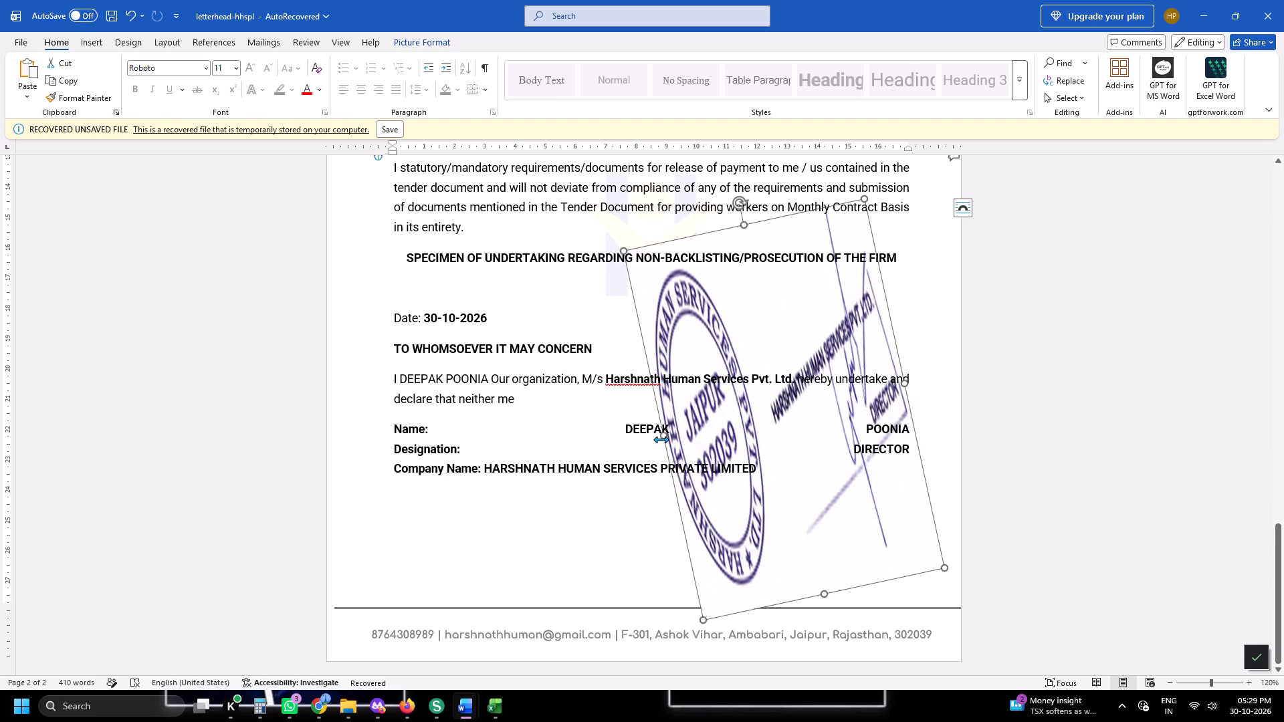
left_click_drag(661, 439, 409, 455)
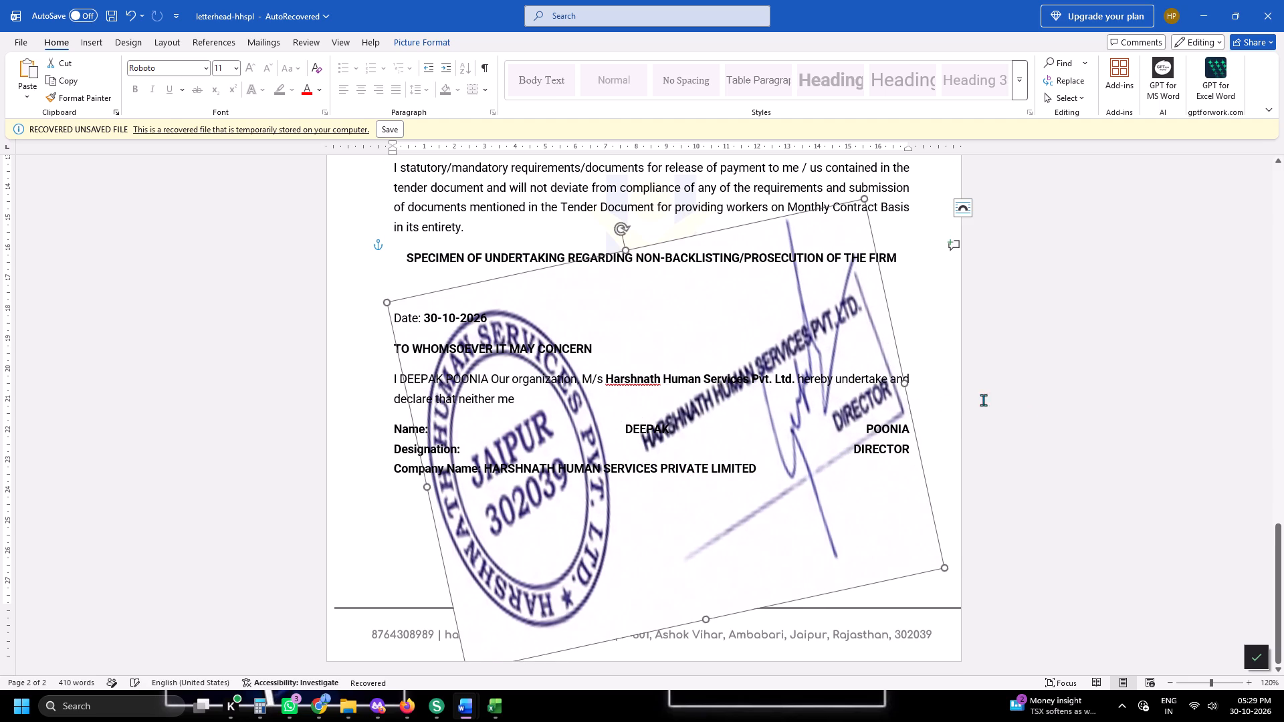
left_click_drag(907, 383, 954, 374)
left_click_drag(756, 441, 665, 312)
left_click(594, 588)
left_click_drag(574, 549, 540, 477)
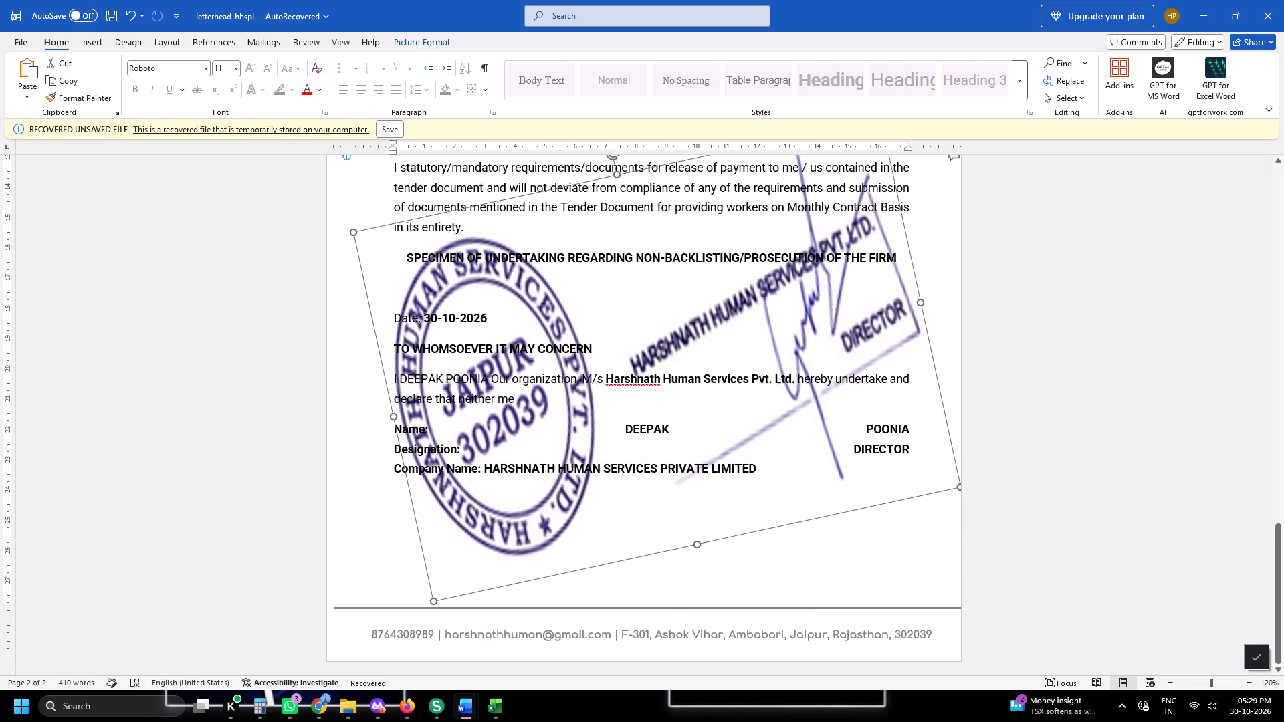
left_click_drag(540, 477, 540, 477)
Readjust the enlarged stamp image's height, widen it across the full page width, and position it over the undertaking text.
left_click_drag(695, 544, 676, 366)
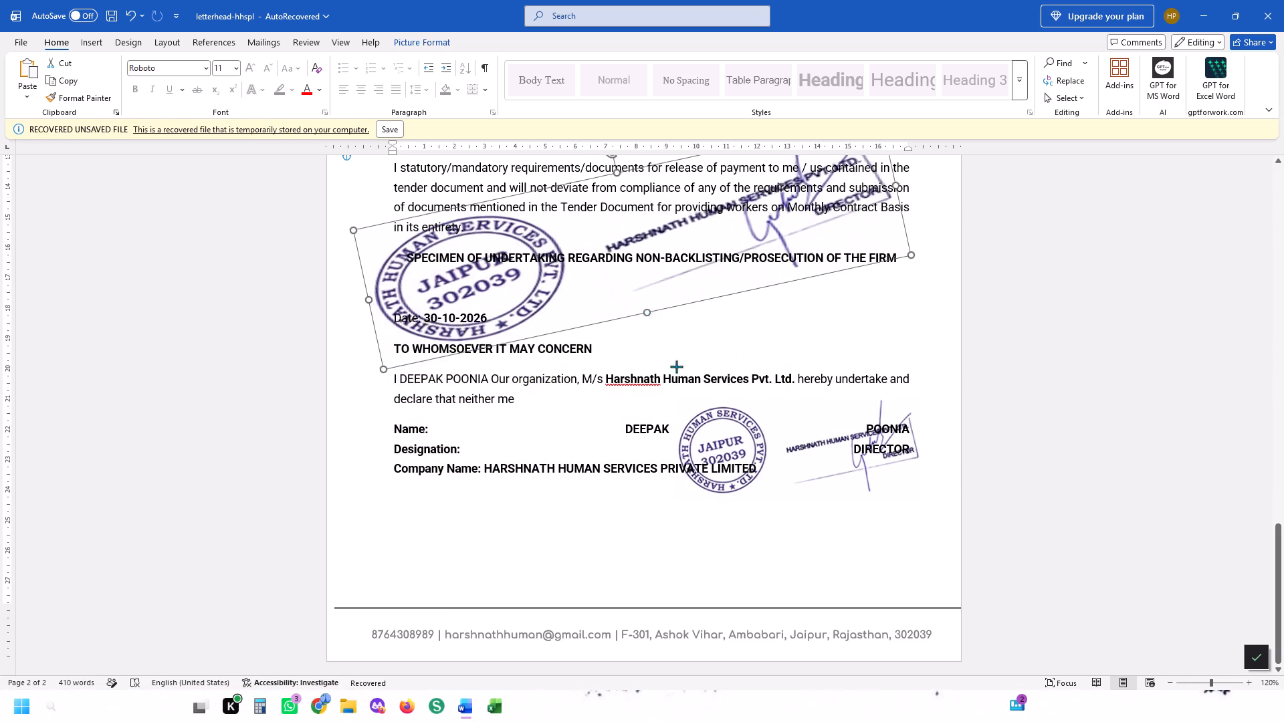
left_click_drag(676, 366, 702, 472)
left_click_drag(695, 330, 700, 418)
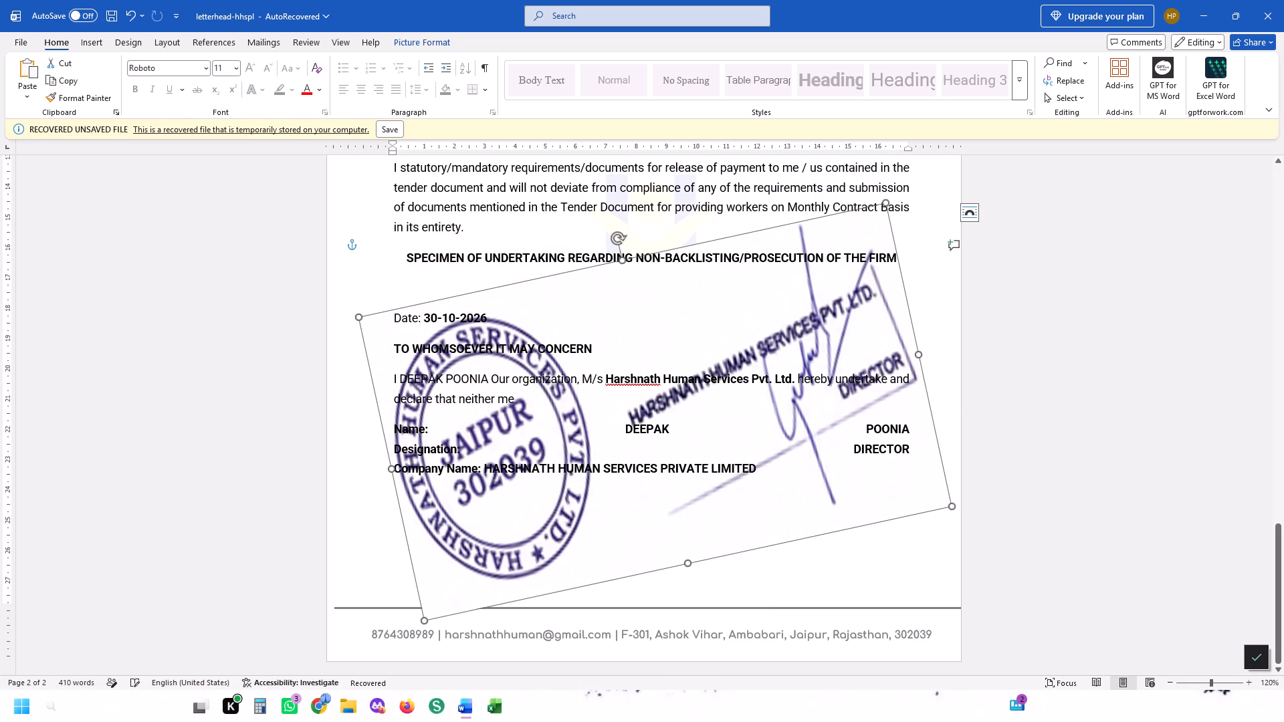
left_click_drag(920, 356, 952, 346)
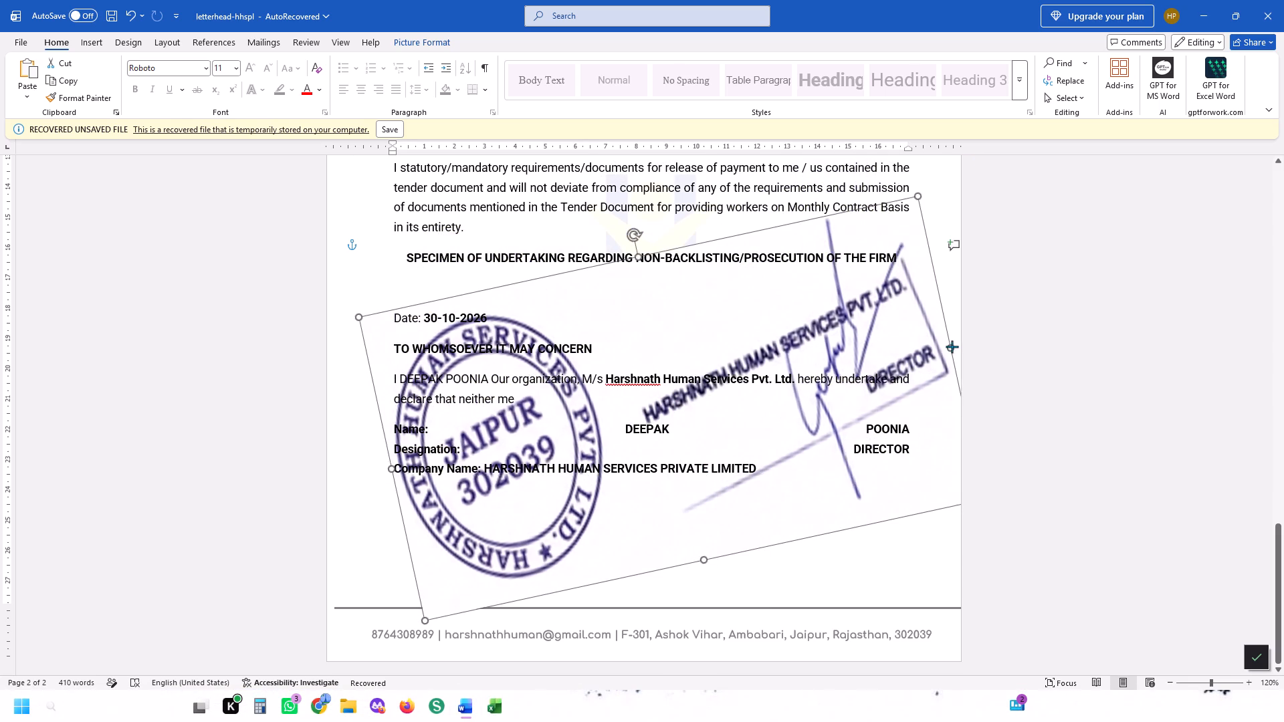
left_click_drag(952, 346, 959, 346)
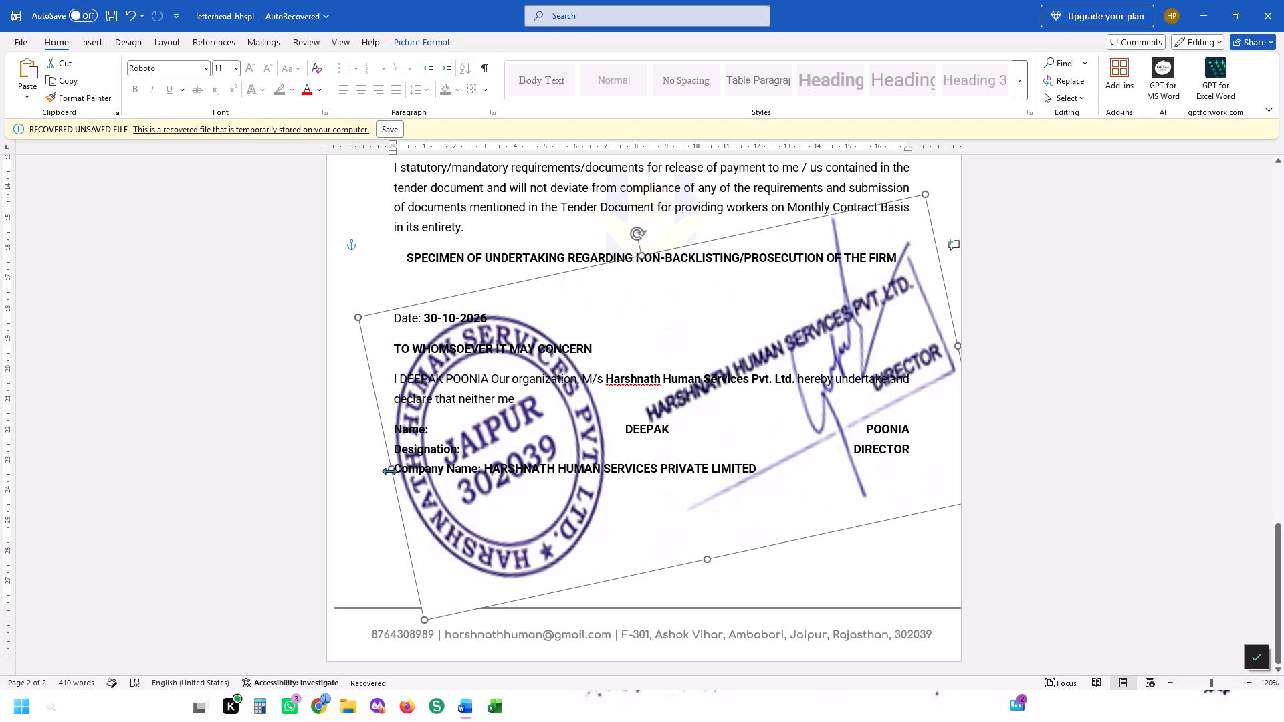
left_click_drag(389, 471, 334, 473)
left_click_drag(577, 479, 574, 400)
left_click(463, 592)
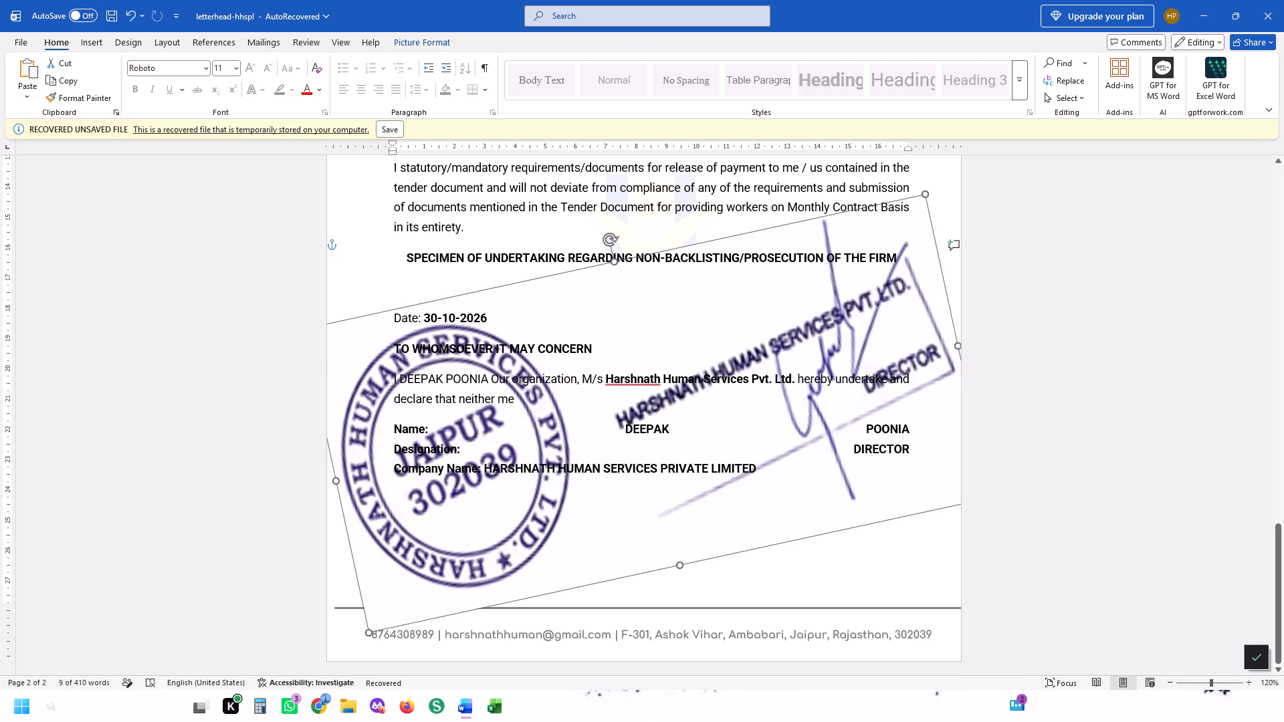
left_click_drag(465, 568, 455, 485)
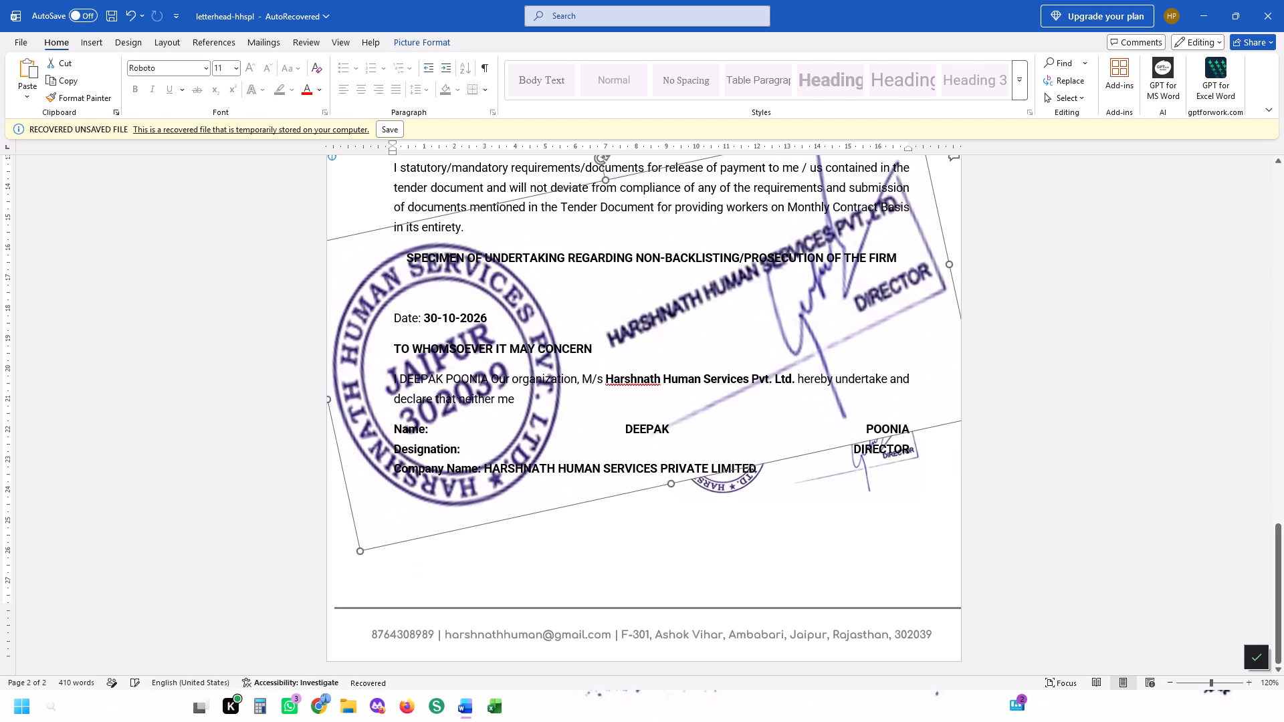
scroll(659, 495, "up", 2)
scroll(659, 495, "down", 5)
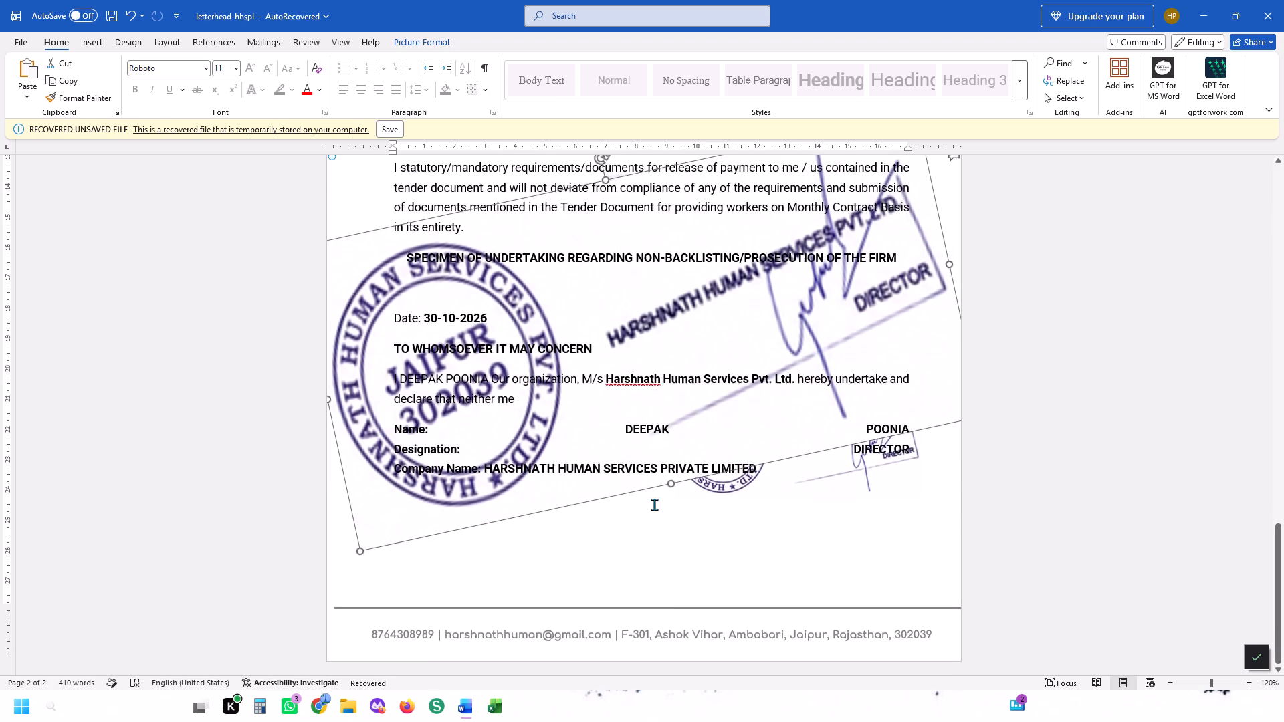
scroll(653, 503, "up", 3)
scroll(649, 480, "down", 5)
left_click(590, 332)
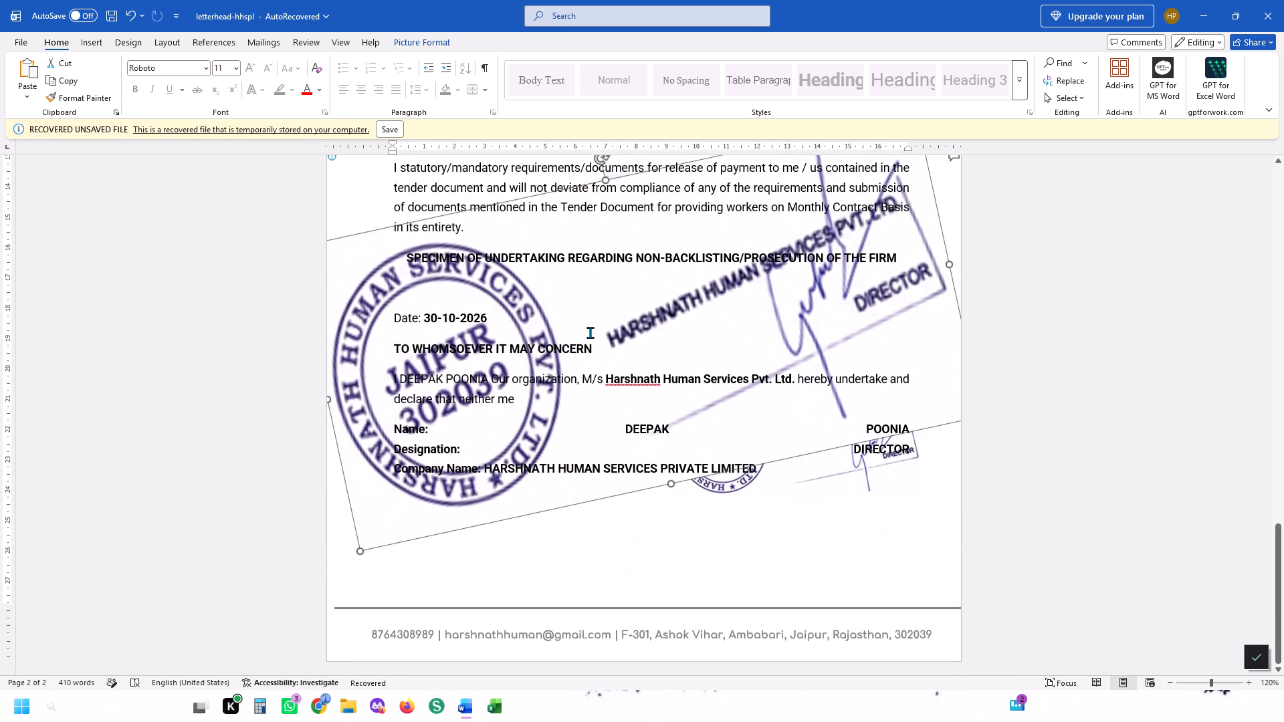
Switch to Firefox, retry the GeM seller document page for 9915077, and open the bid participation PDF.
left_click(402, 713)
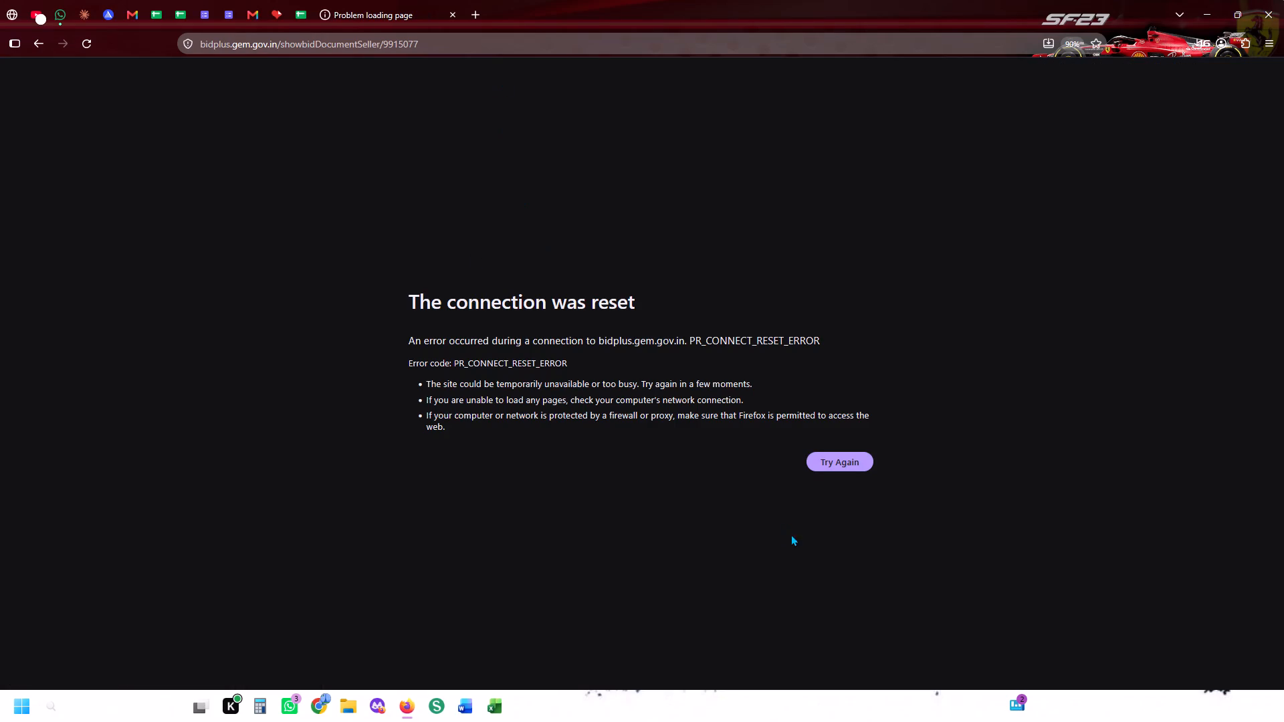
left_click(838, 467)
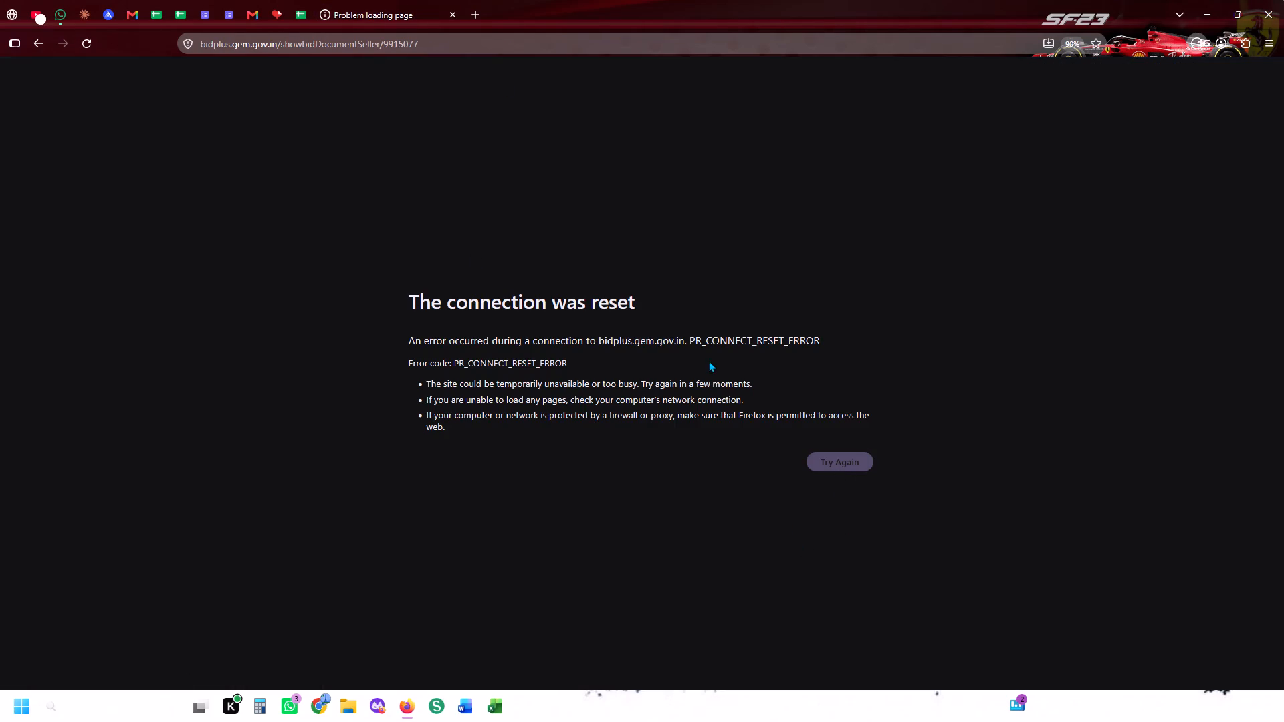
left_click(244, 175)
left_click(377, 0)
left_click(580, 0)
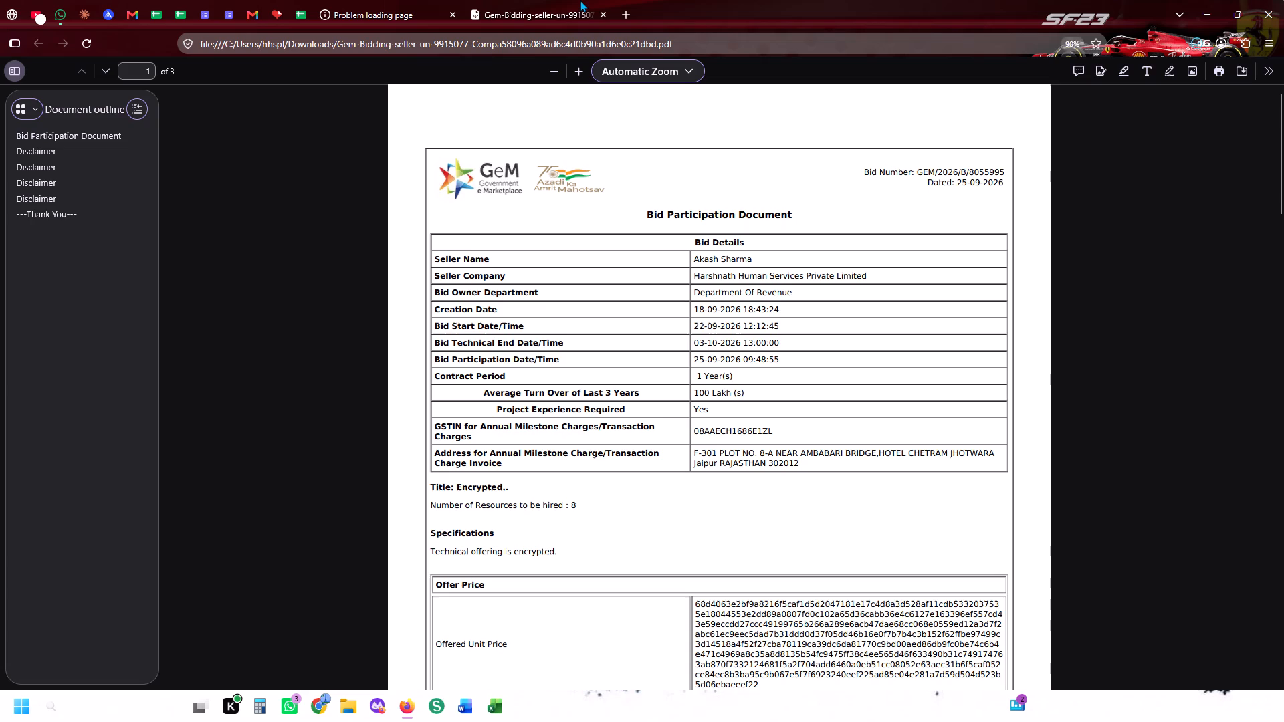
Return to the GeM document page and reload it repeatedly to fetch the 9915077 bid participation PDF again.
left_click(397, 0)
left_click(856, 452)
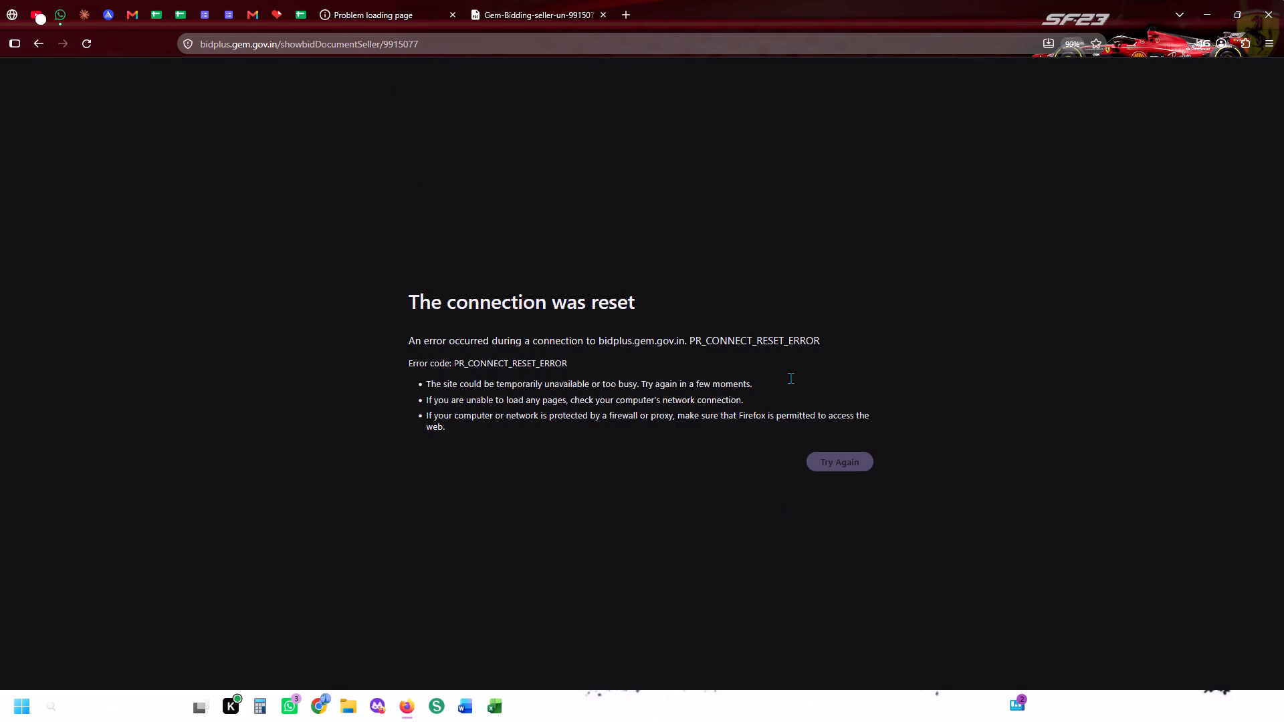
left_click(71, 49)
left_click(76, 49)
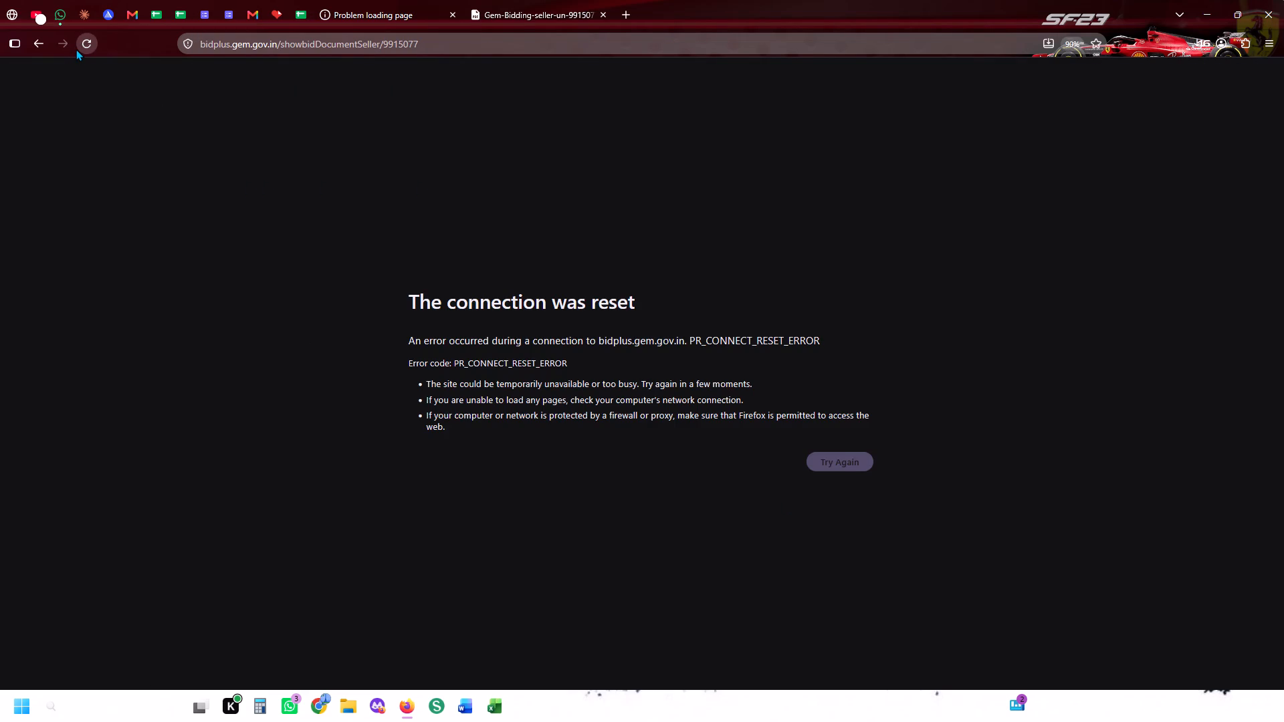
left_click(76, 49)
left_click(76, 49)
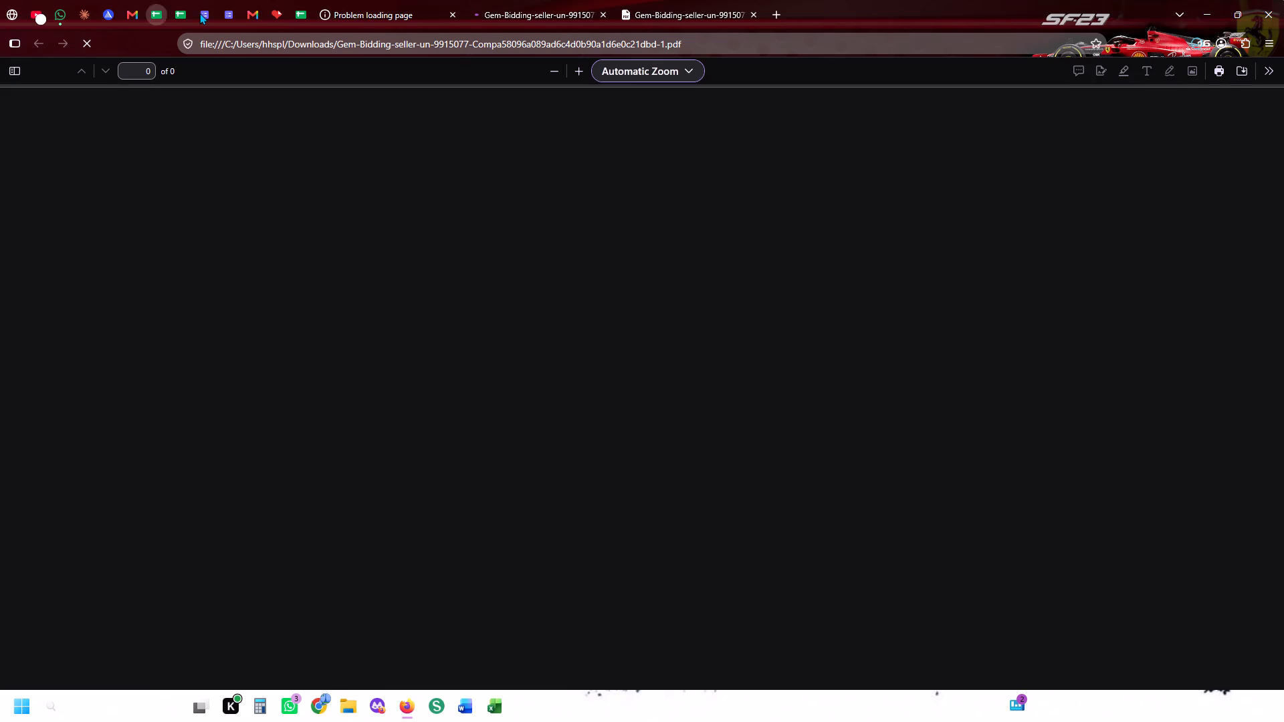
left_click(418, 0)
left_click(90, 41)
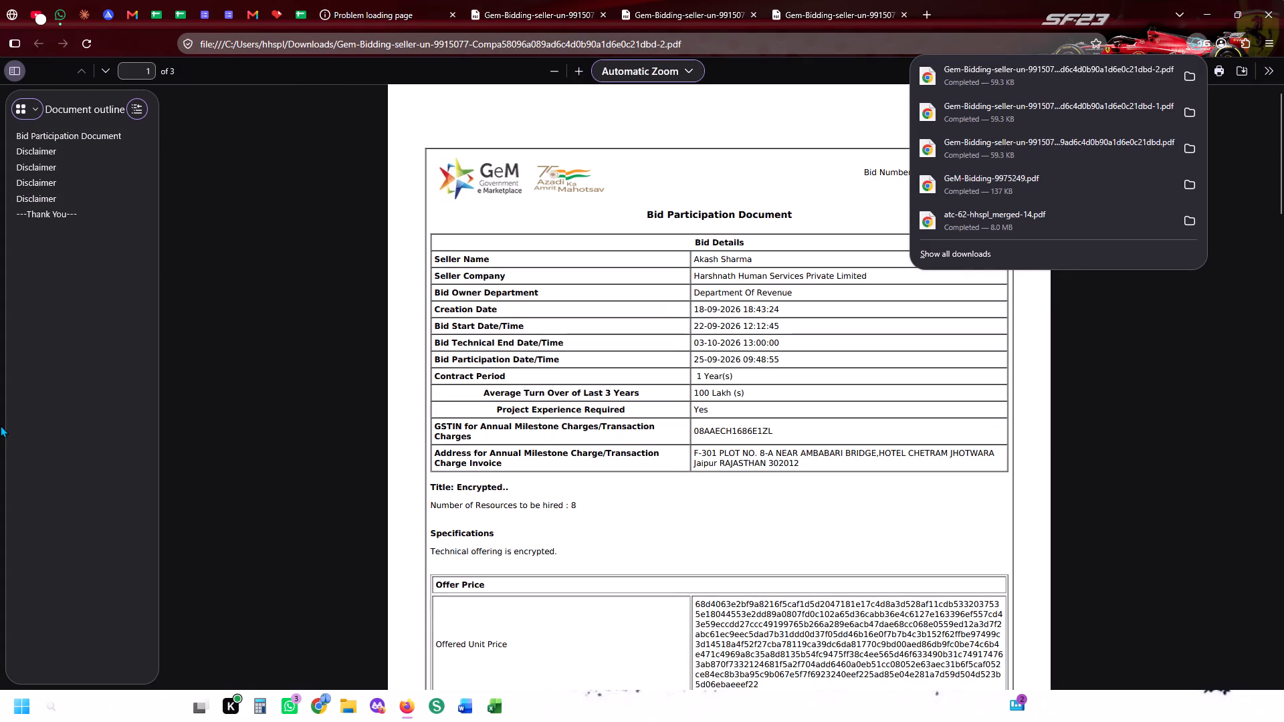
scroll(0, 425, "up", 1)
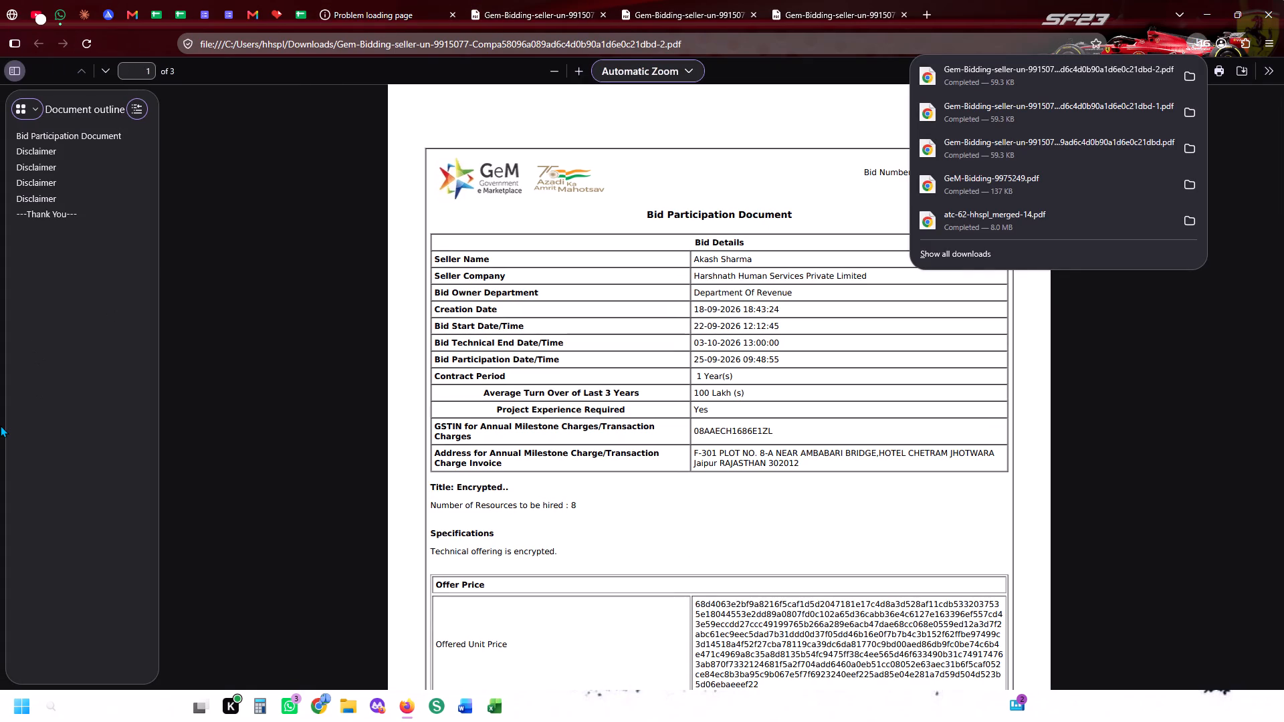
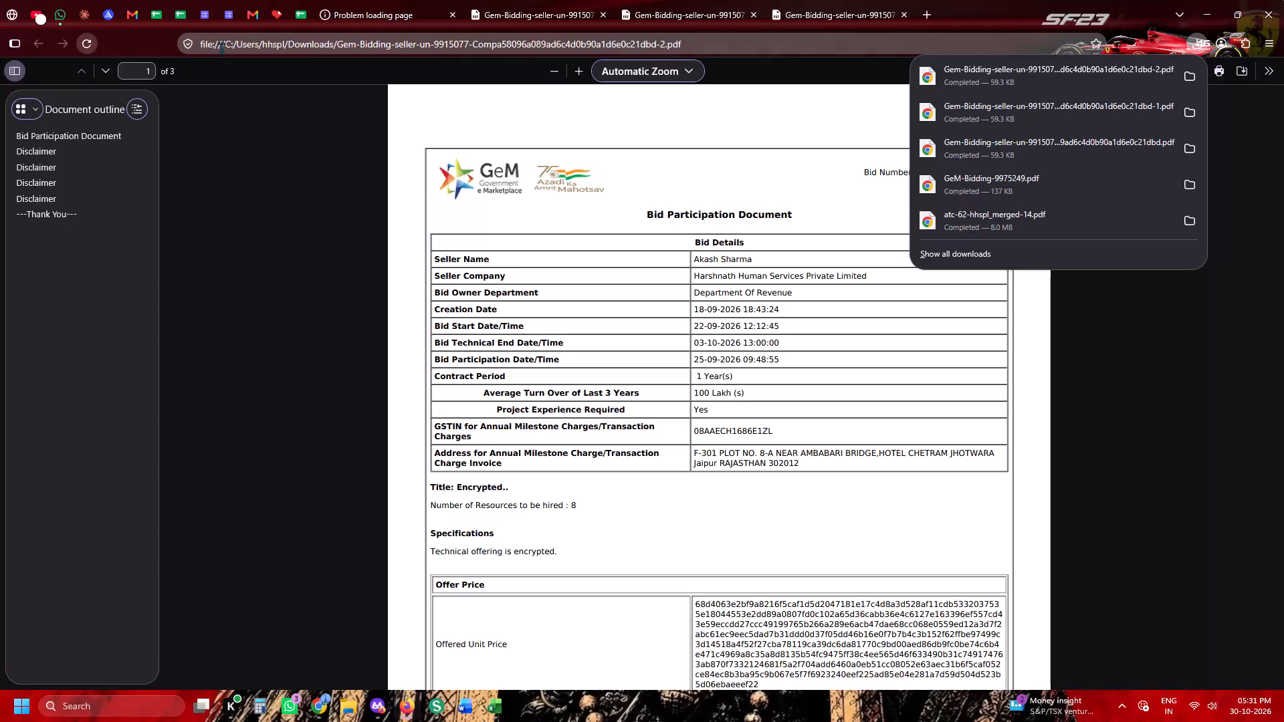
Retry the failed GeM document page for 9915077 and open the GeM seller bid listing in a new tab.
left_click(355, 0)
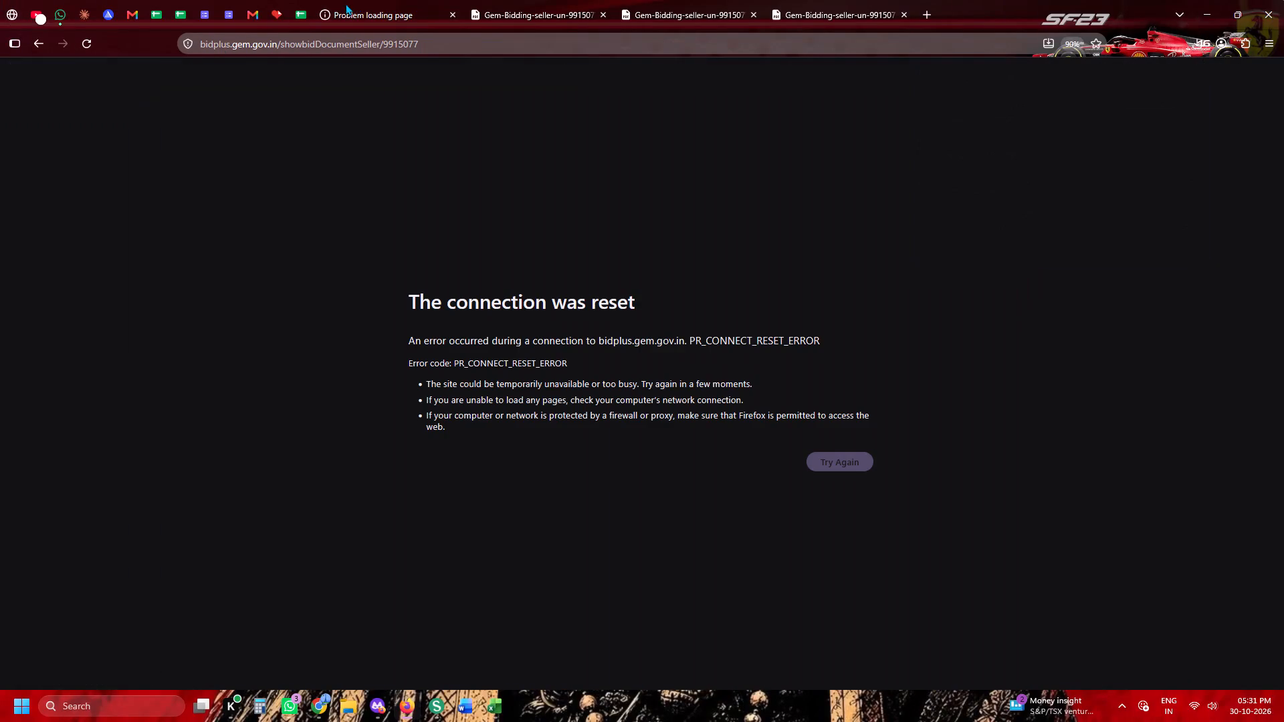
left_click(865, 465)
left_click(935, 3)
left_click(799, 268)
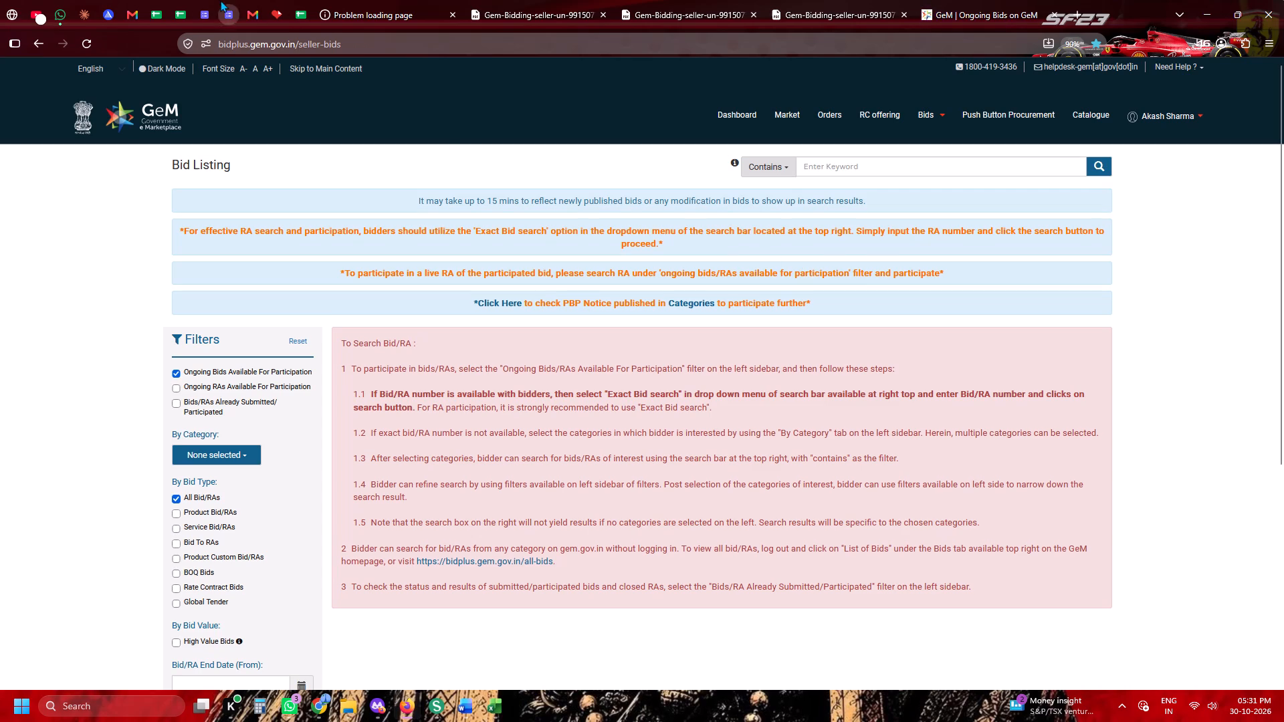
In the HHSPL PART. tender sheet, select the short bid number GEM/2026/B/7901554 in row 2427.
left_click(301, 7)
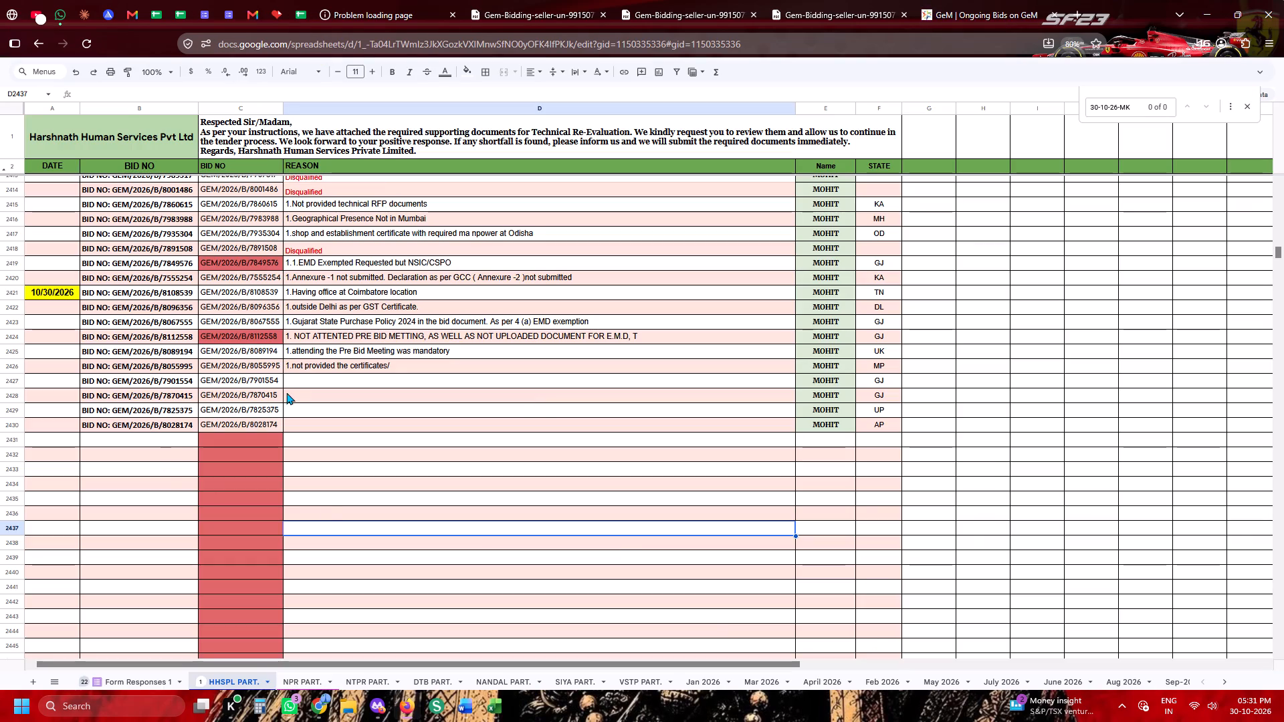
left_click(271, 389)
left_click(271, 385)
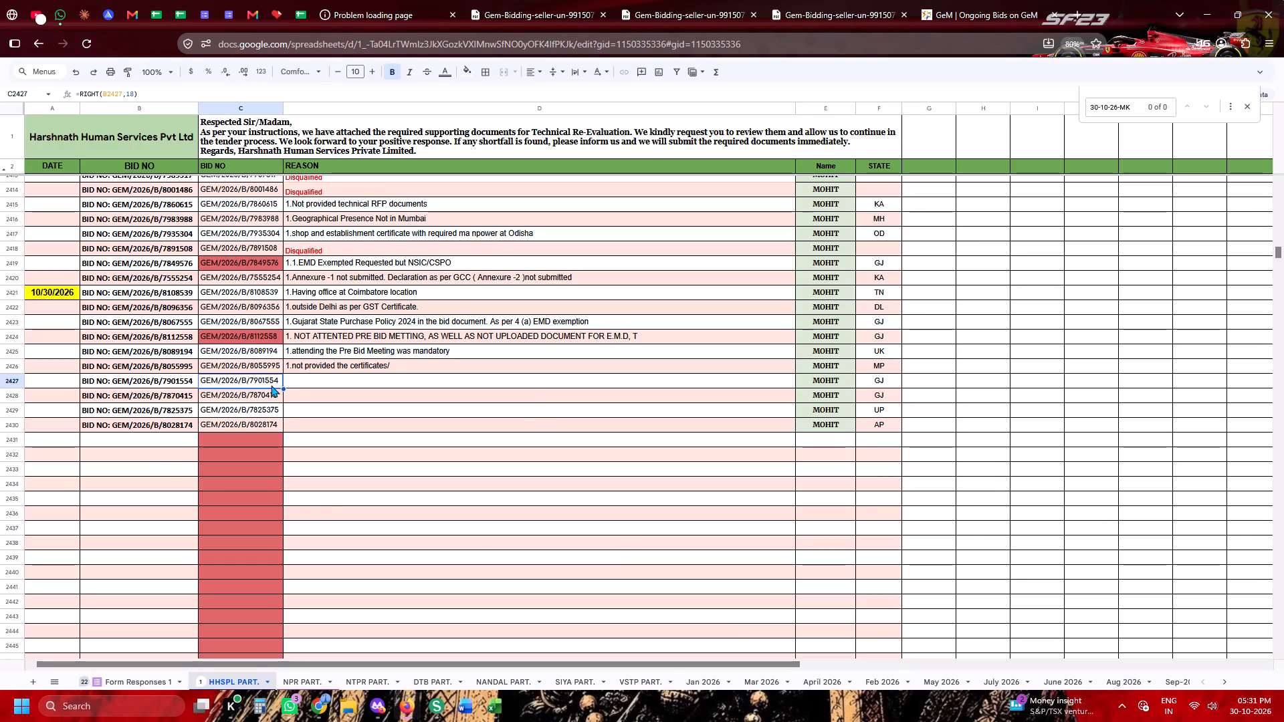
From the bid participation PDF's upload list, open the Certificate (Requested in ATC) document and close the duplicate participation PDFs.
left_click(484, 0)
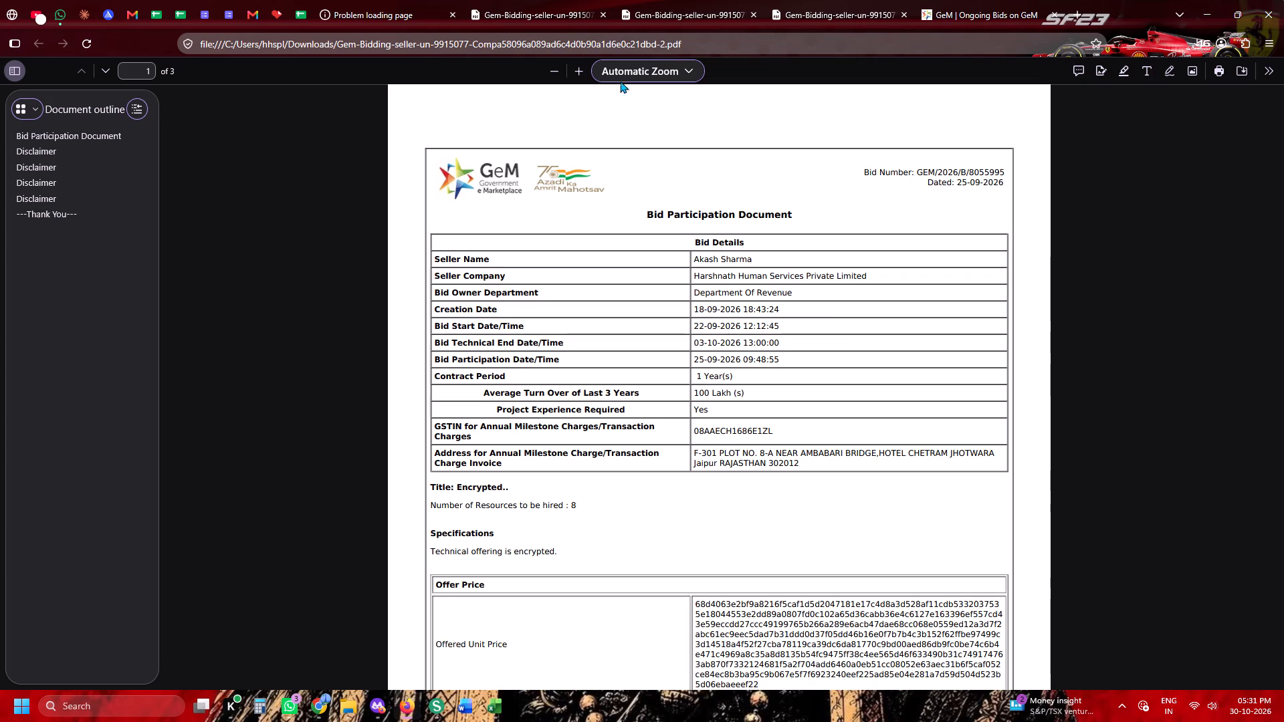
scroll(893, 459, "down", 15)
scroll(860, 462, "down", 7)
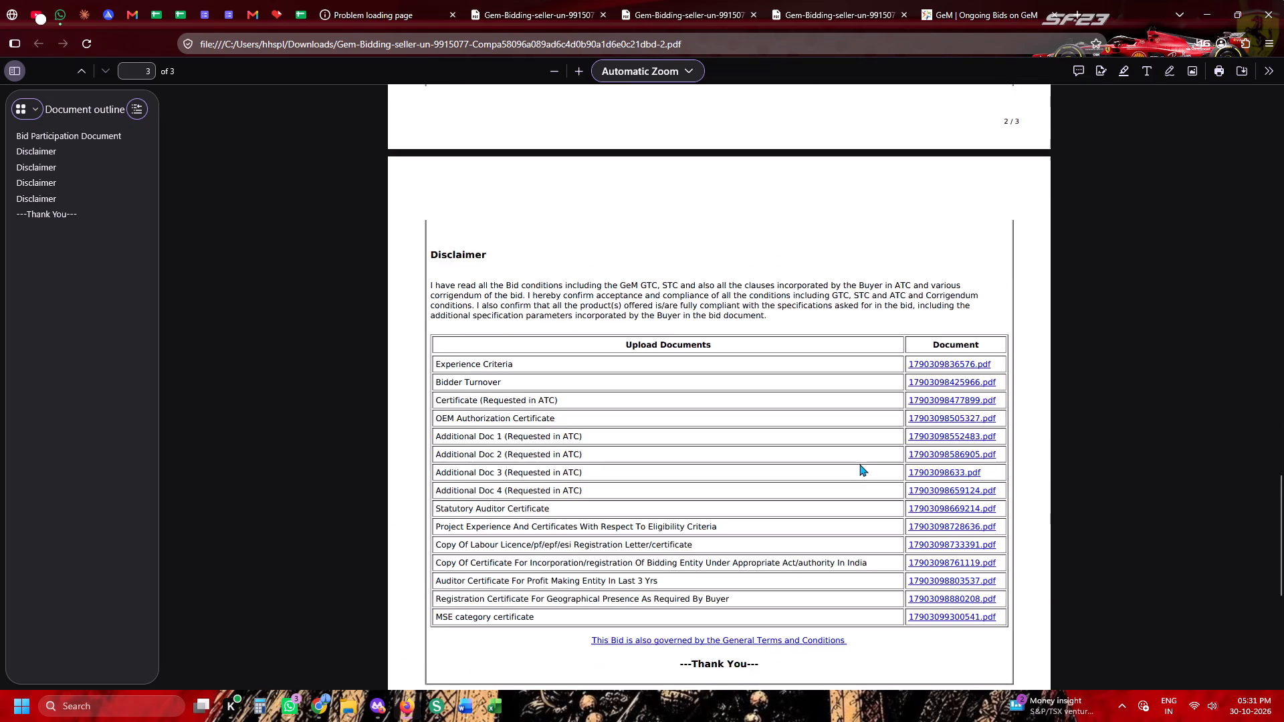
scroll(859, 464, "down", 4)
scroll(859, 464, "up", 3)
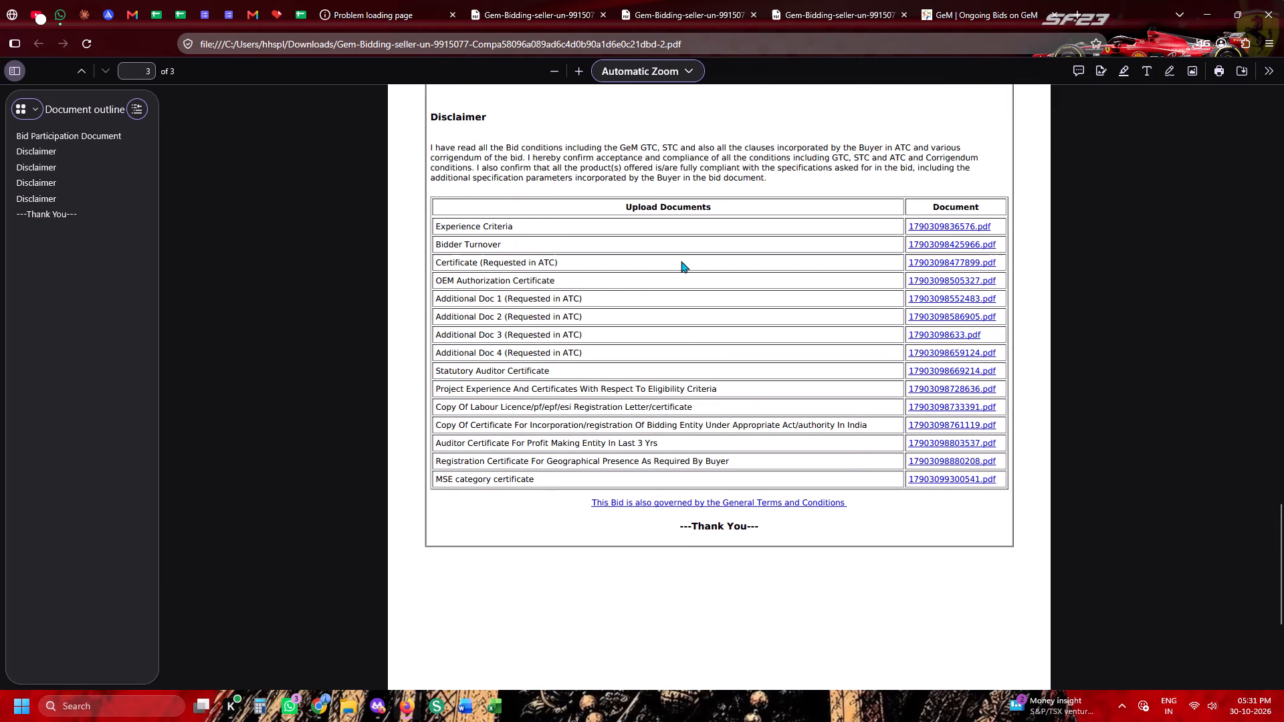
left_click(959, 263)
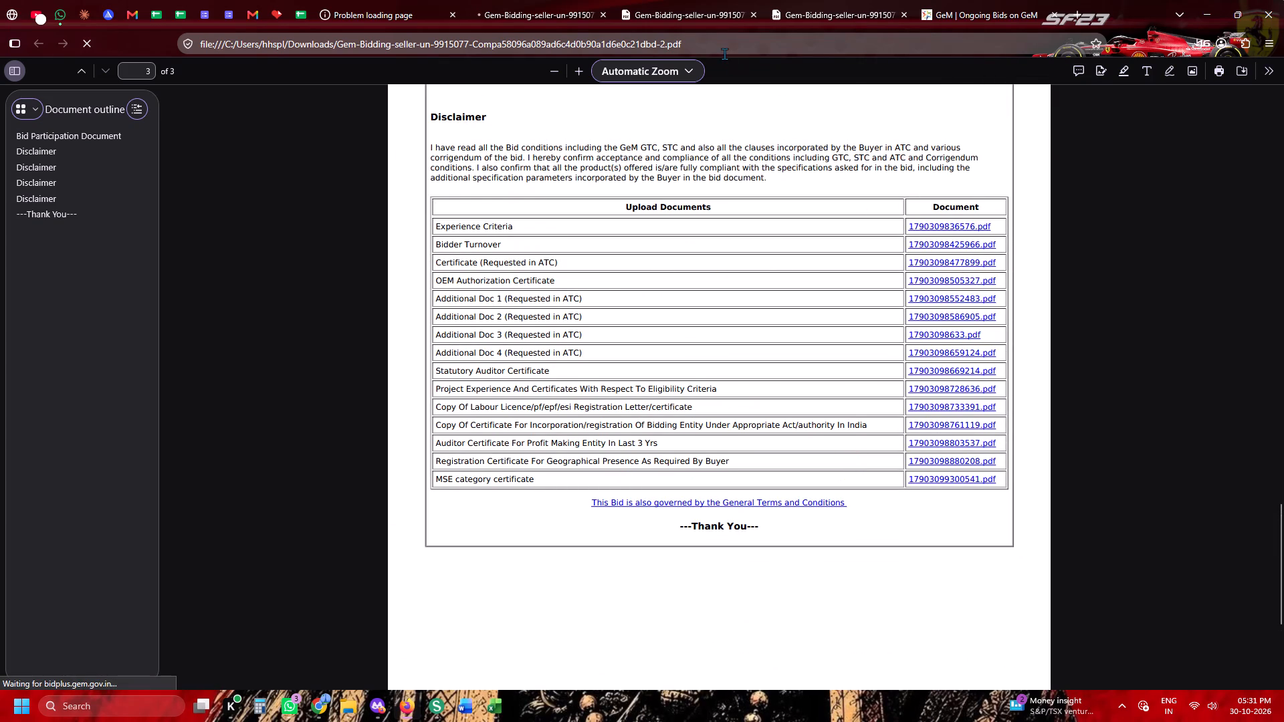
left_click(754, 9)
left_click(754, 9)
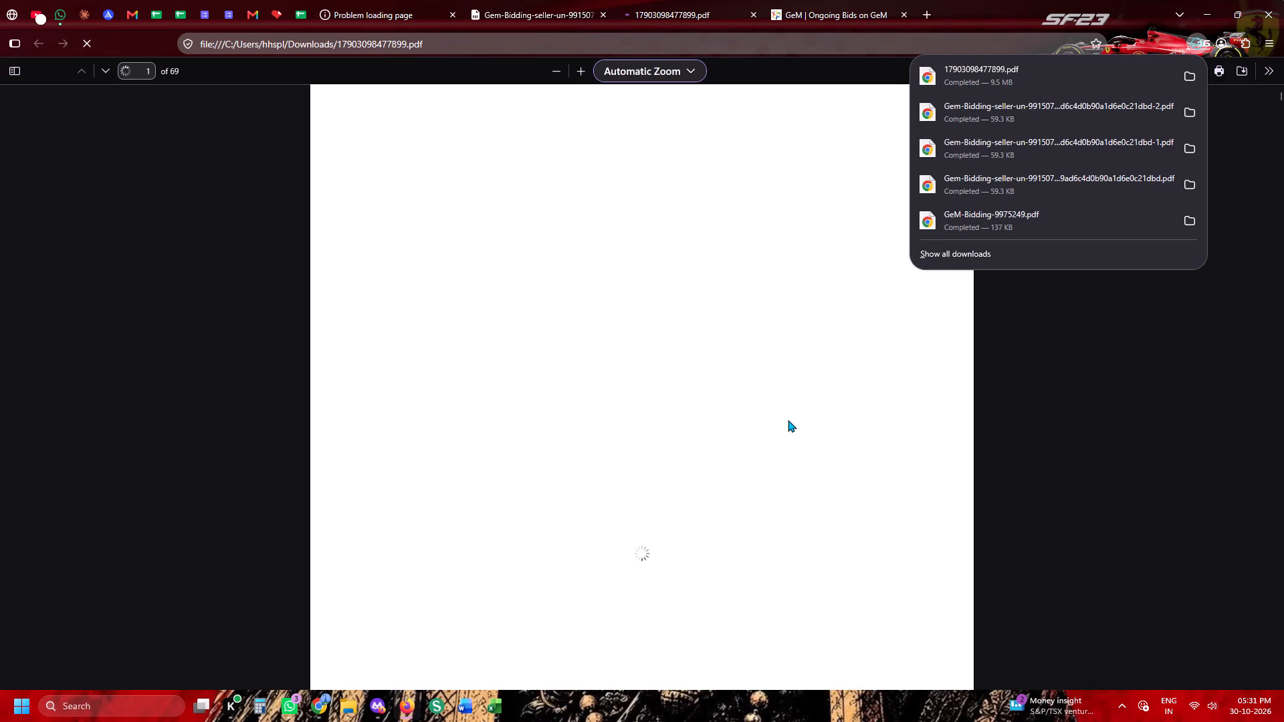
Examine the opening pages of the certificate PDF 17903098477899.pdf and check the recent downloads.
left_click(788, 420)
key("space")
key("space")
key("space")
key("space")
key("space")
key("space")
key("space")
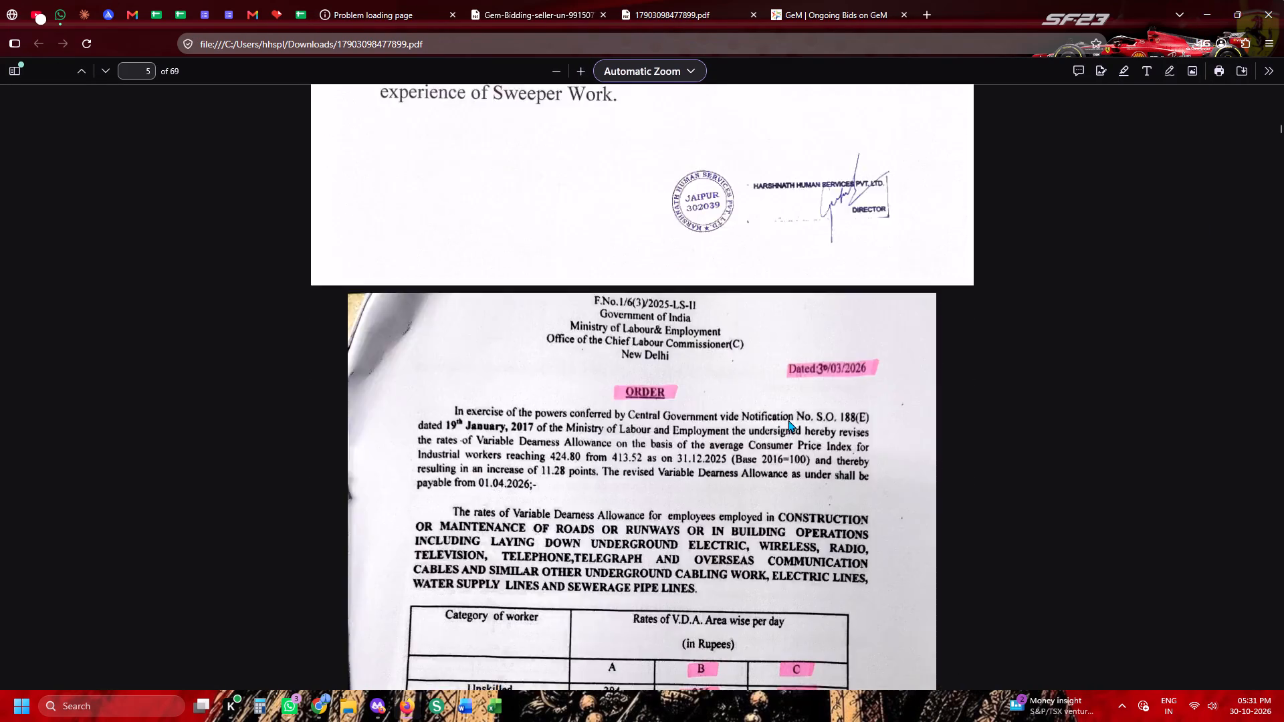
key("space")
key("space")
key("space")
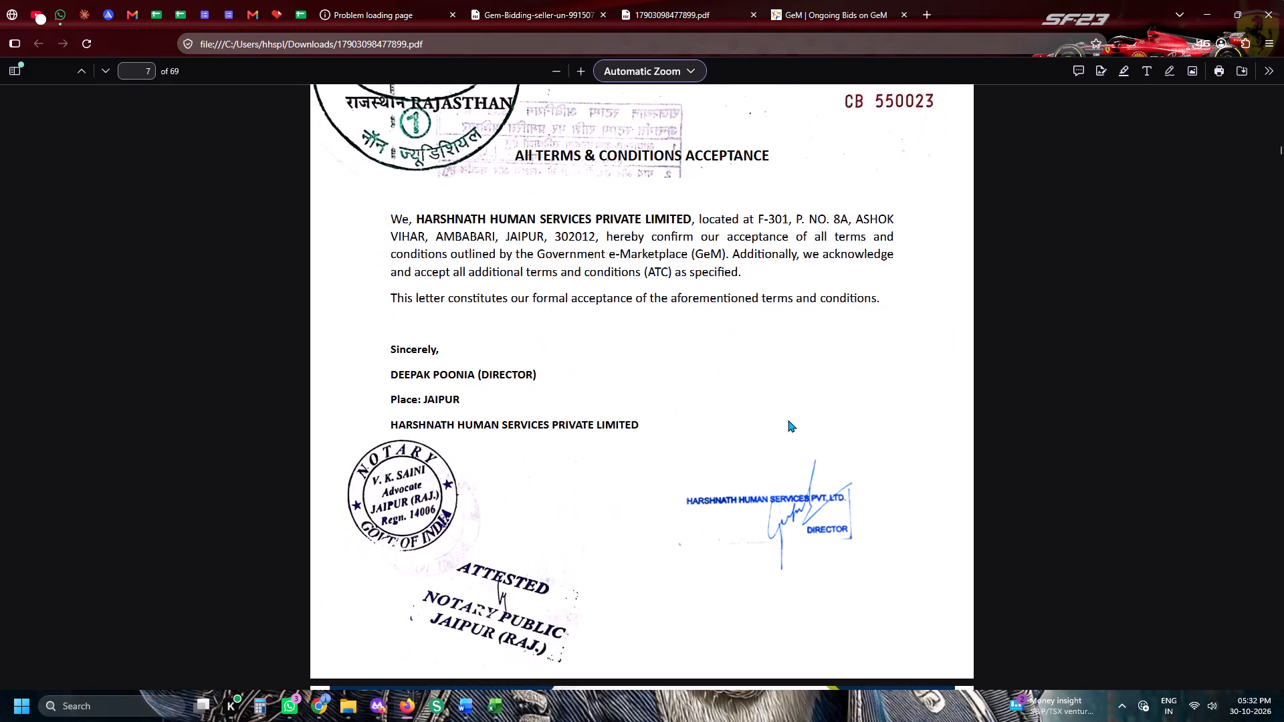
key("space")
key("space")
scroll(788, 420, "up", 1)
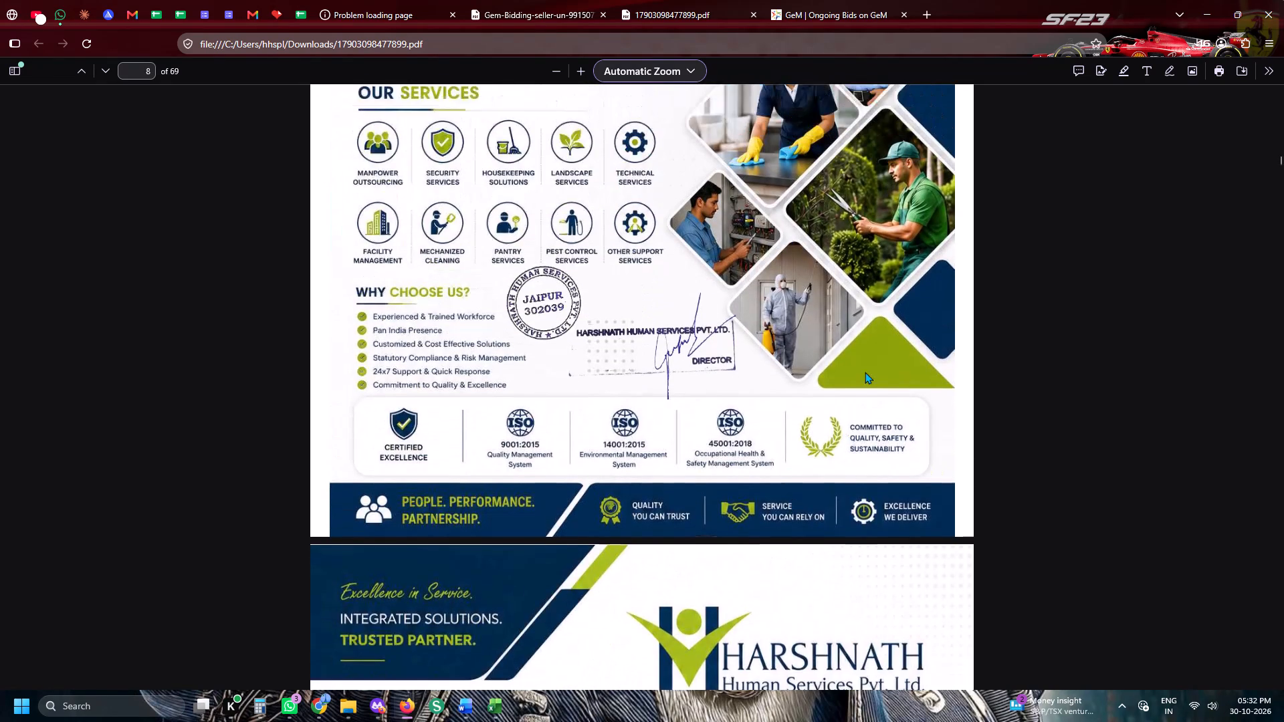
left_click(1187, 41)
left_click(1079, 451)
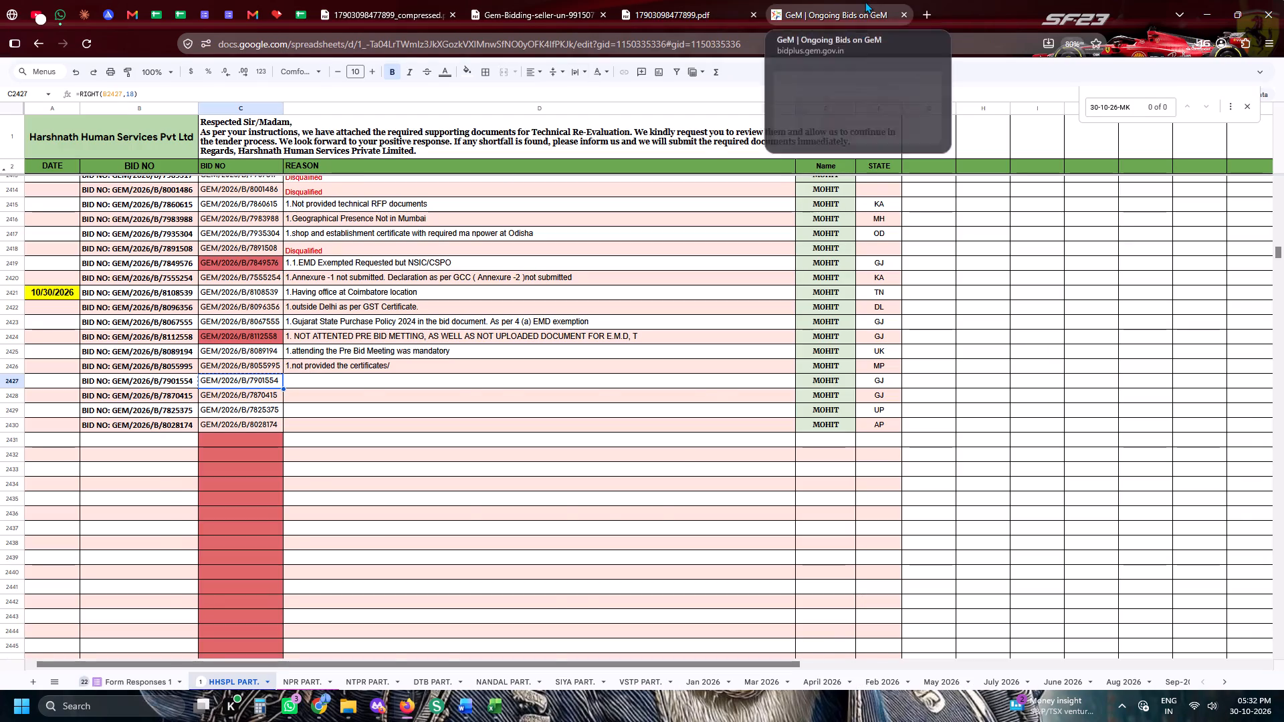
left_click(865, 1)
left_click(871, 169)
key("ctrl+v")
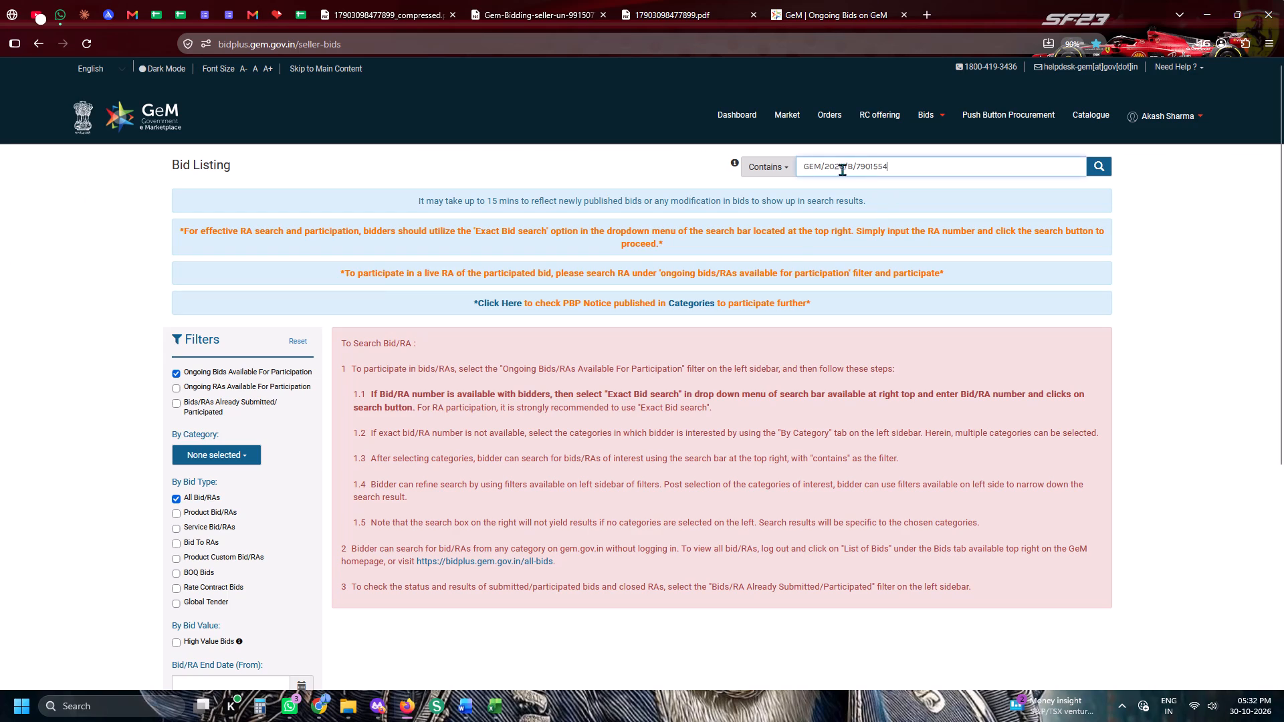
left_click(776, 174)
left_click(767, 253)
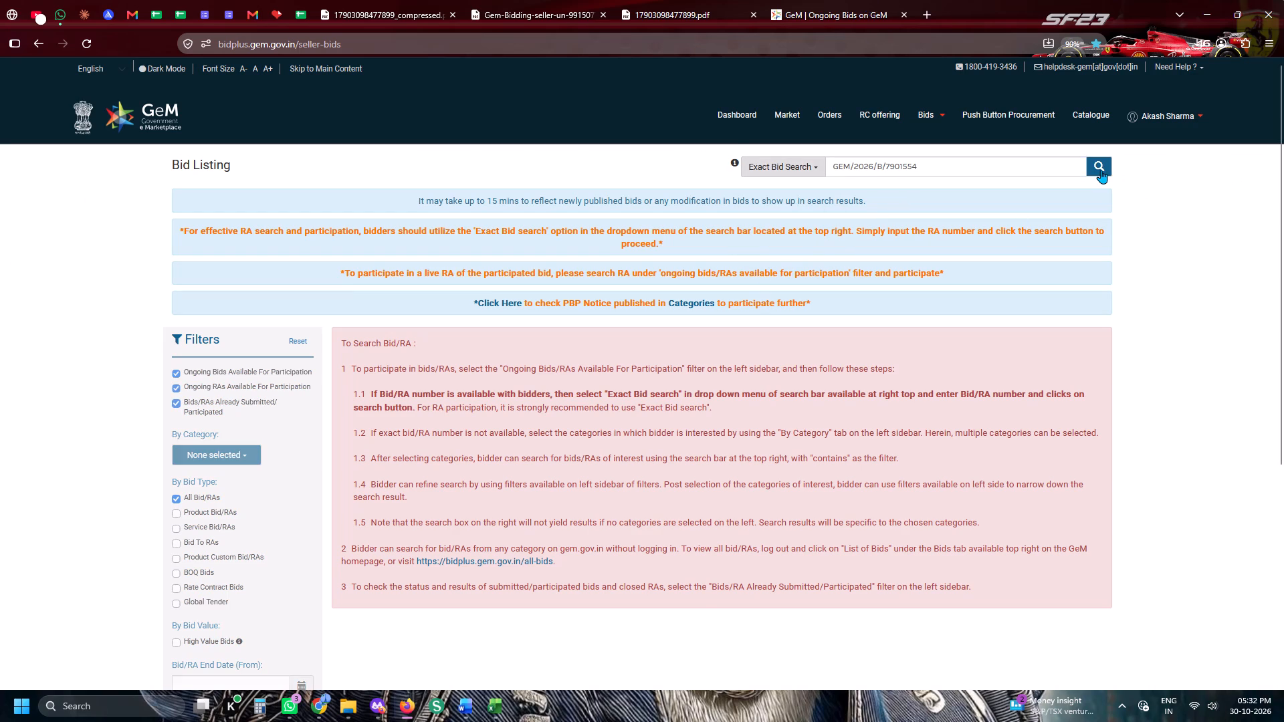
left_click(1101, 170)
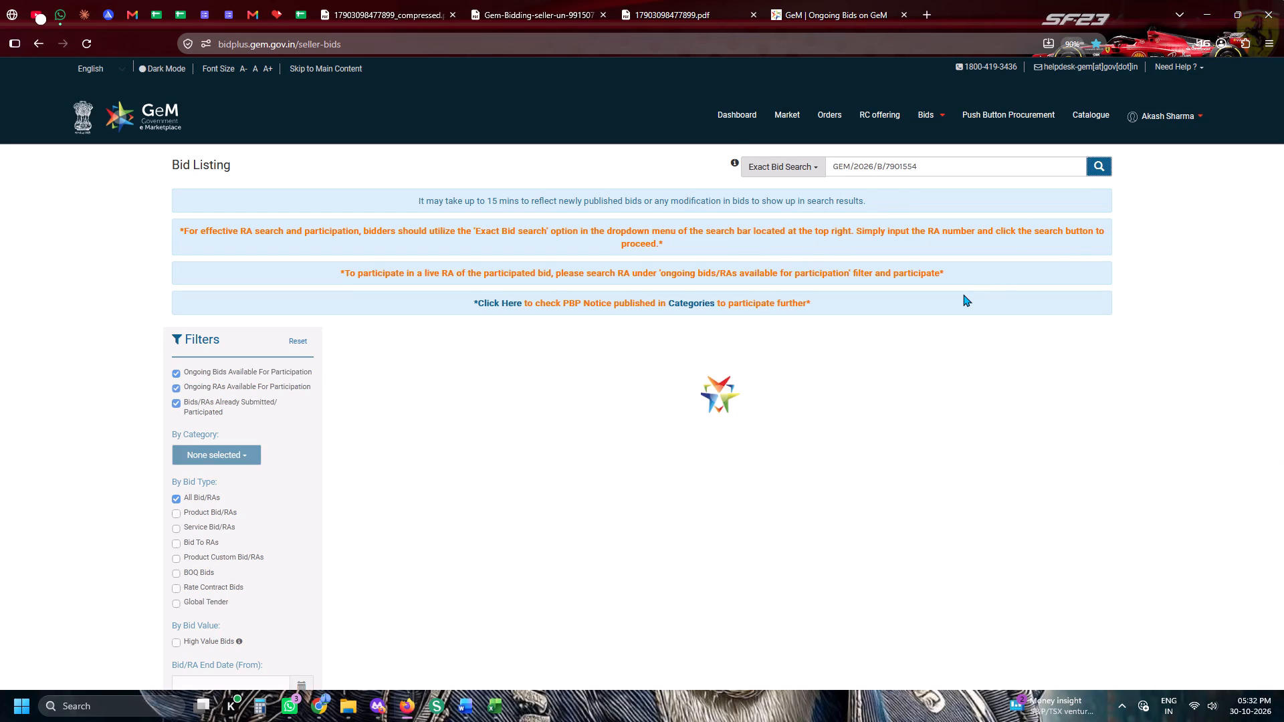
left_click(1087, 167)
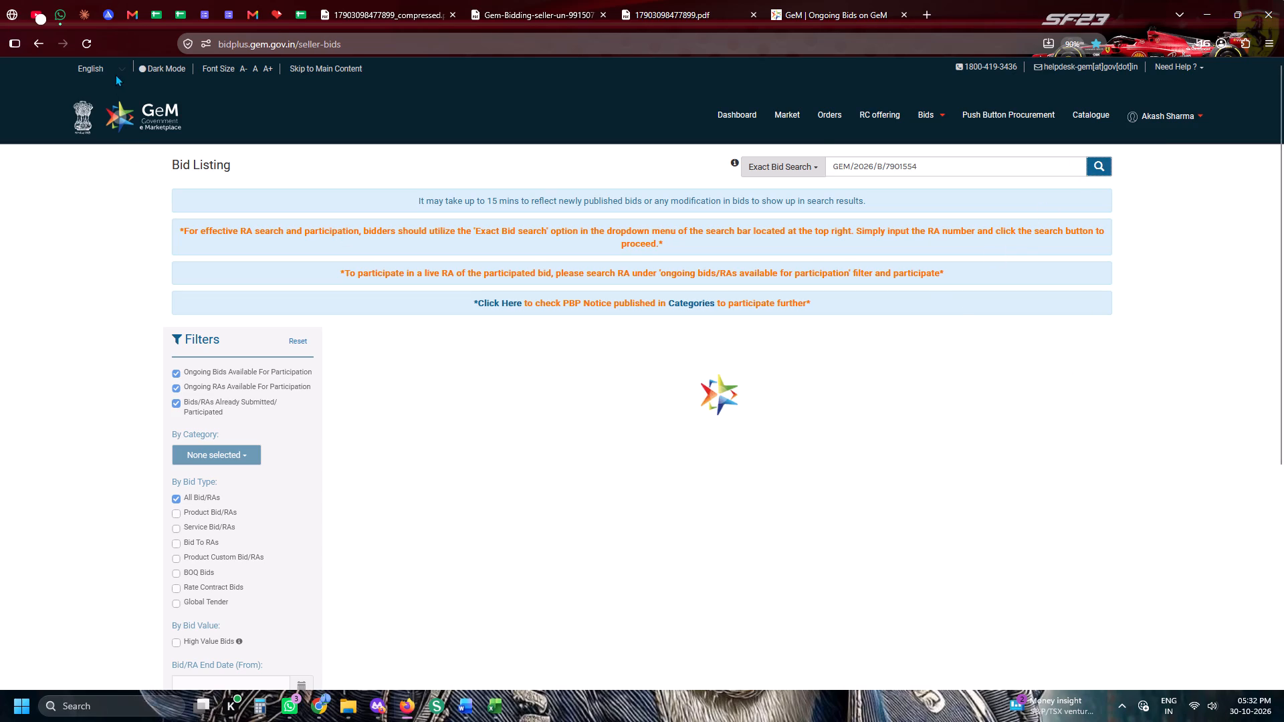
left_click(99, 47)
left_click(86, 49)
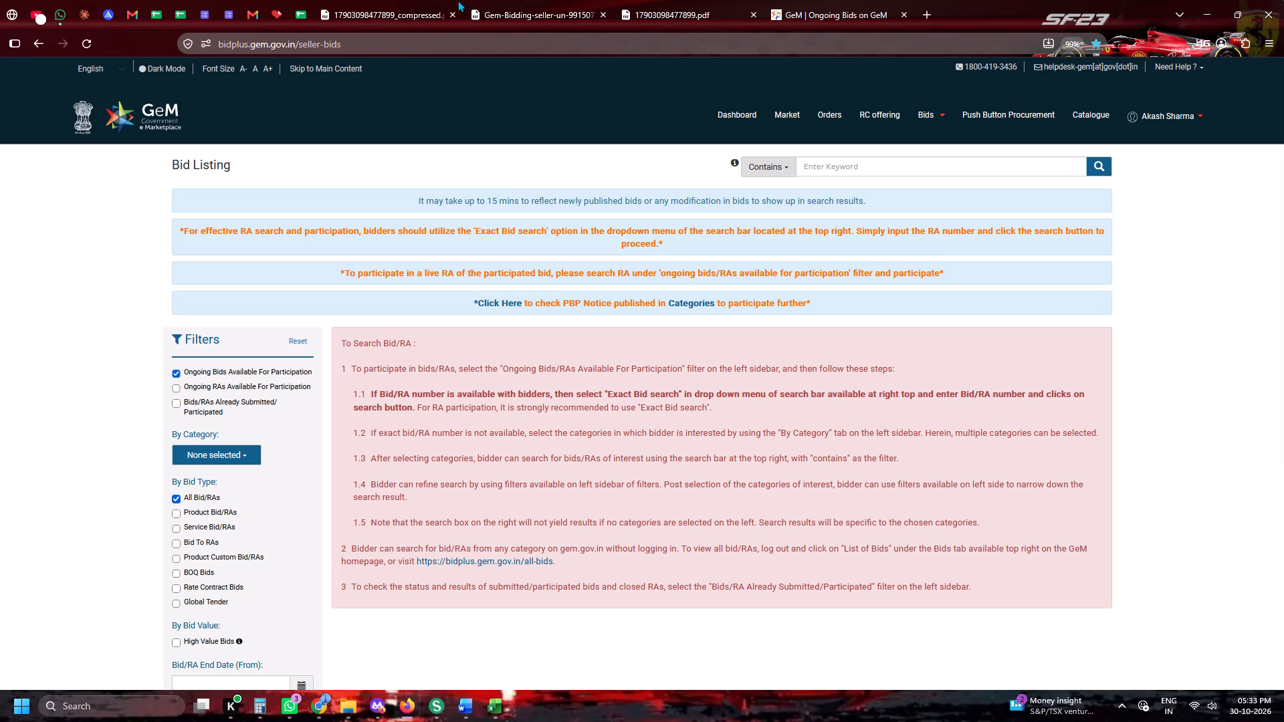
Copy GEM/2026/B/7901554 from the tender sheet again and look it up in the GeM bid listing using Exact Bid Search.
left_click(312, 3)
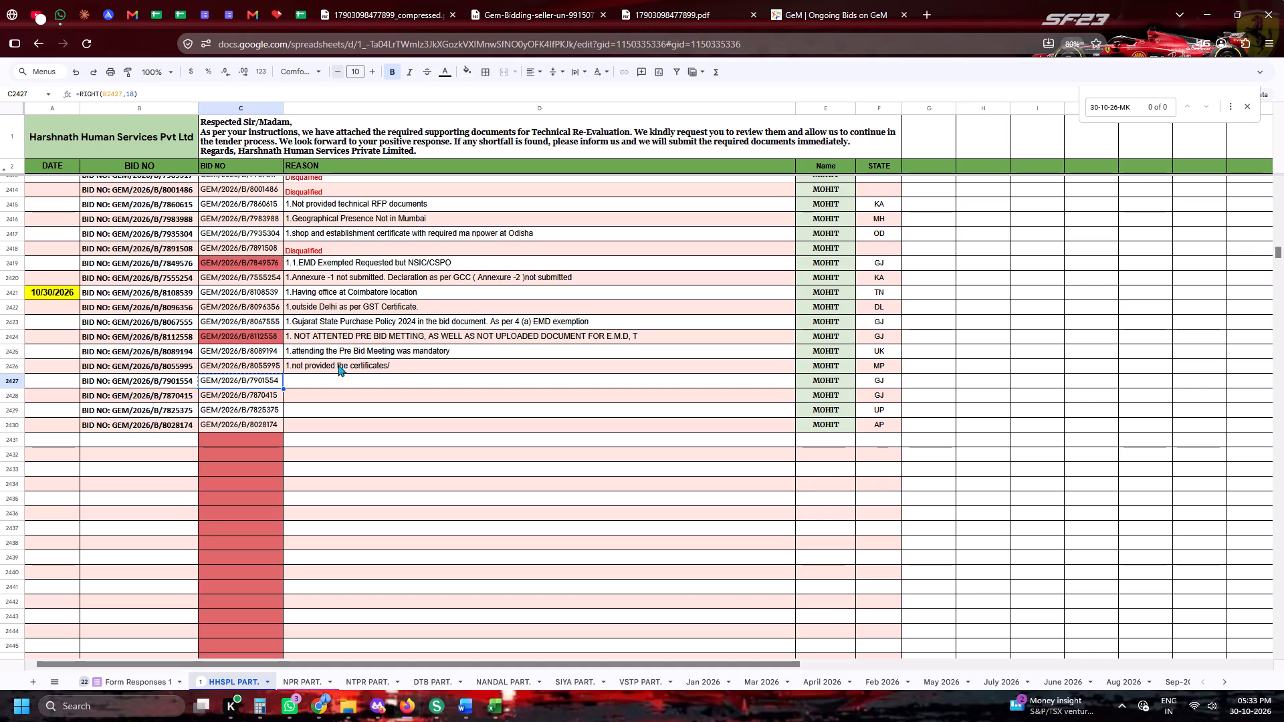
key("ctrl+c")
key("ctrl+c")
key("ctrl+c")
left_click(817, 0)
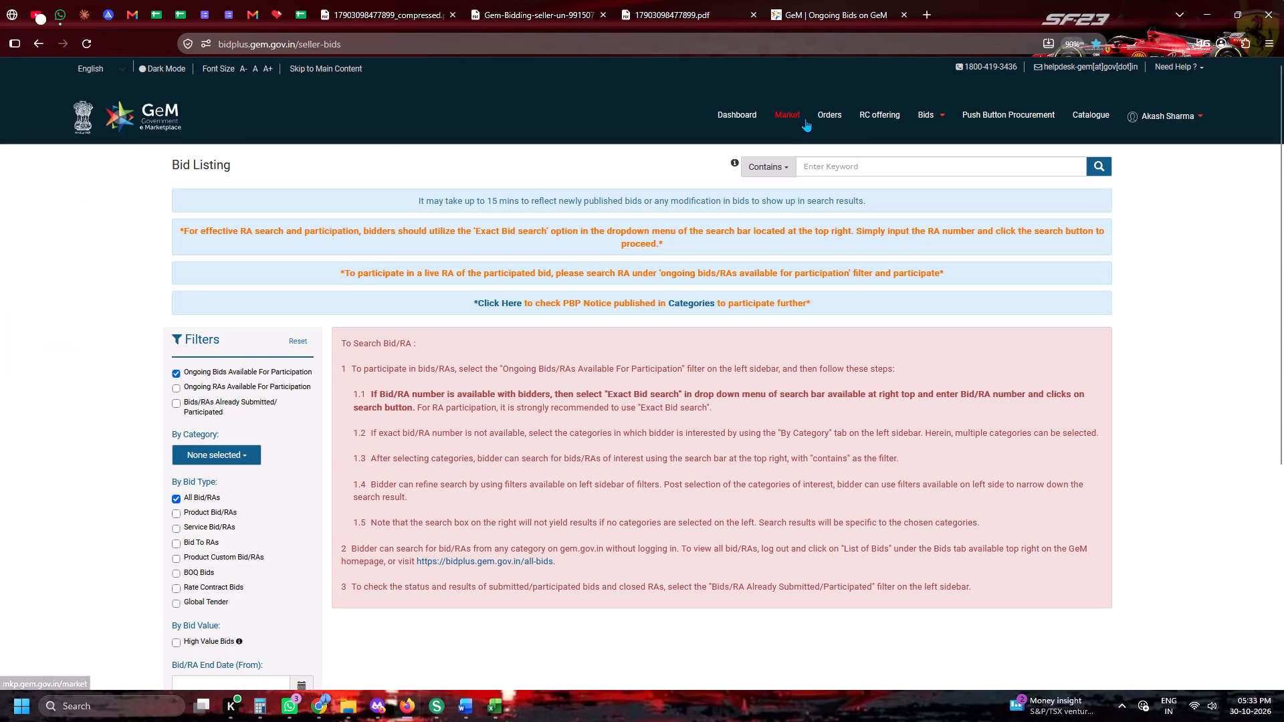
left_click_drag(821, 160, 817, 145)
key("ctrl+v")
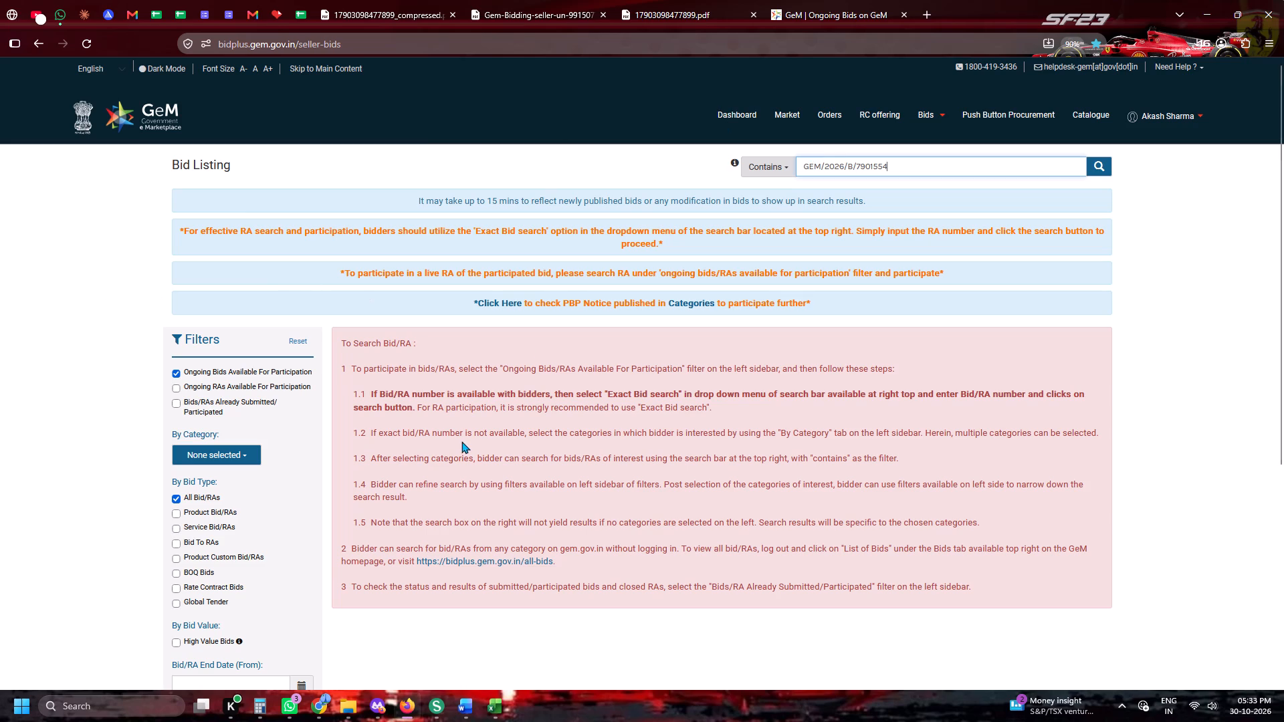
left_click(744, 170)
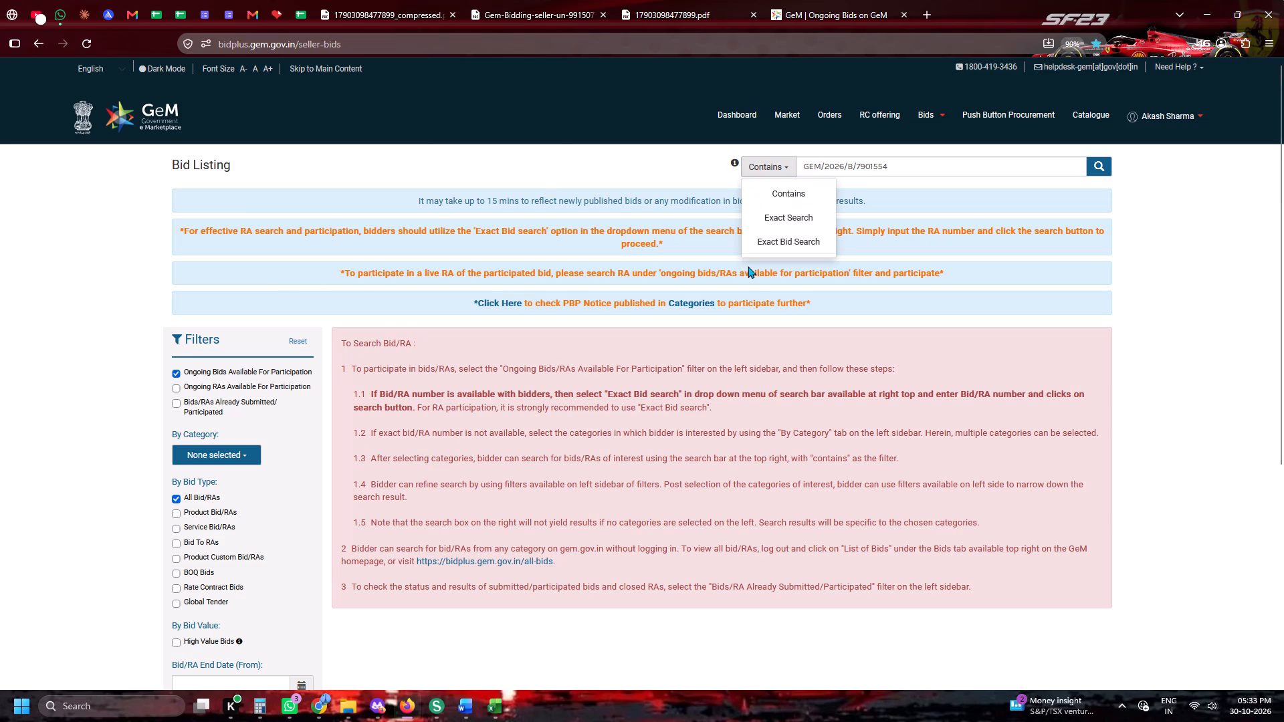
left_click(754, 243)
left_click(1091, 169)
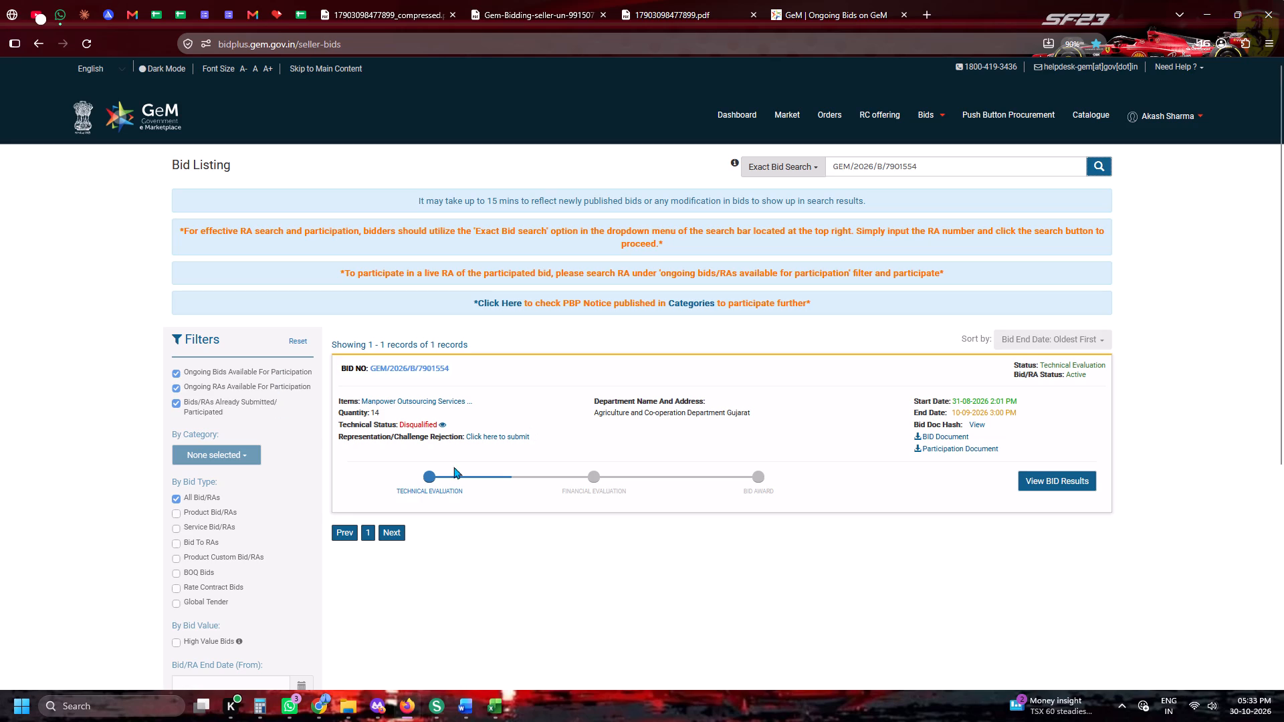
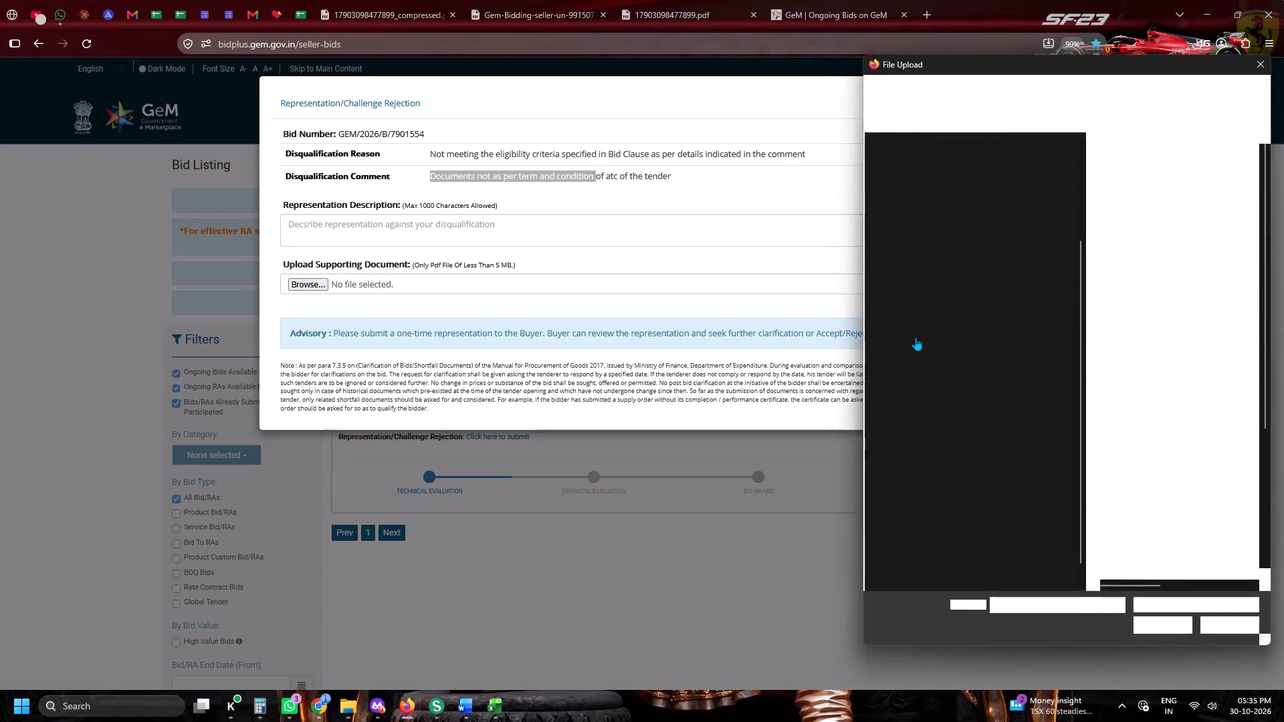
Attach gem-star-rating-hhspl from the ADDITIONAL folder as the supporting document for bid GEM/2026/B/7901554.
scroll(916, 337, "up", 2)
left_click(938, 298)
left_click(952, 353)
left_click(950, 350)
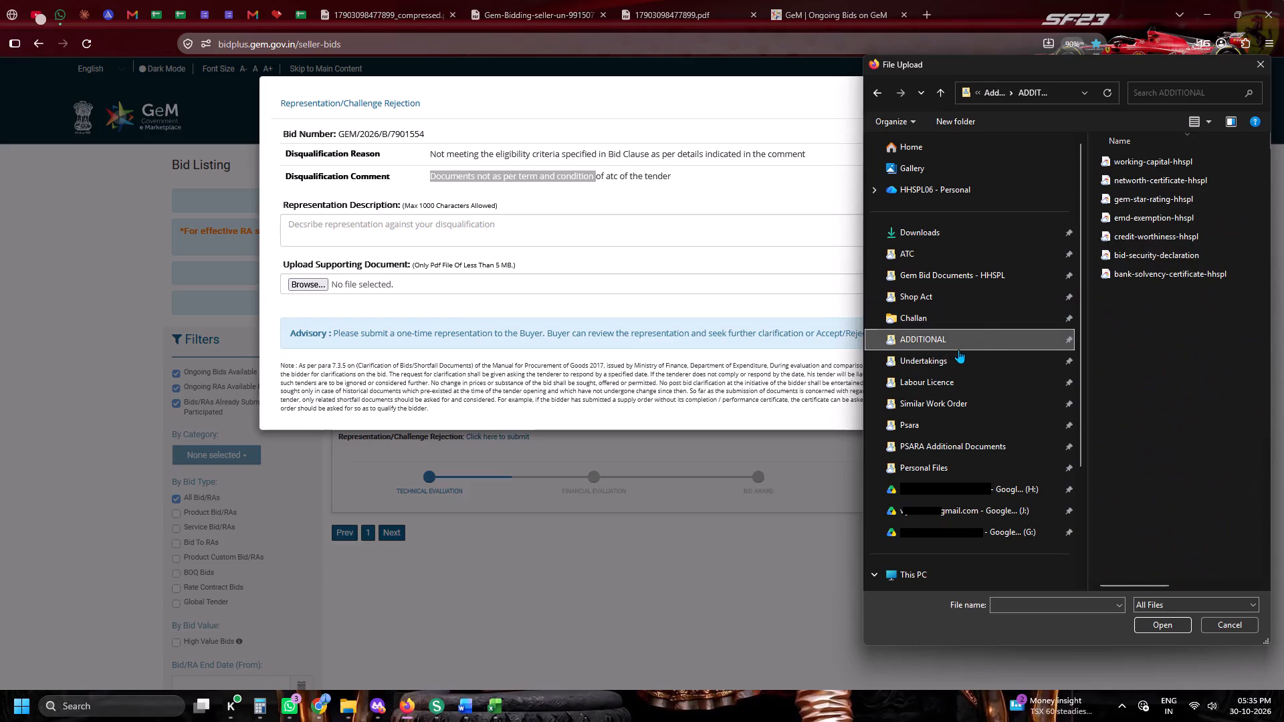
double_click(1141, 206)
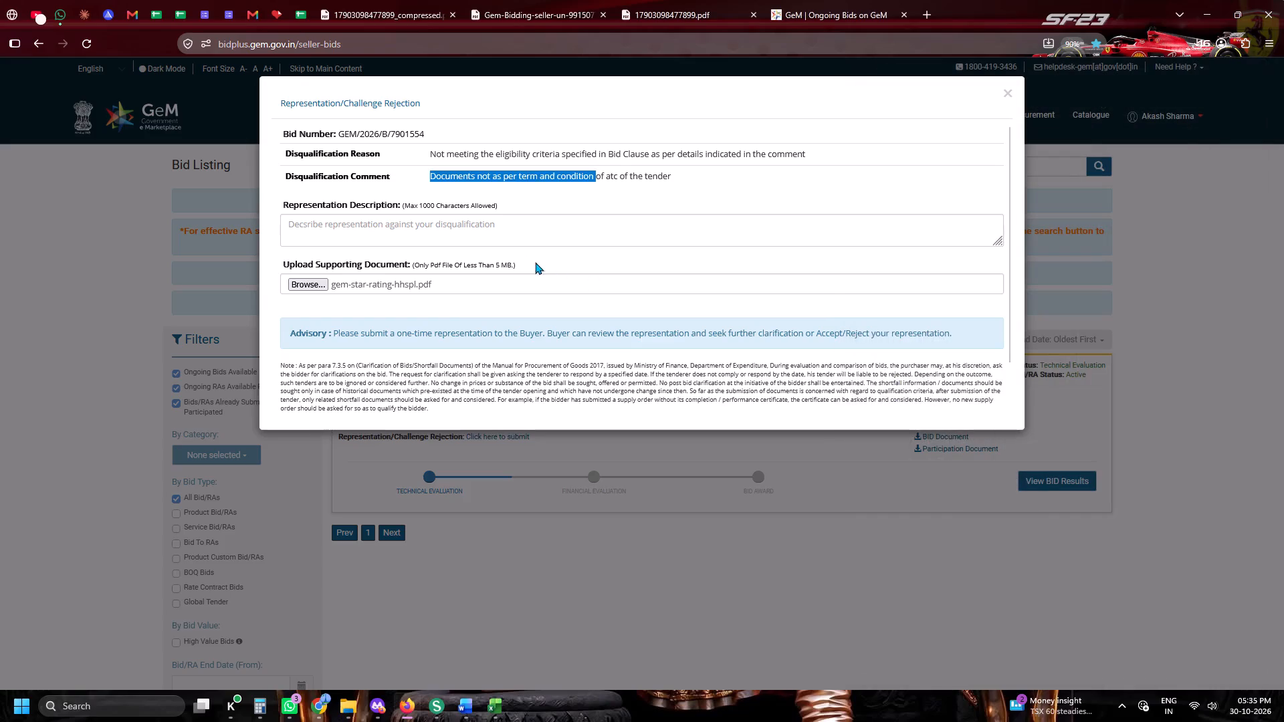
Fill the representation description with the saved Technical Re-Evaluation request text from the clipboard history and submit the representation.
left_click(494, 231)
key("super+v")
key("super+v")
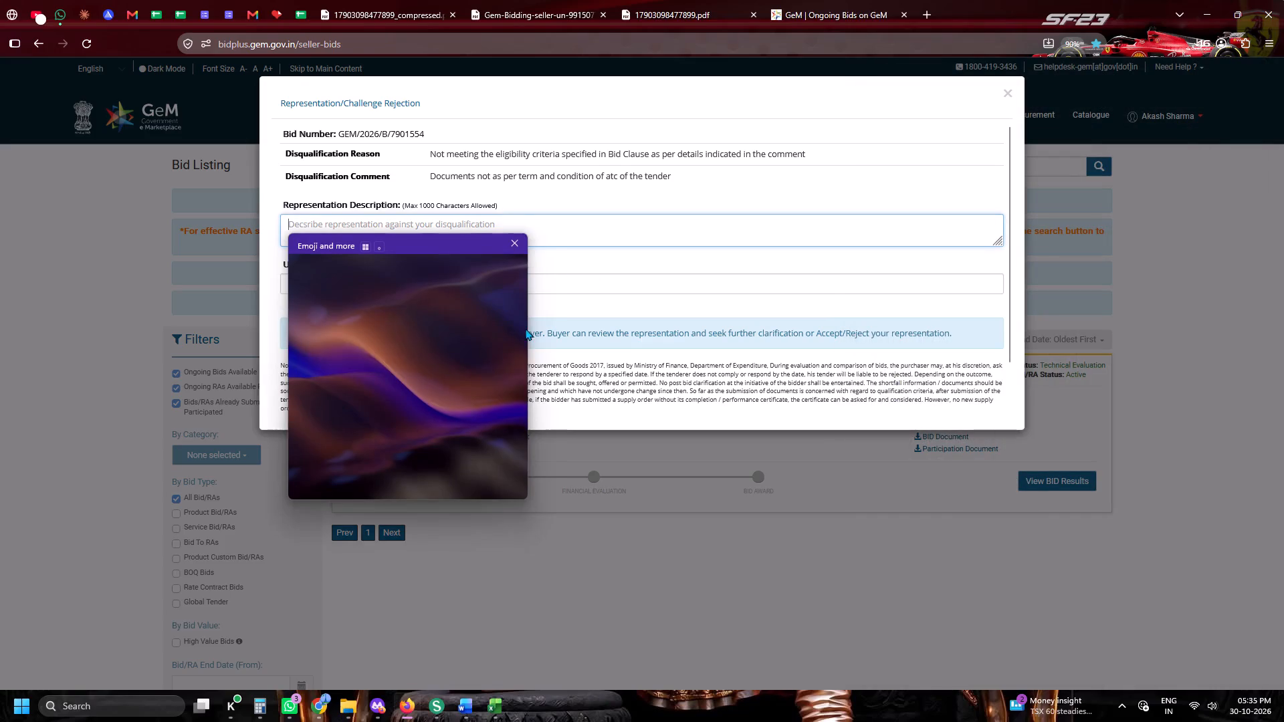
left_click(500, 306)
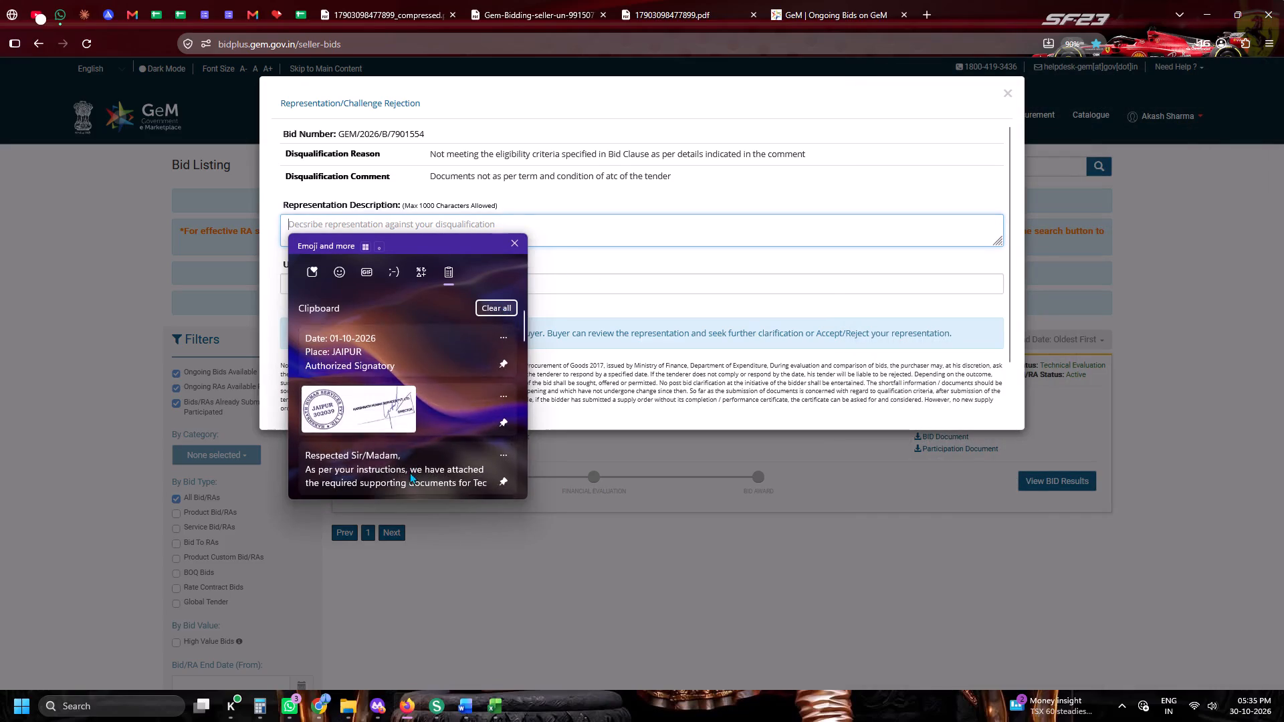
left_click(400, 461)
key("ctrl+v")
scroll(358, 304, "down", 6)
left_click(334, 394)
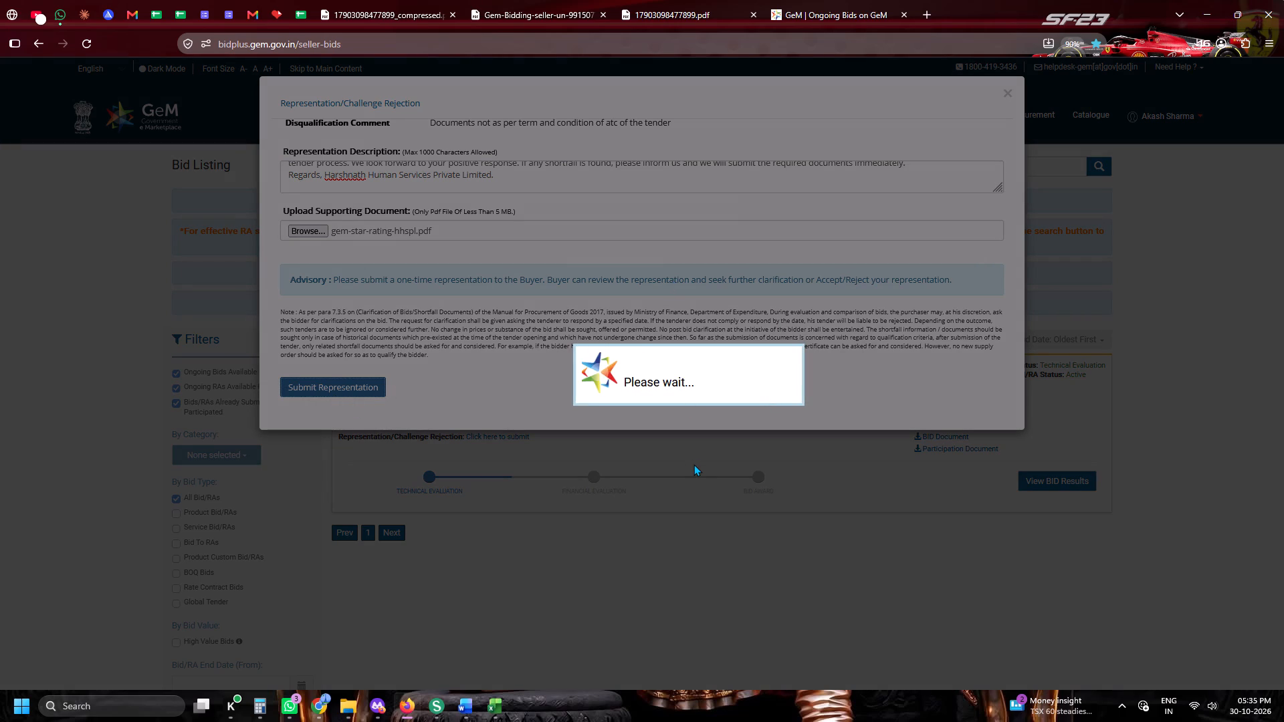
left_click(724, 398)
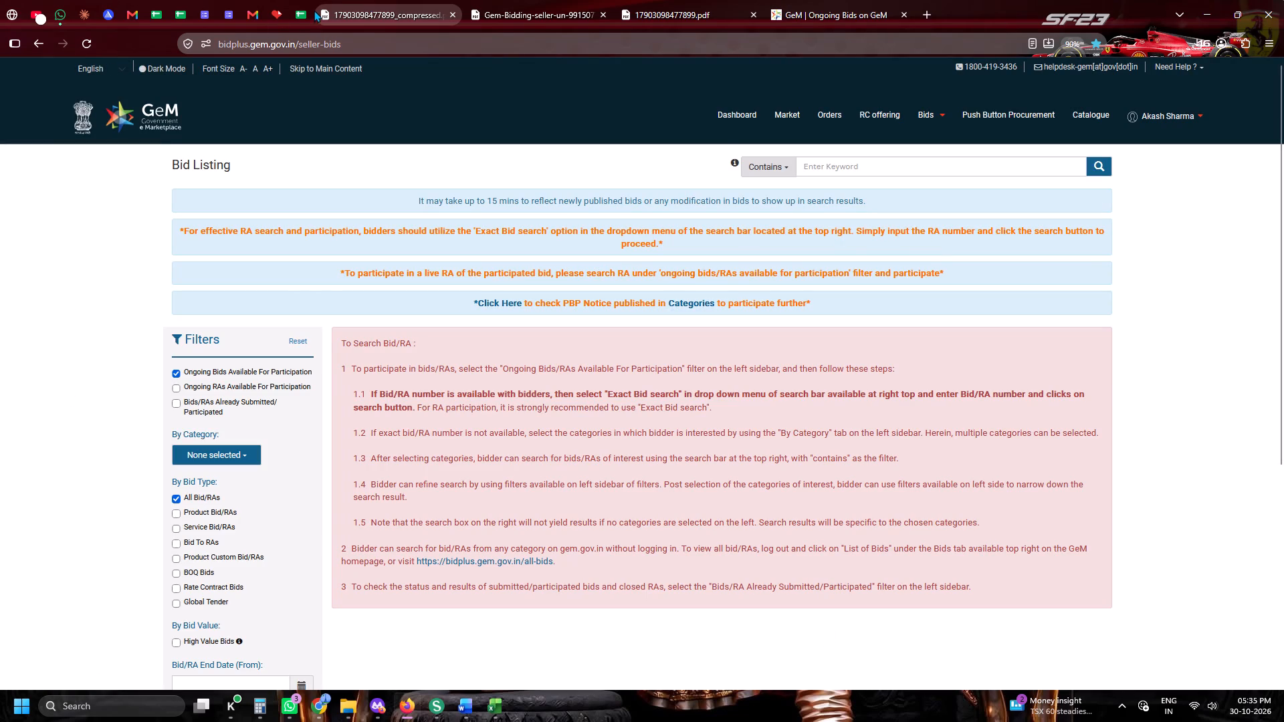
Copy GEM/2026/B/7870415 from the tender sheet and look it up in the GeM bid listing using Exact Bid Search.
left_click(293, 7)
left_click(268, 400)
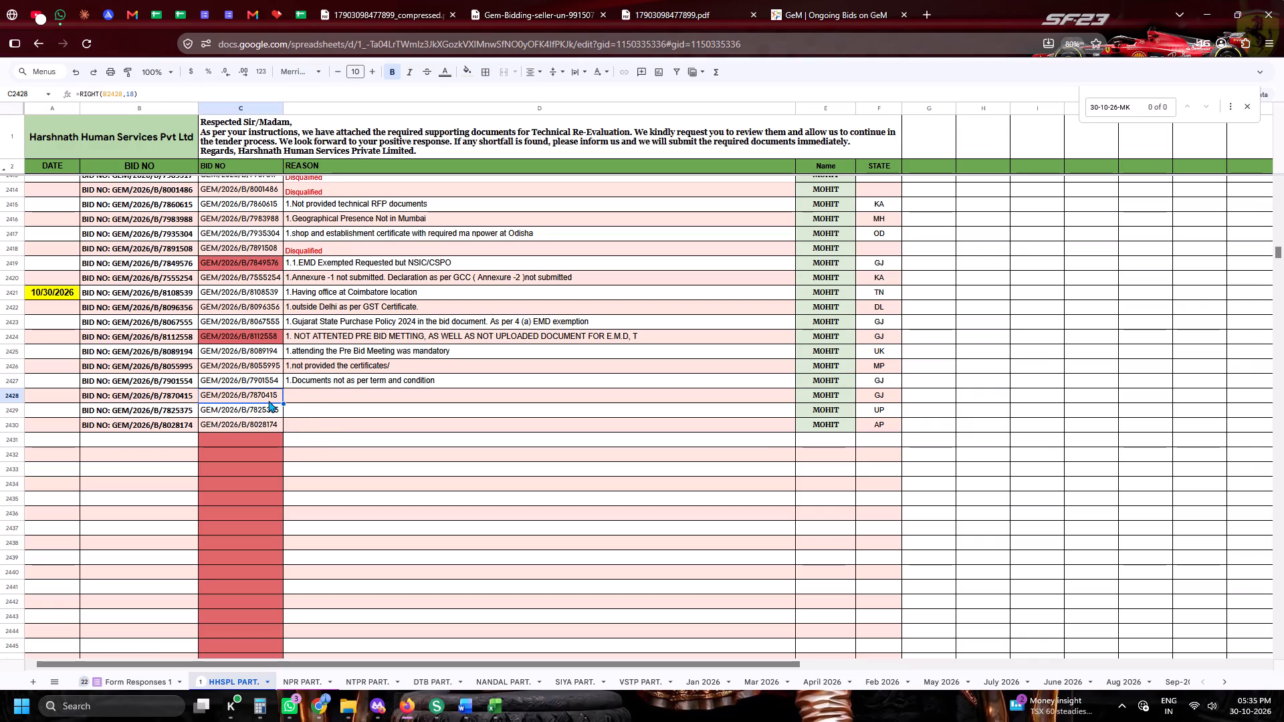
key("ctrl+c")
key("ctrl+c")
key("ctrl+c")
key("ctrl+c")
left_click(782, 0)
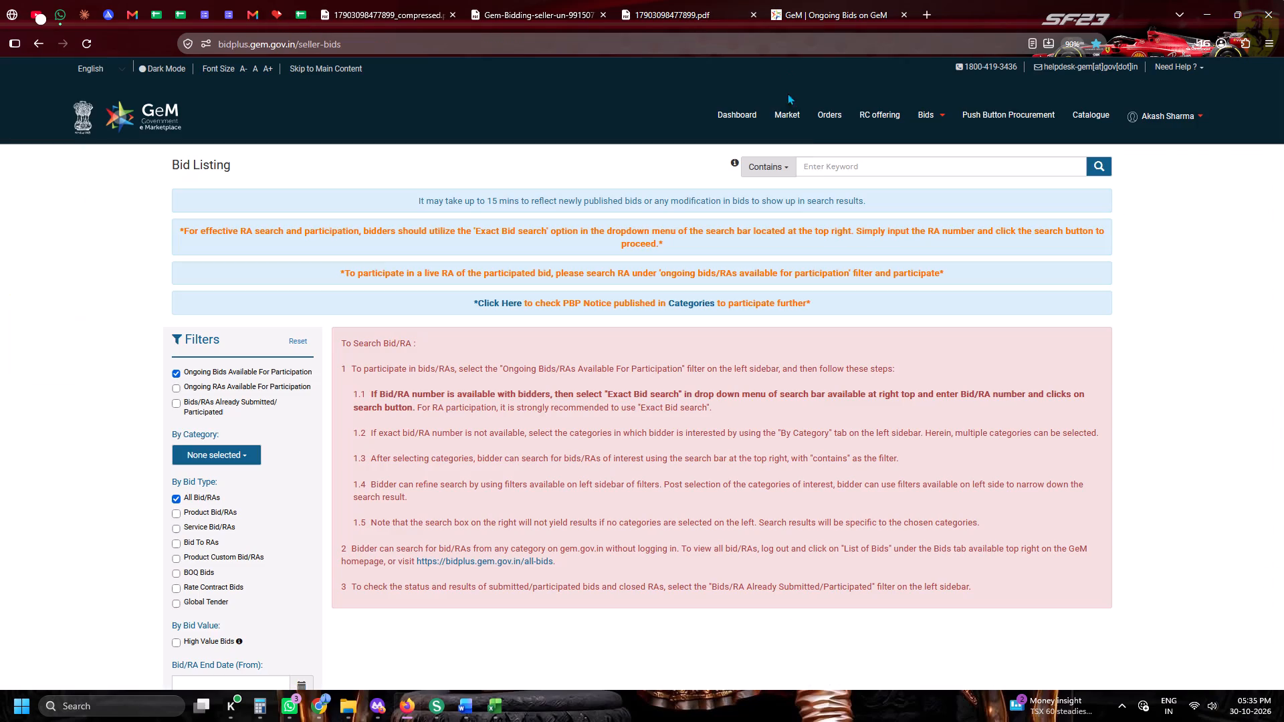
left_click(821, 172)
key("ctrl+v")
left_click(775, 168)
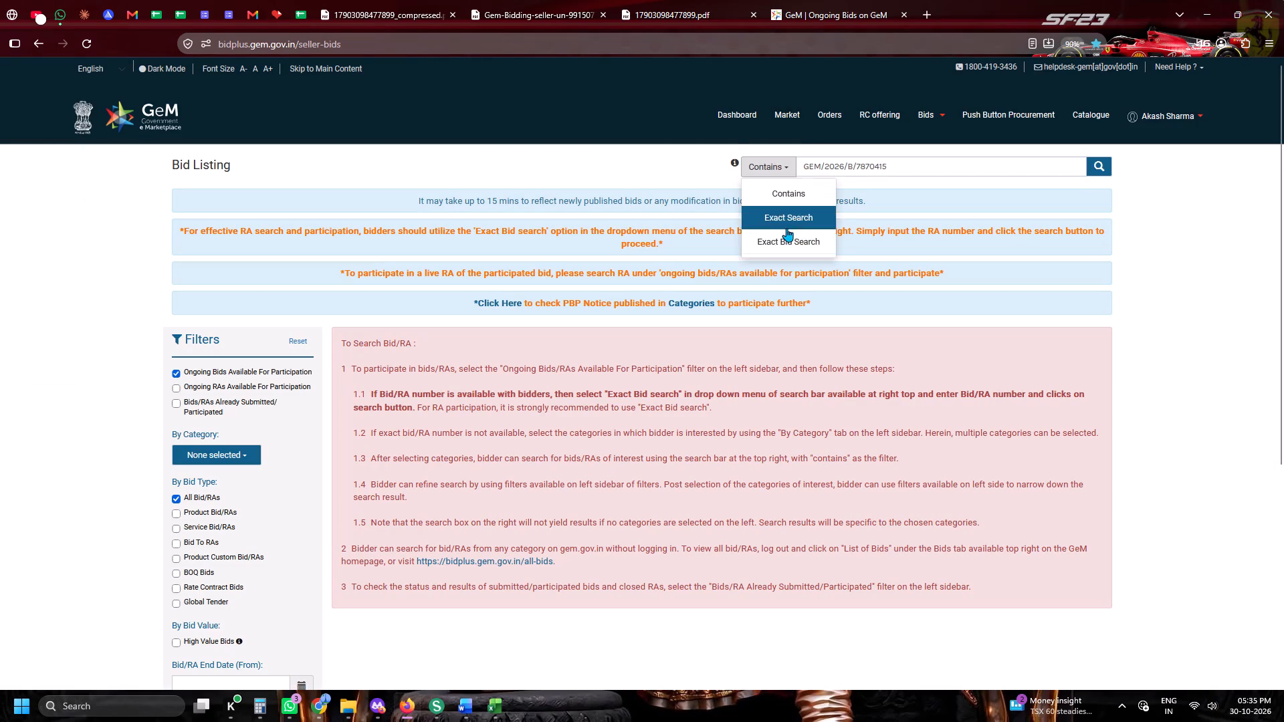
left_click(787, 239)
left_click(1105, 159)
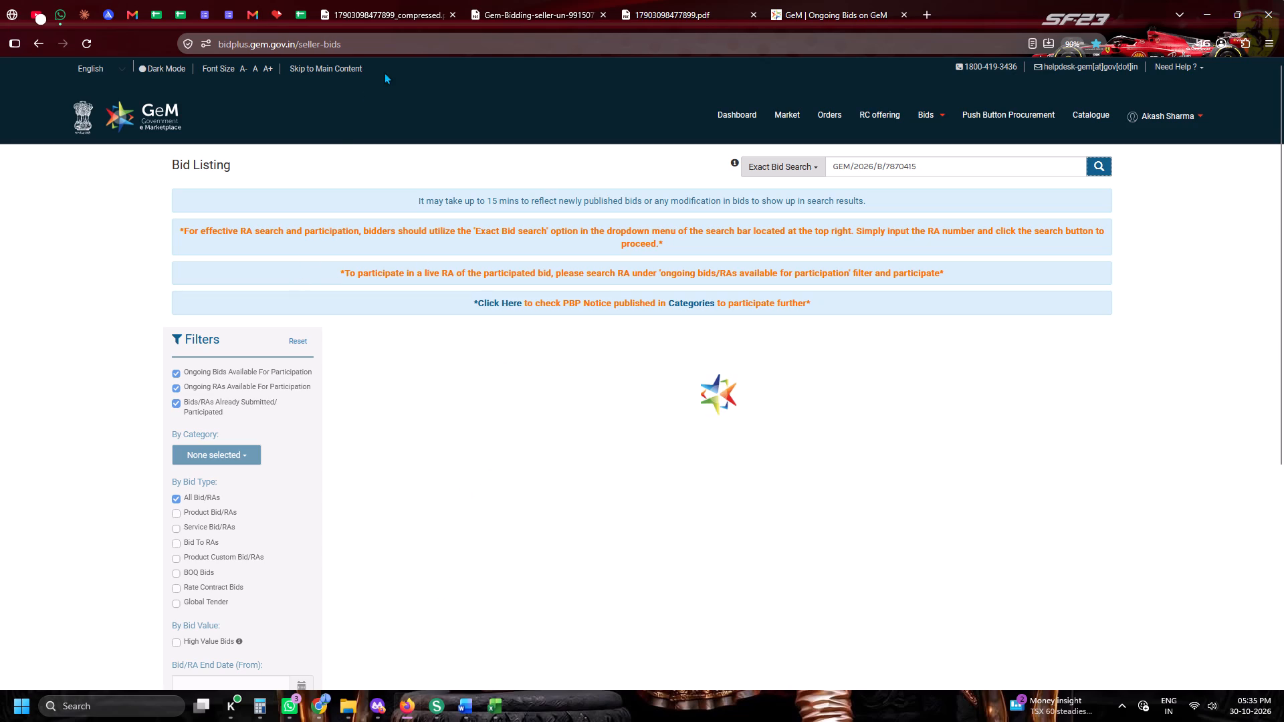
Close the three open PDF tabs and duplicate the GeM bid listing tab.
left_click(457, 11)
left_click(455, 11)
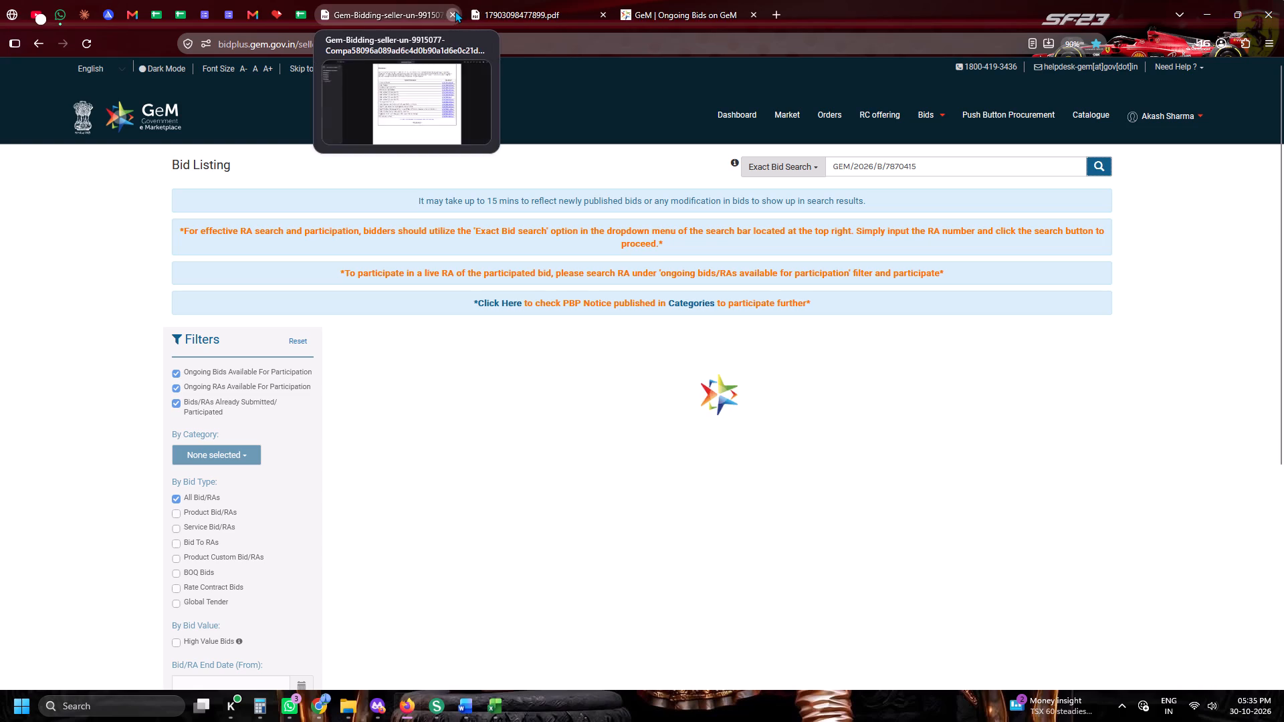
left_click(455, 11)
right_click(397, 26)
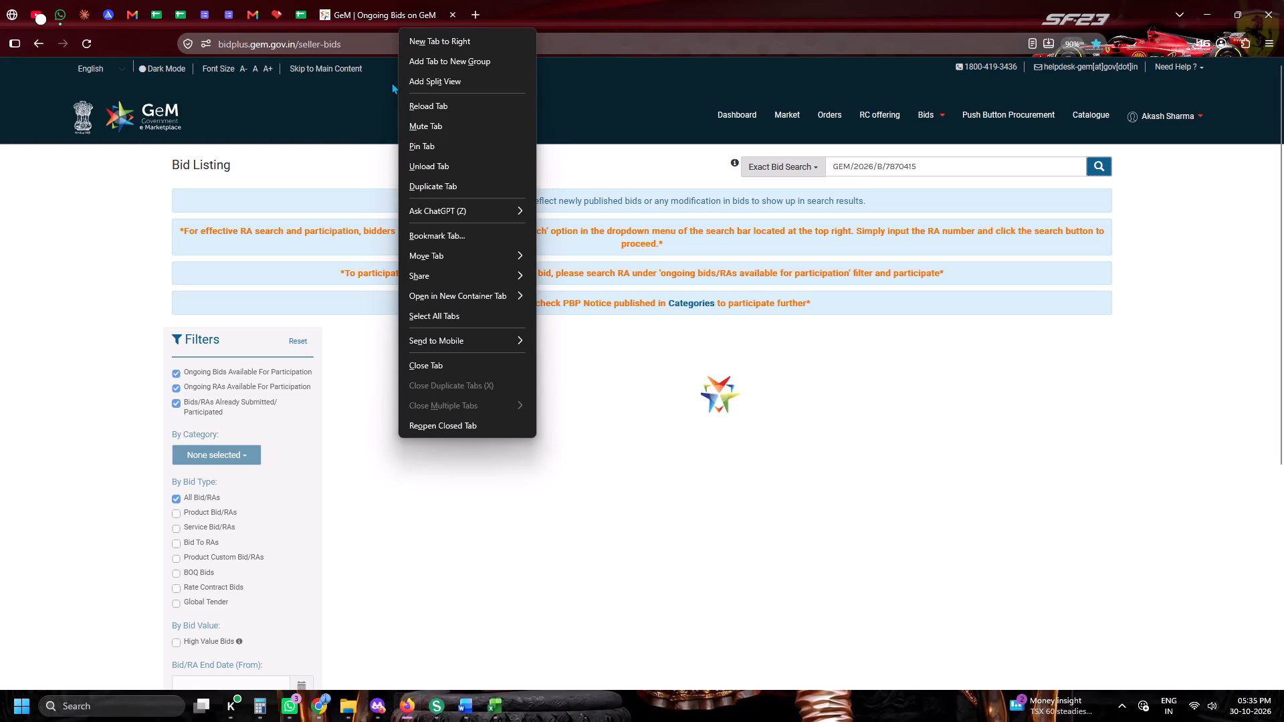
left_click(406, 185)
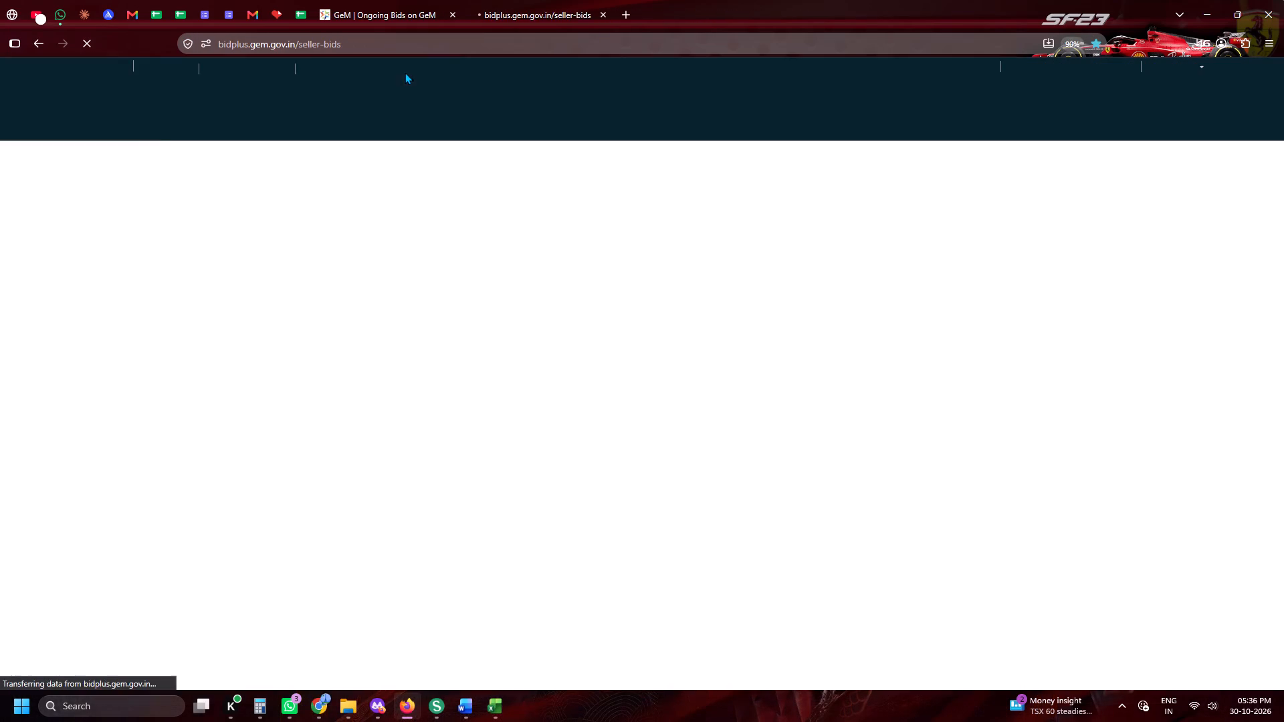
Copy GEM/2026/B/7825375 from the tender sheet and look it up in the duplicated GeM listing using Exact Bid Search.
left_click(298, 0)
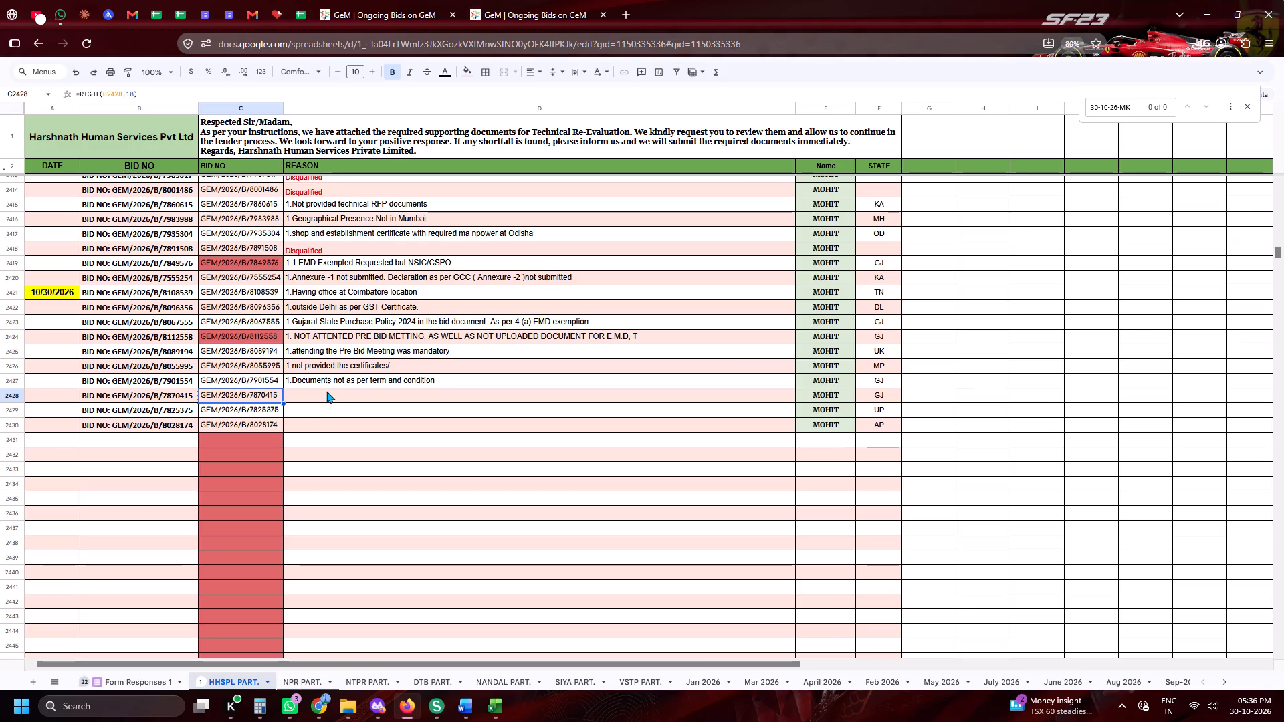
left_click(270, 407)
right_click(270, 407)
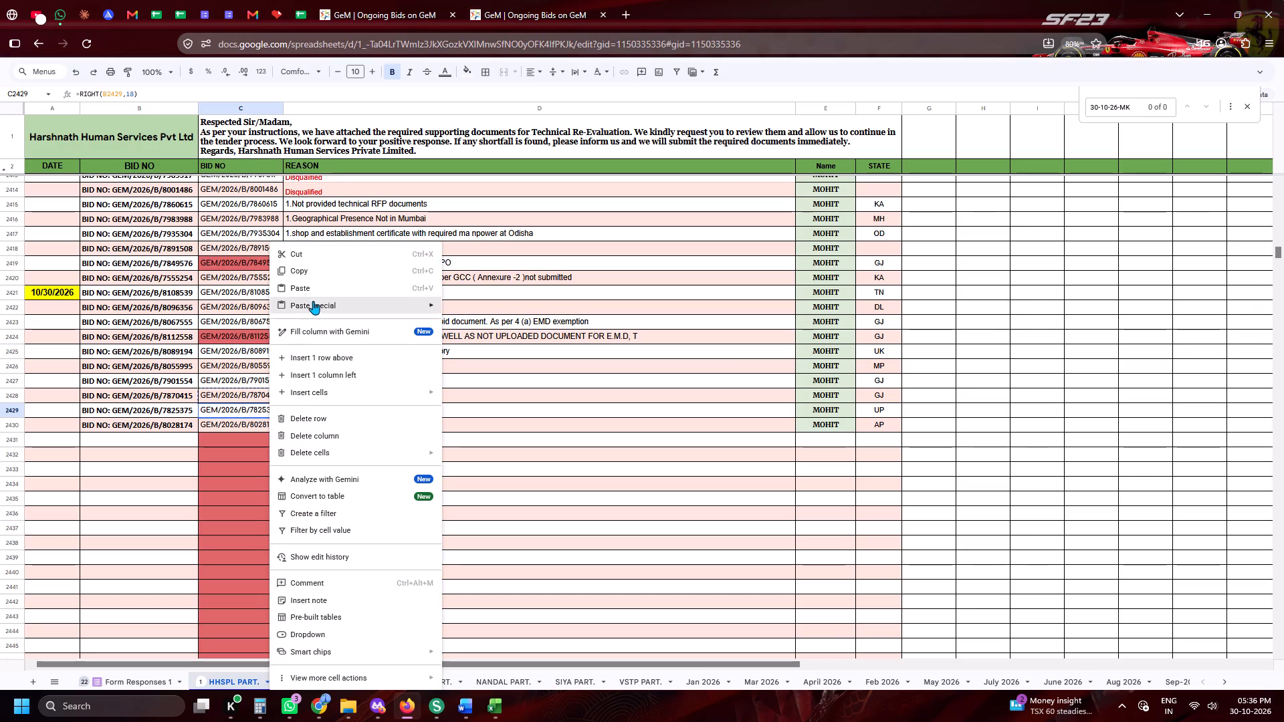
left_click(314, 271)
left_click(535, 0)
left_click(796, 162)
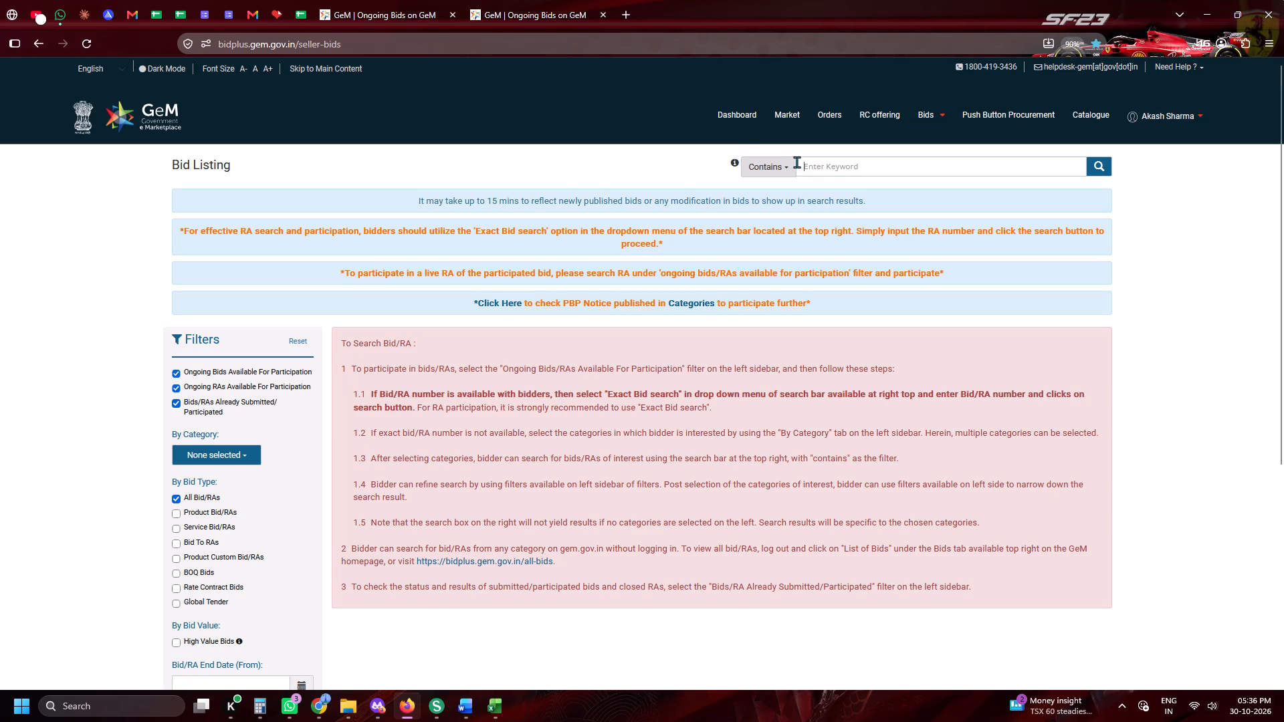
key("ctrl+v")
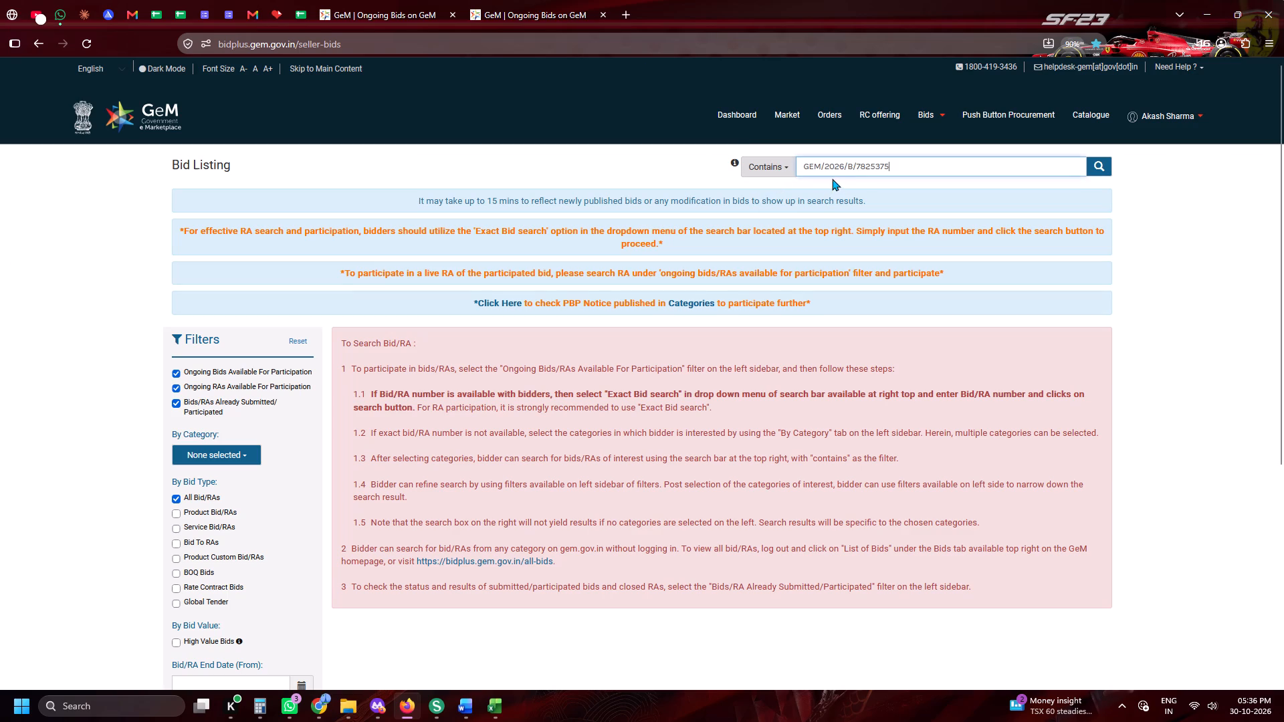
left_click(772, 162)
left_click(770, 240)
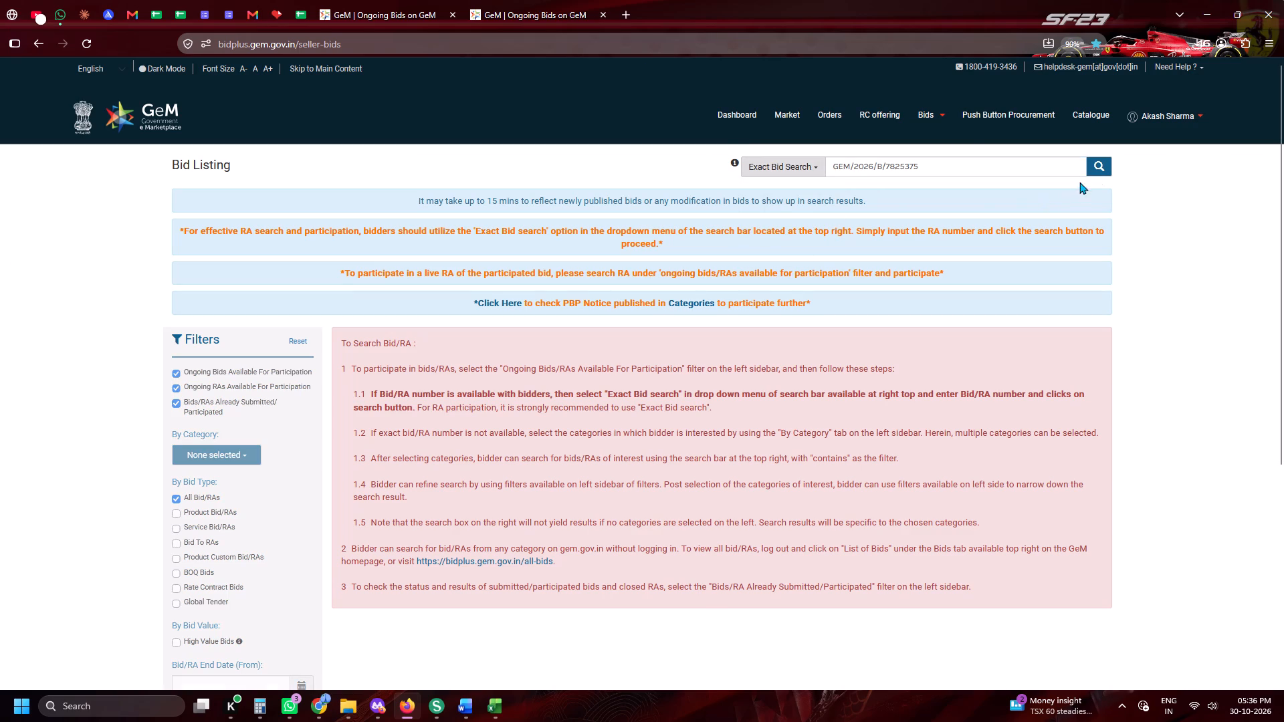
left_click(1103, 172)
Open the Representation/Challenge Rejection submission for bid GEM/2026/B/7825375 and expand its full disqualification comment.
left_click(401, 0)
left_click(516, 0)
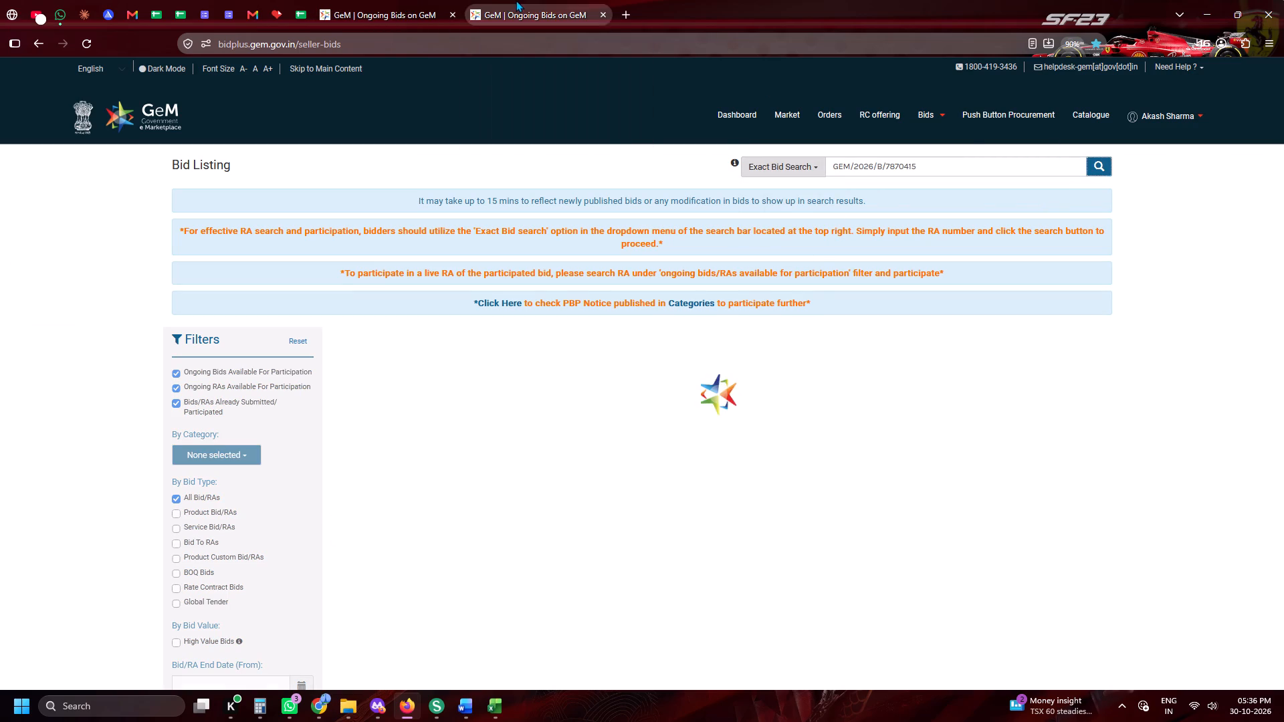
left_click(496, 435)
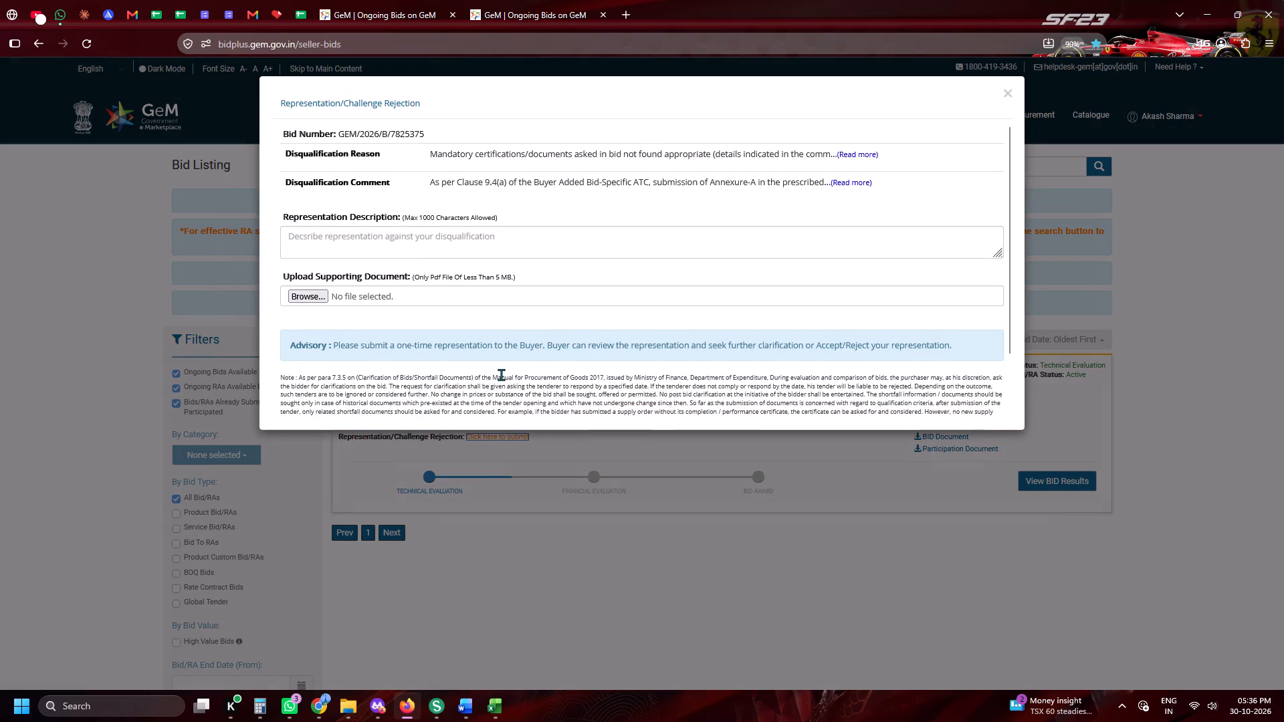
left_click(853, 180)
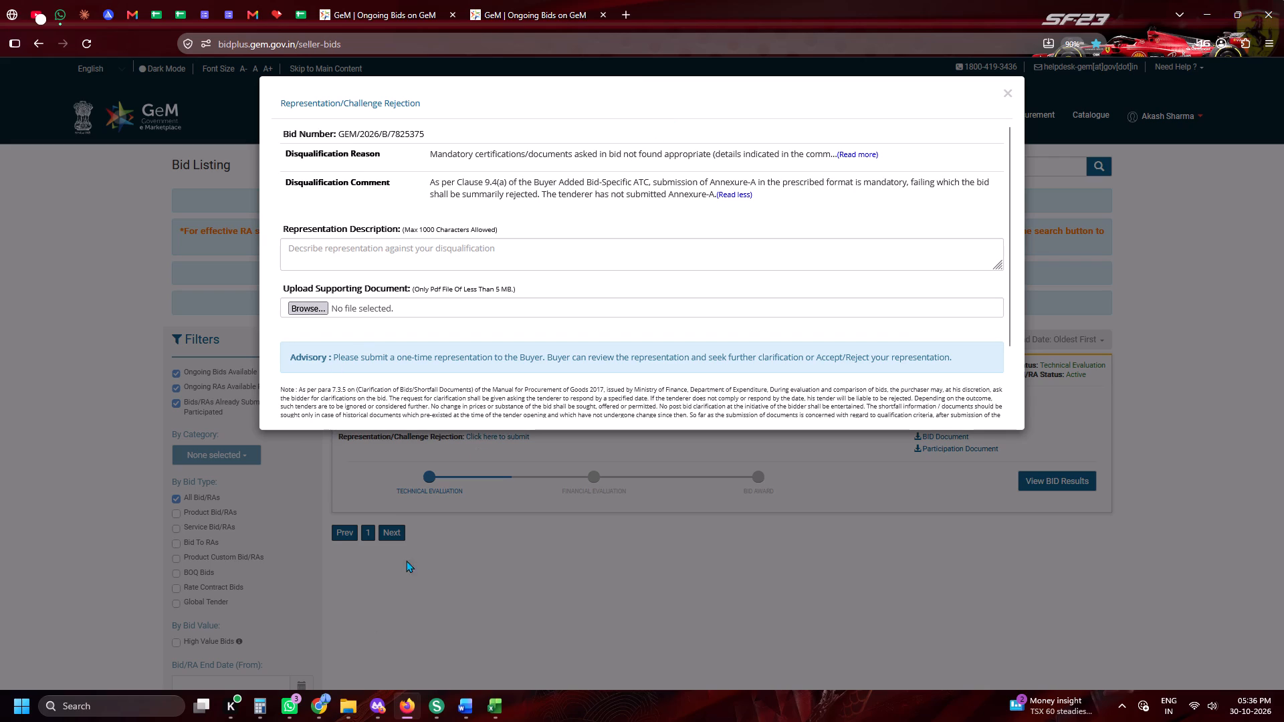
Switch to the private browsing window, open the Zepto site through a web search, and search it for Rc car.
left_click(366, 713)
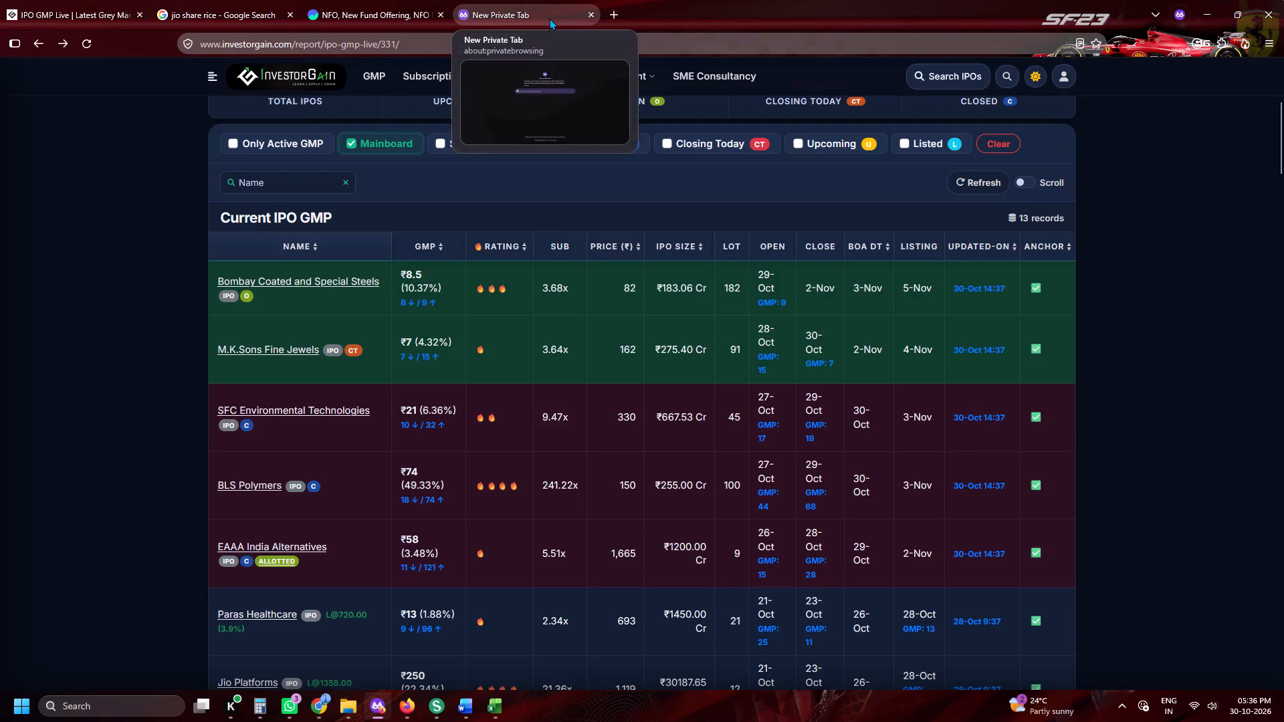
left_click(549, 18)
type("ZEPTO")
key("Return")
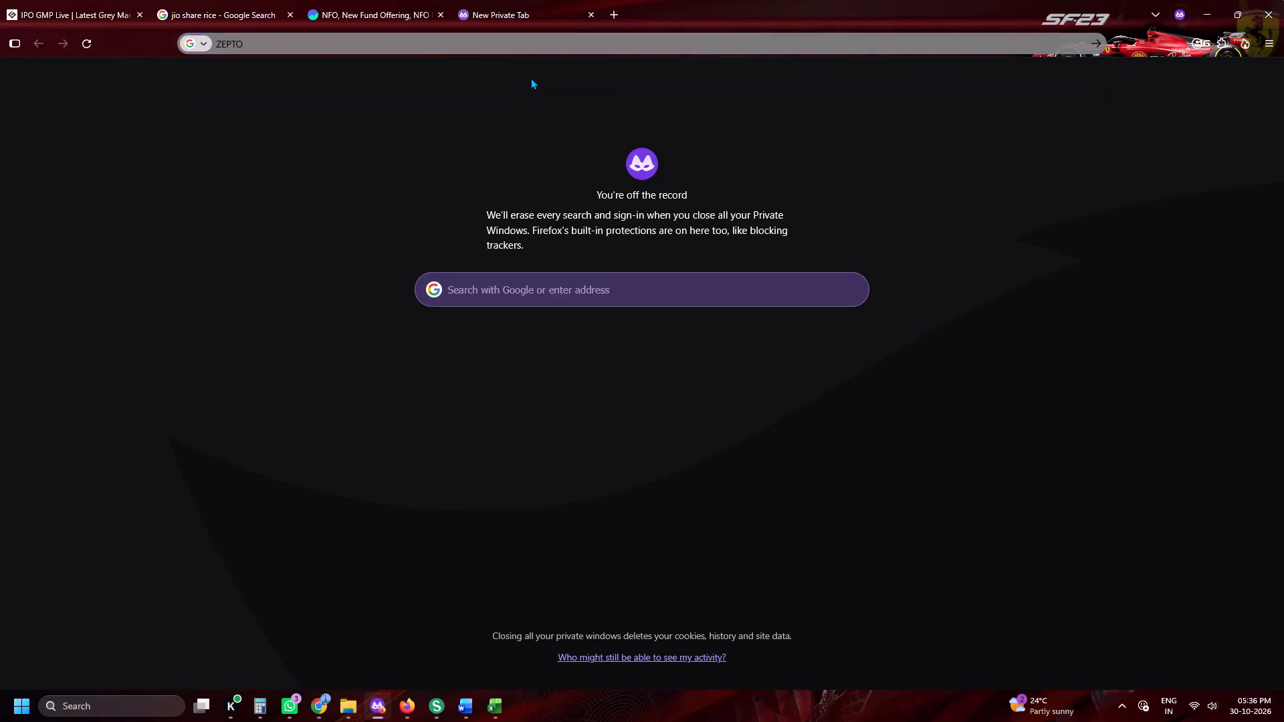
left_click(294, 249)
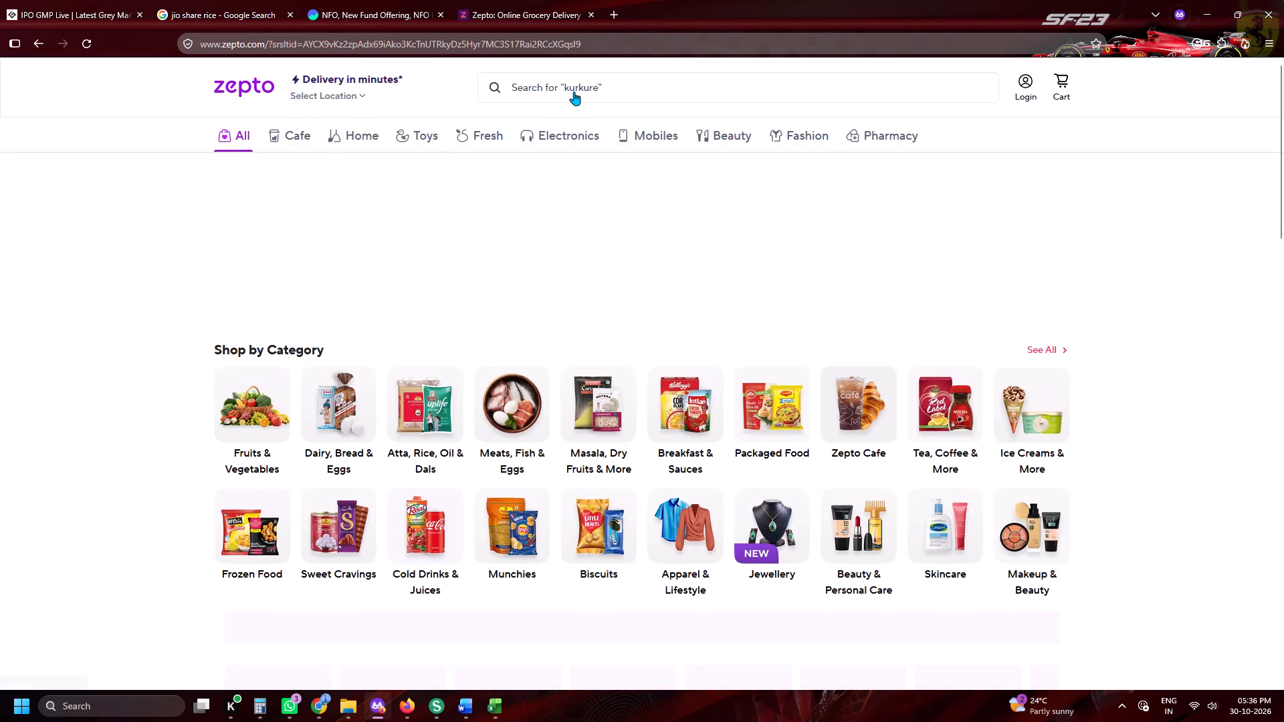
left_click(574, 87)
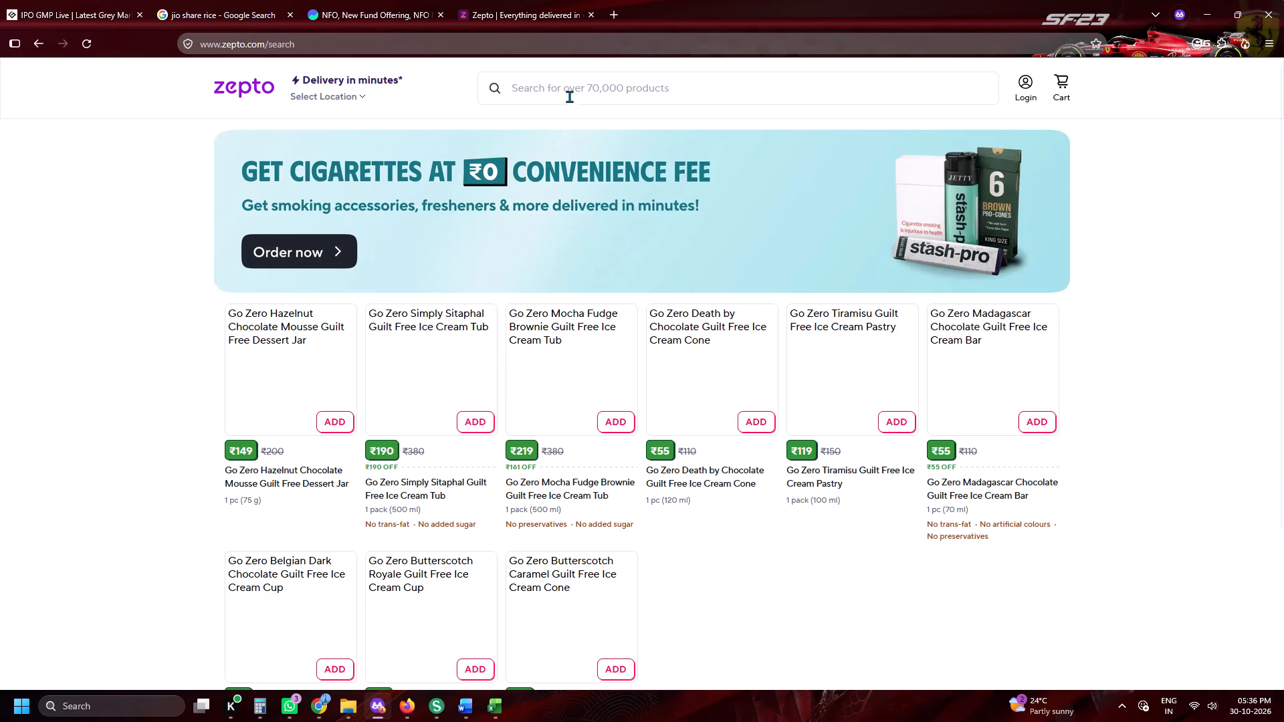
left_click(568, 97)
type("RC C")
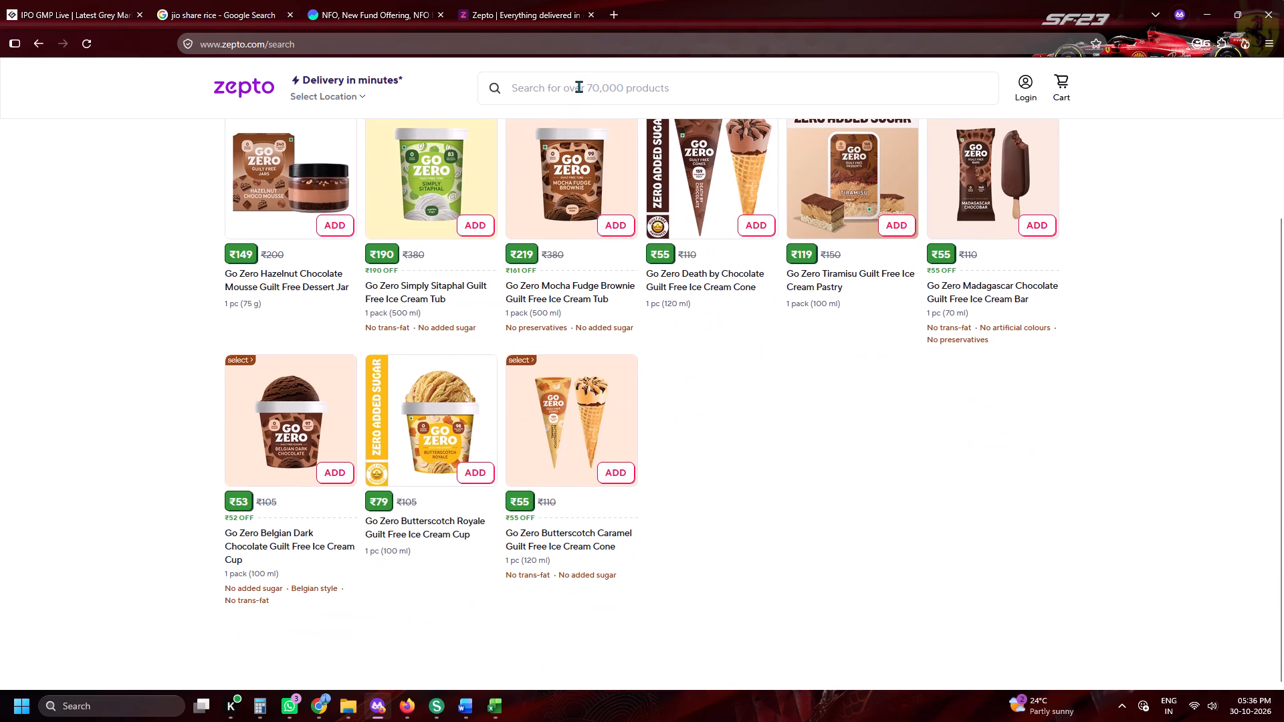
left_click(579, 84)
type("RC")
key("space")
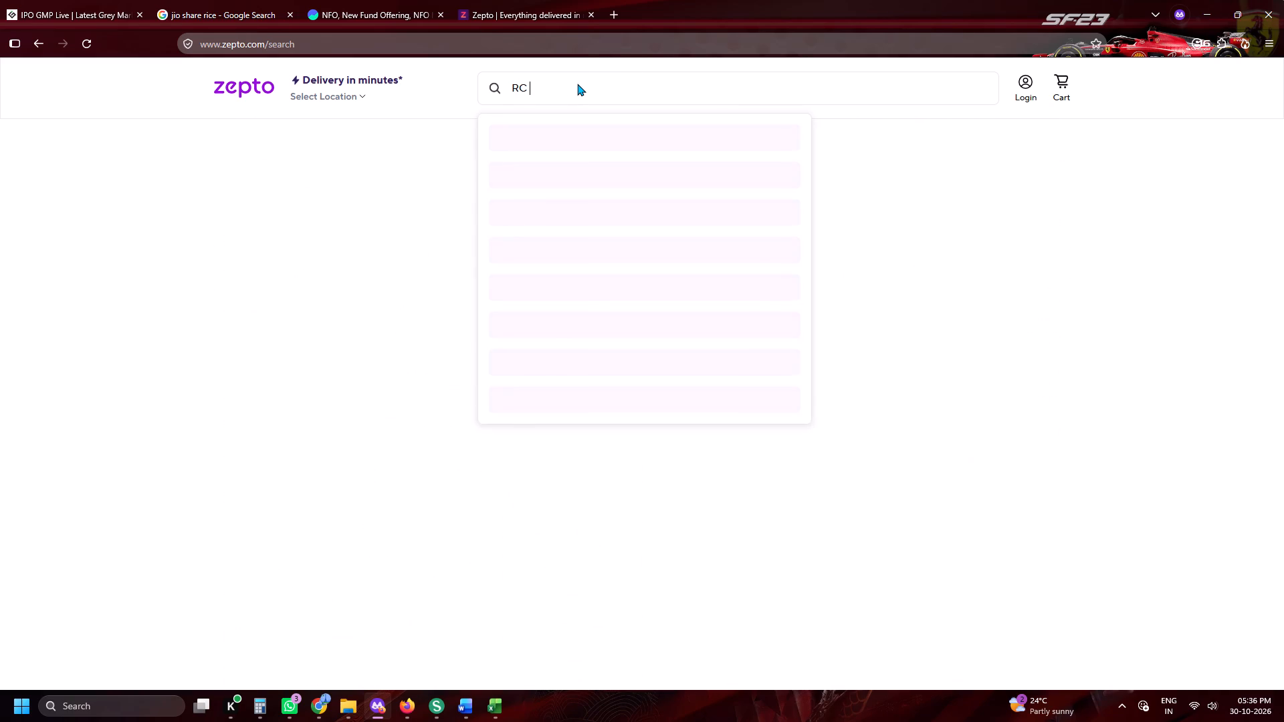
left_click(524, 138)
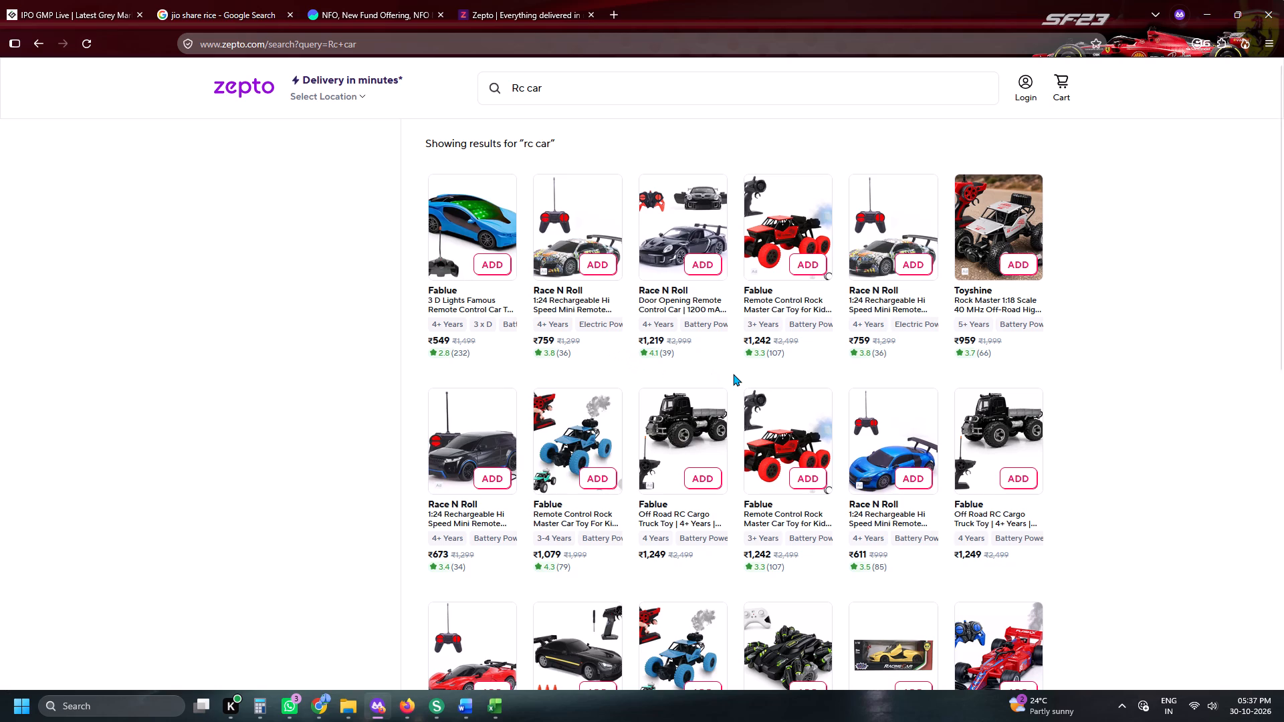
Browse the Zepto search results for Rc car through to the end of the product list.
scroll(733, 374, "down", 1)
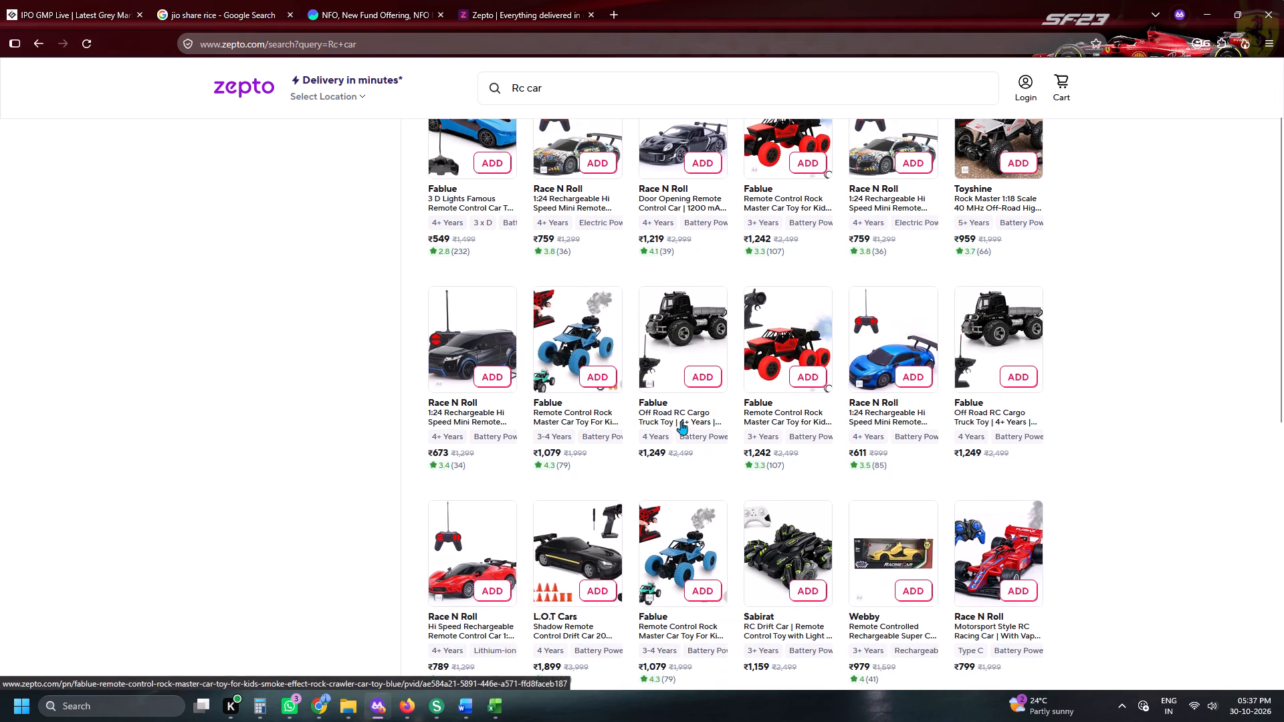
scroll(703, 418, "down", 1)
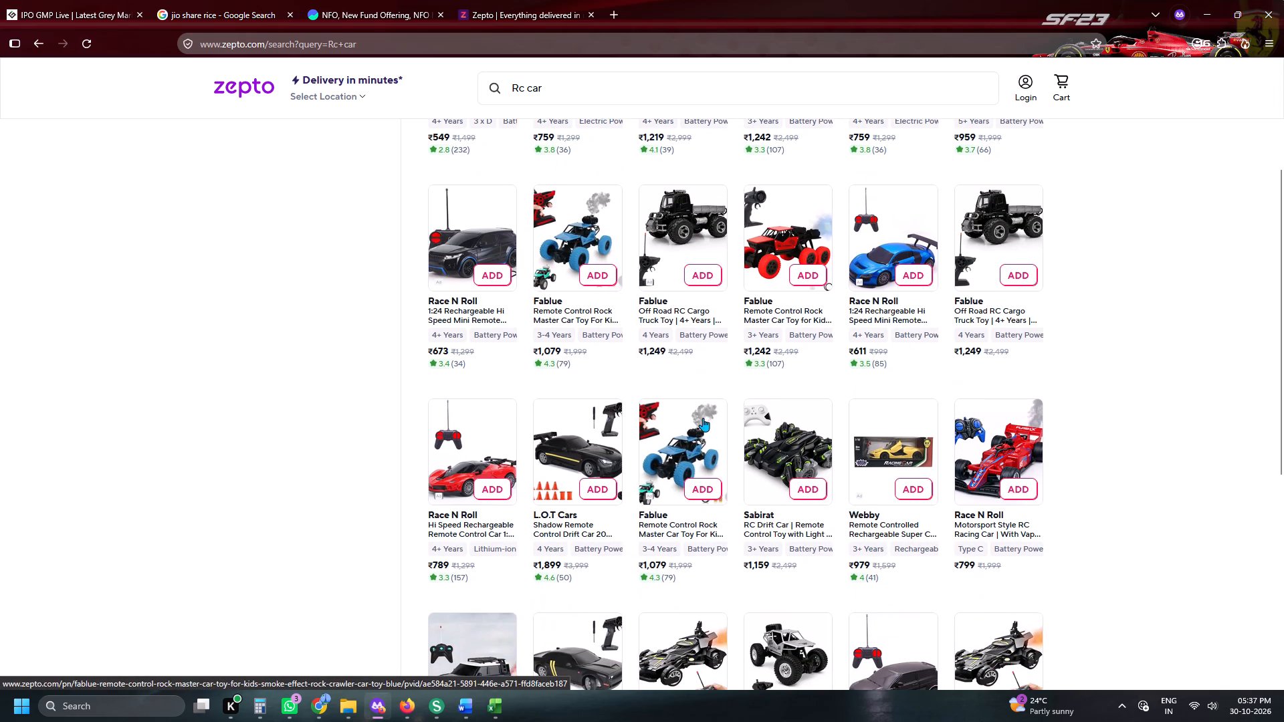
scroll(703, 418, "down", 2)
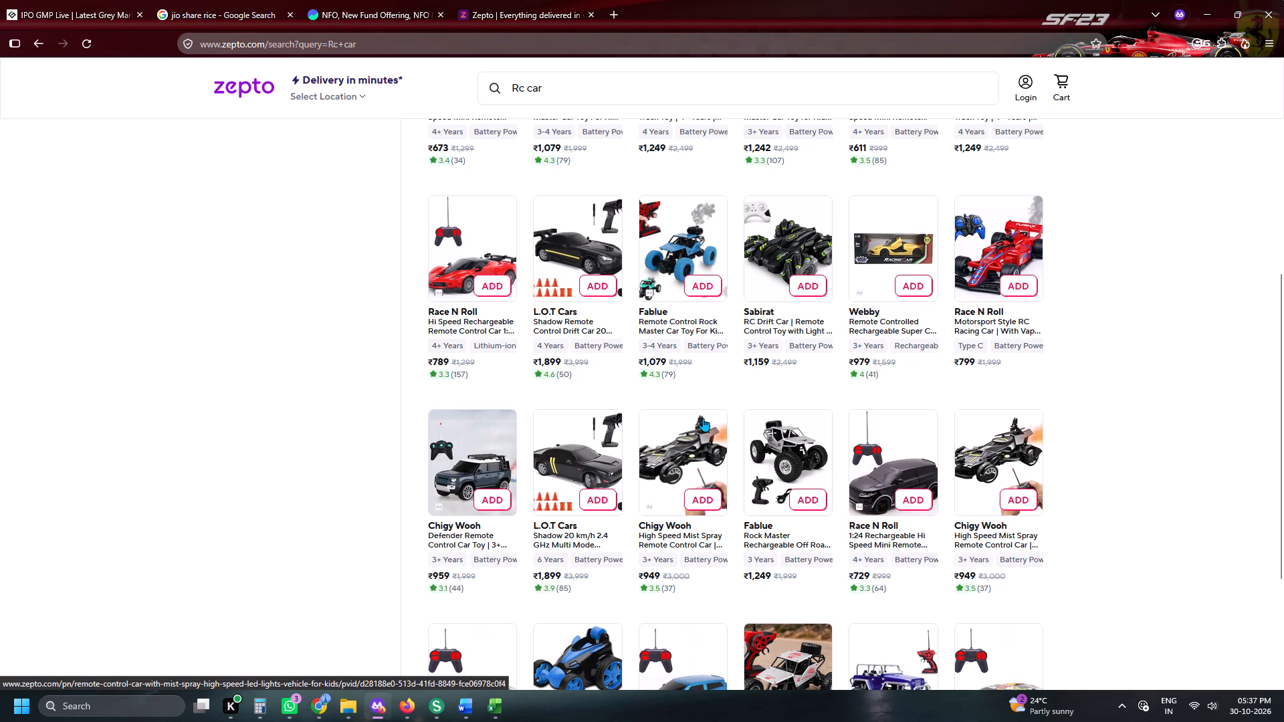
scroll(703, 418, "down", 4)
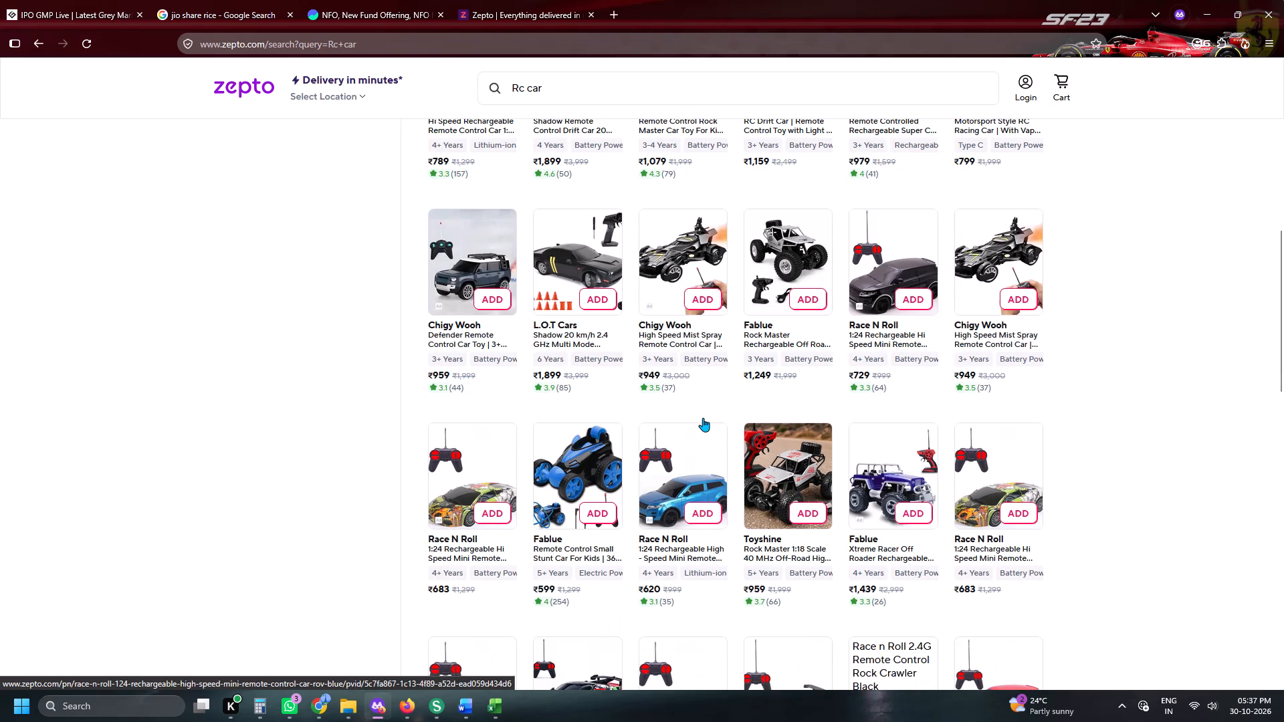
scroll(703, 418, "down", 3)
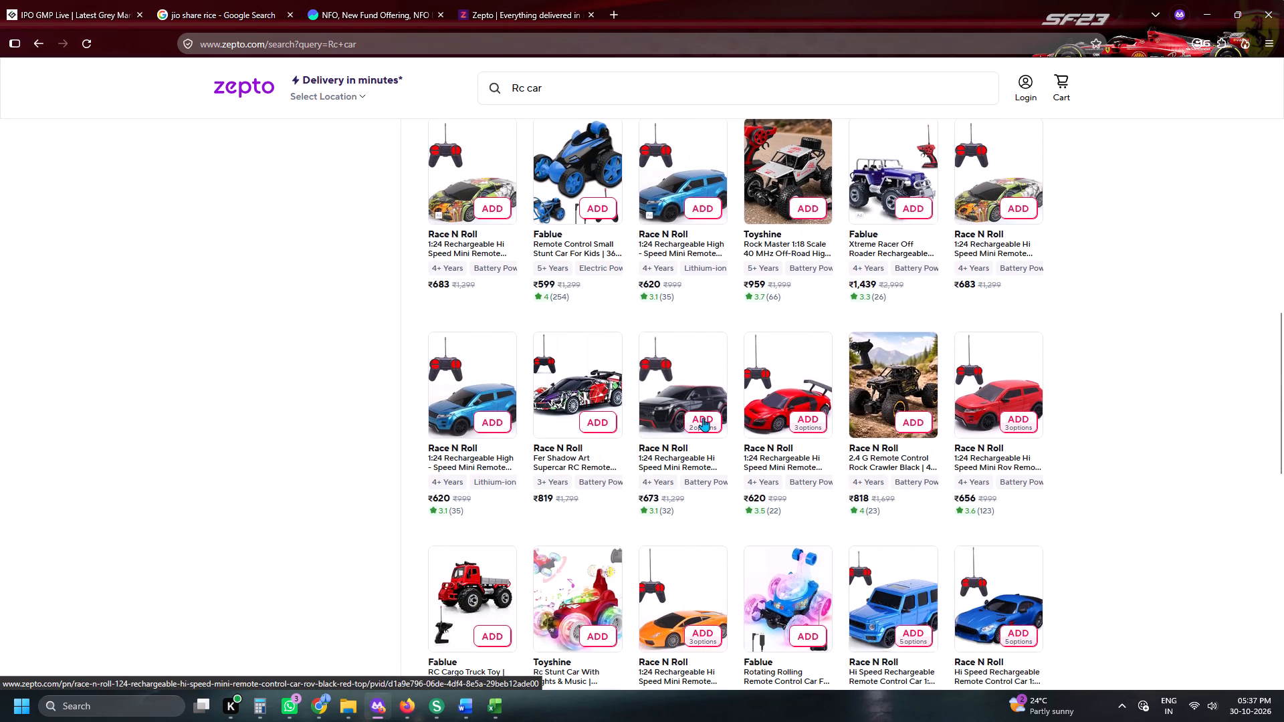
scroll(703, 418, "down", 3)
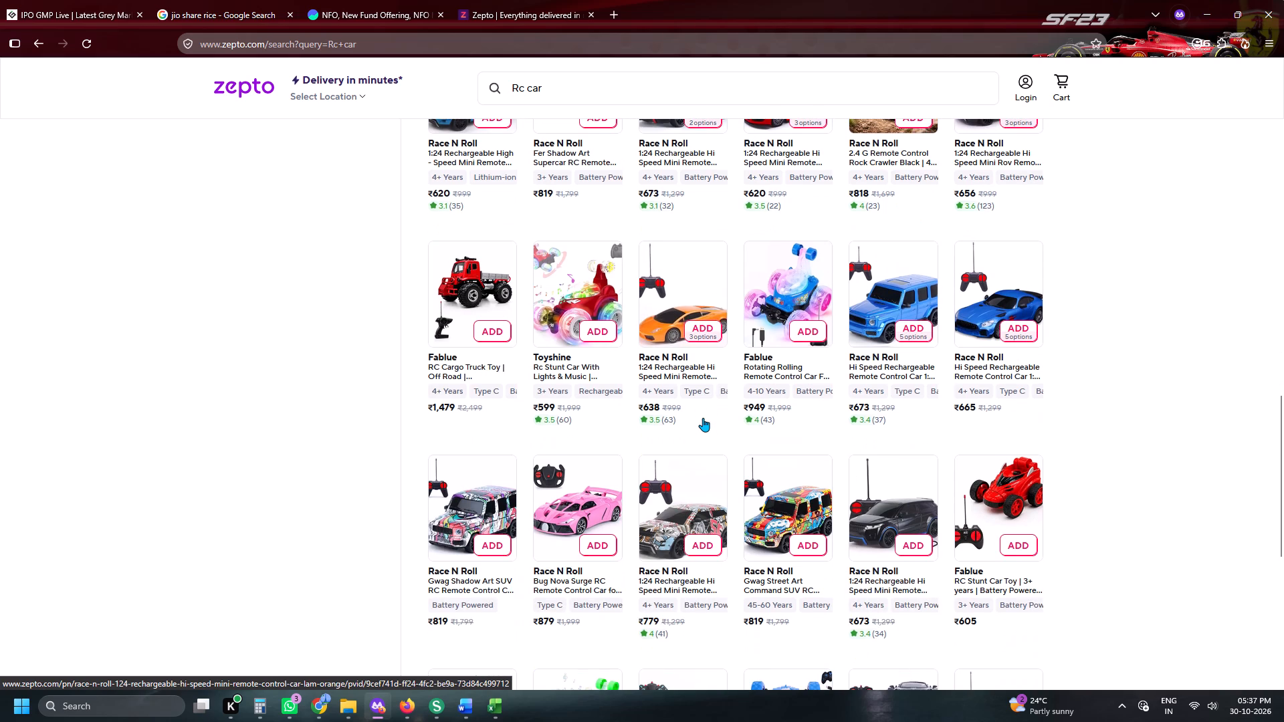
scroll(703, 418, "down", 2)
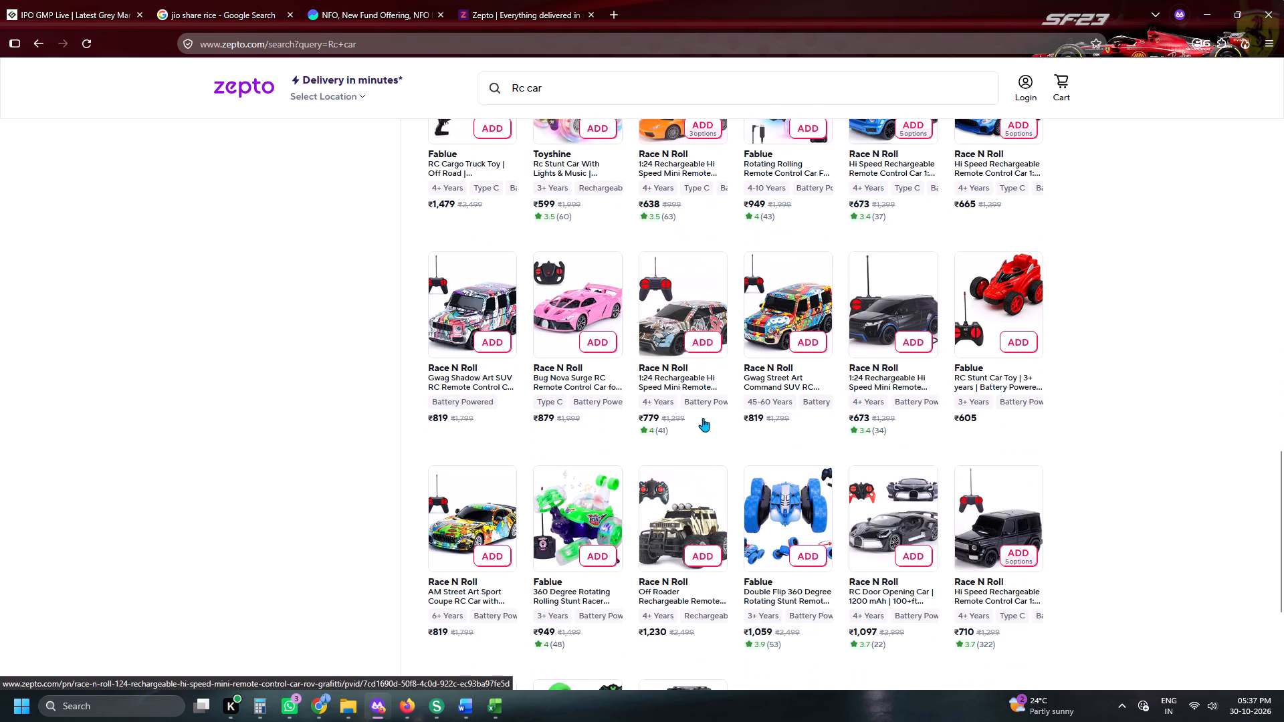
scroll(703, 418, "down", 10)
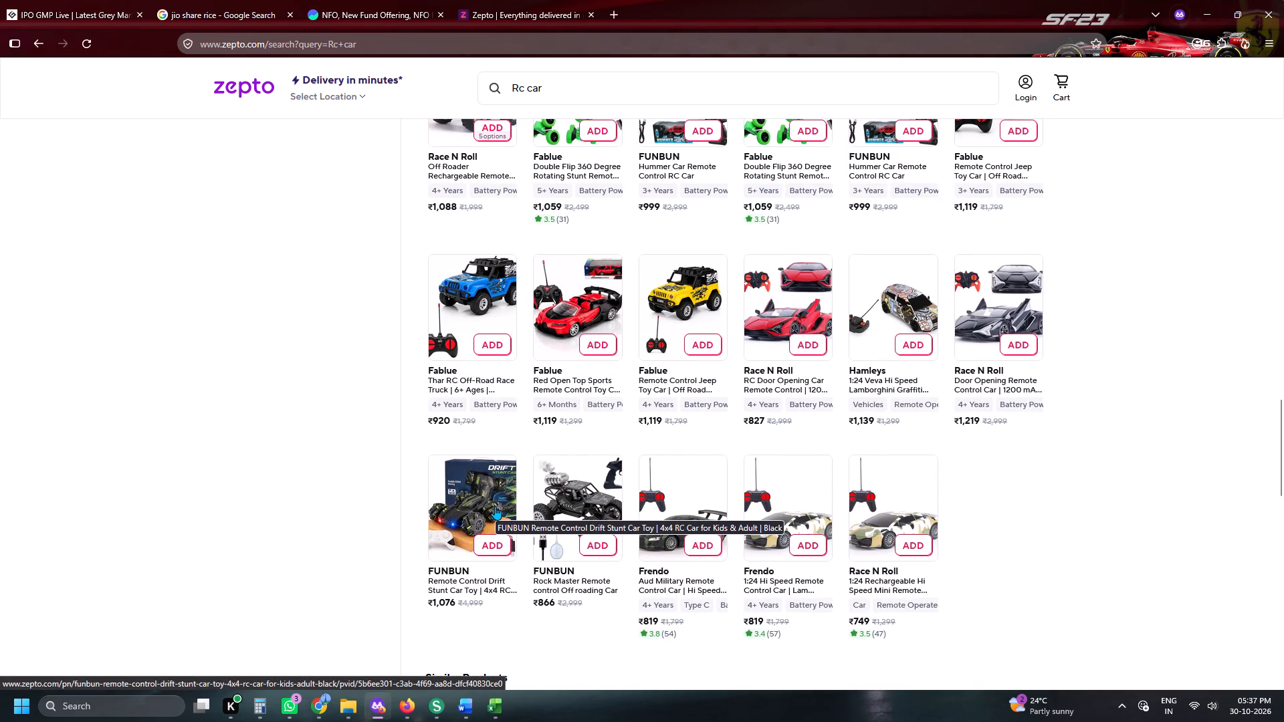
Examine the product pictures of the FUNBUN Remote Control Drift Stunt Car Toy, then return to the GeM window.
left_click(475, 507)
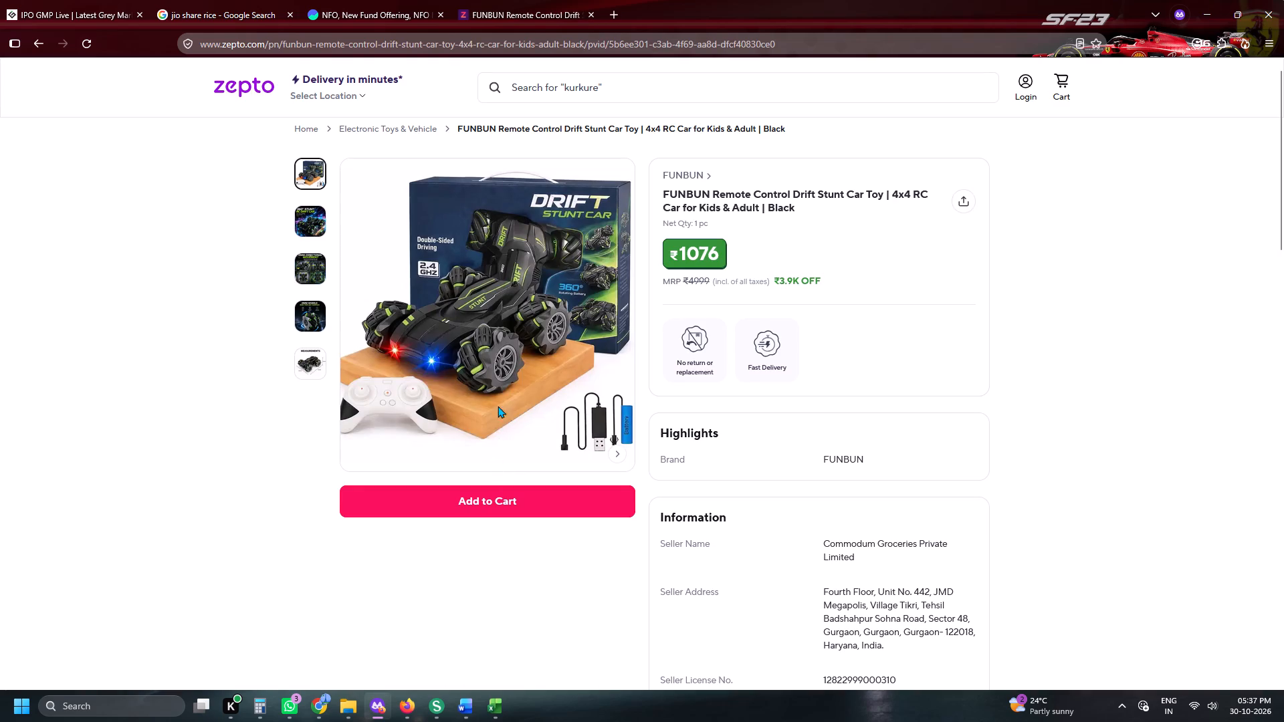
left_click(294, 206)
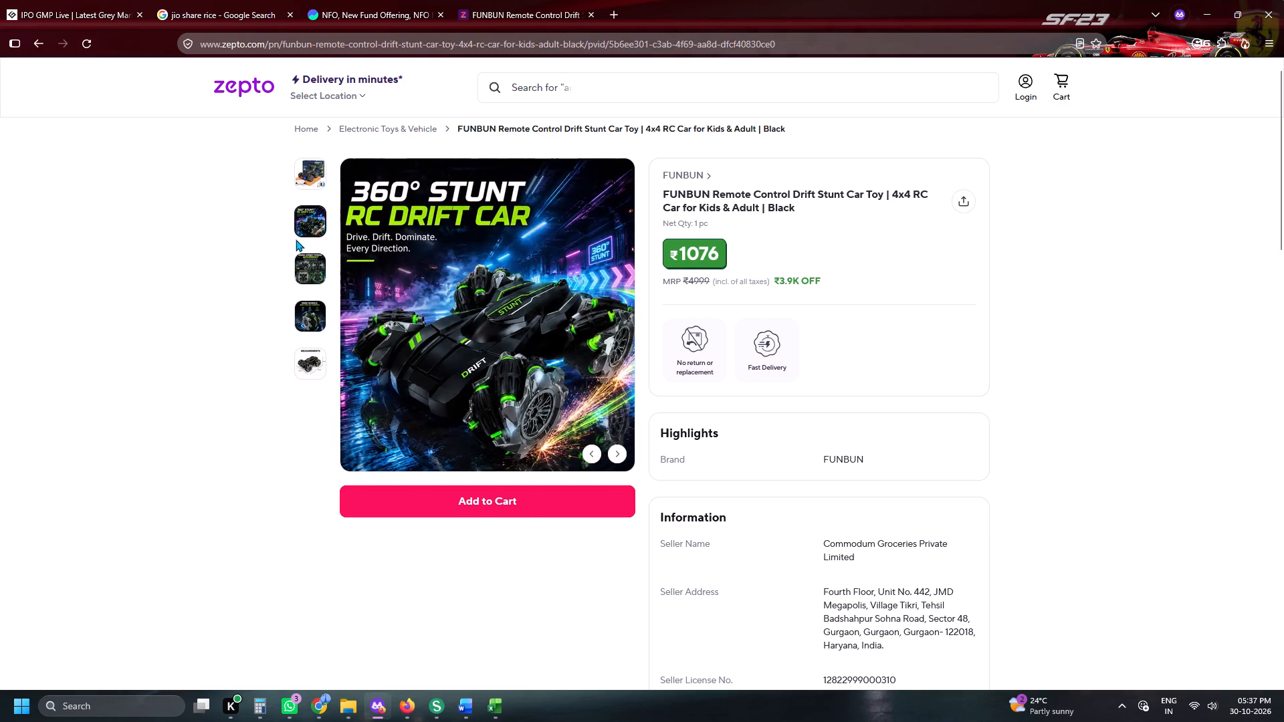
left_click(296, 247)
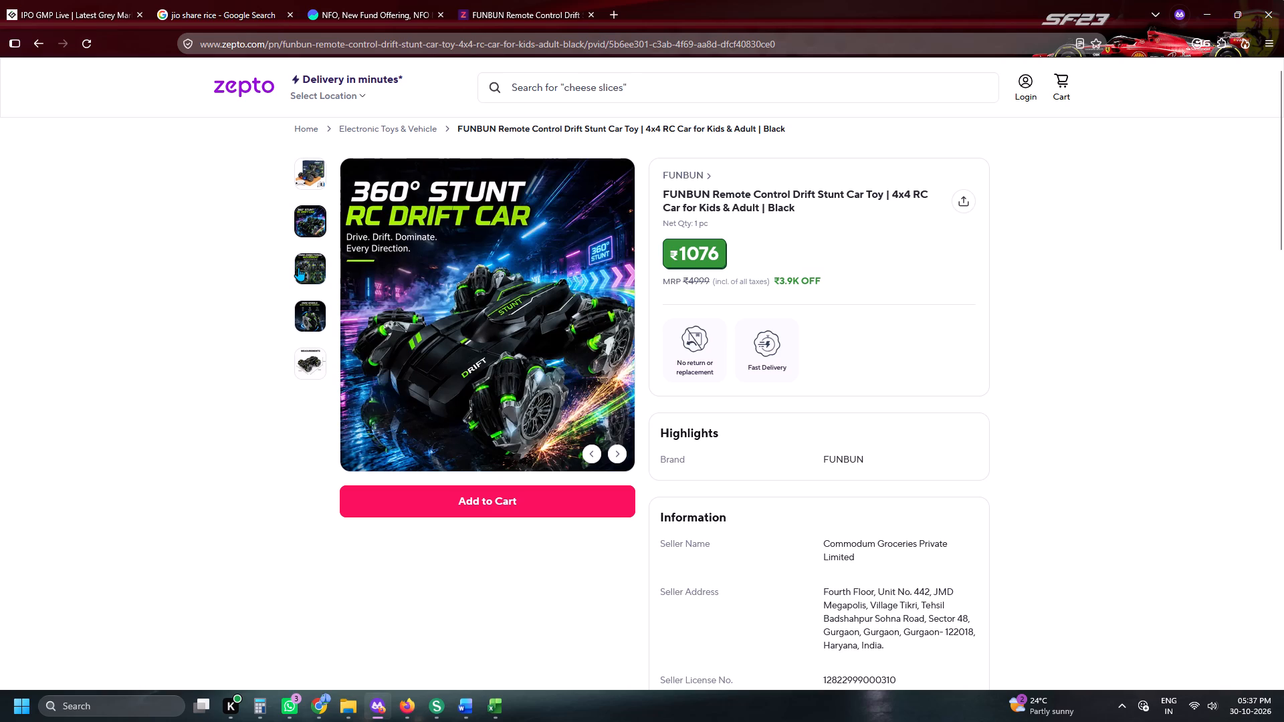
left_click(310, 267)
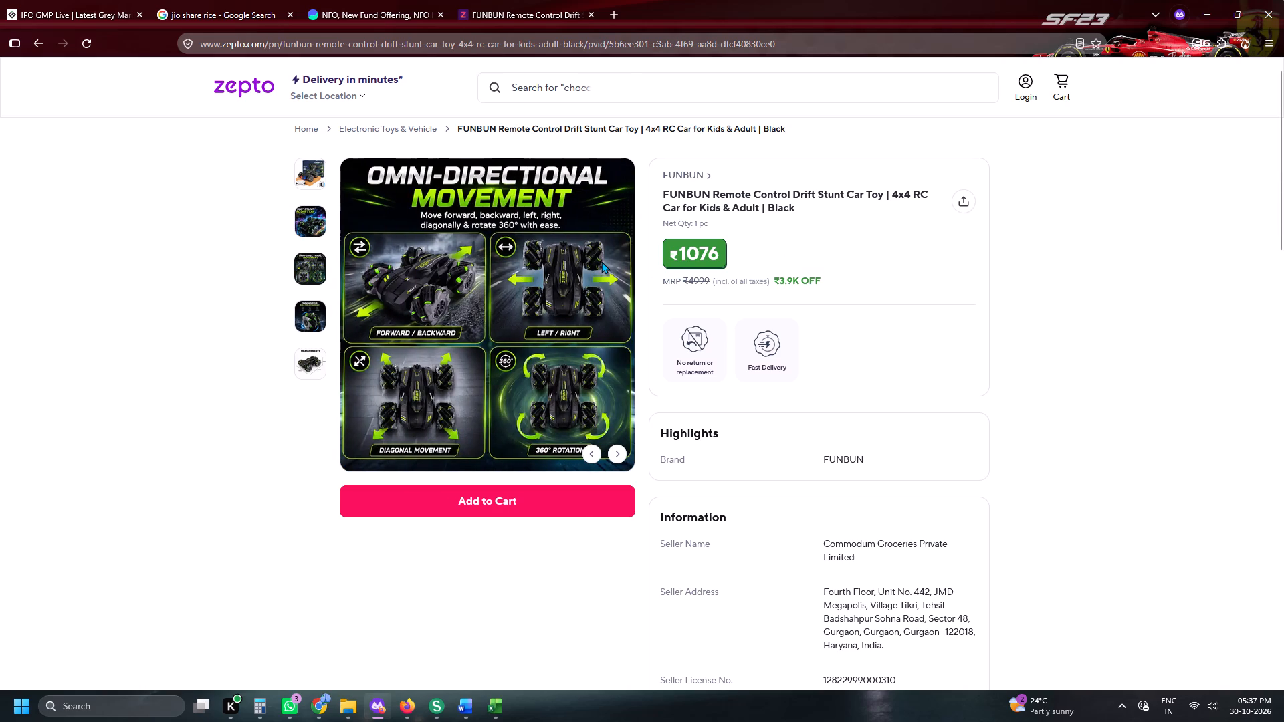
left_click(39, 48)
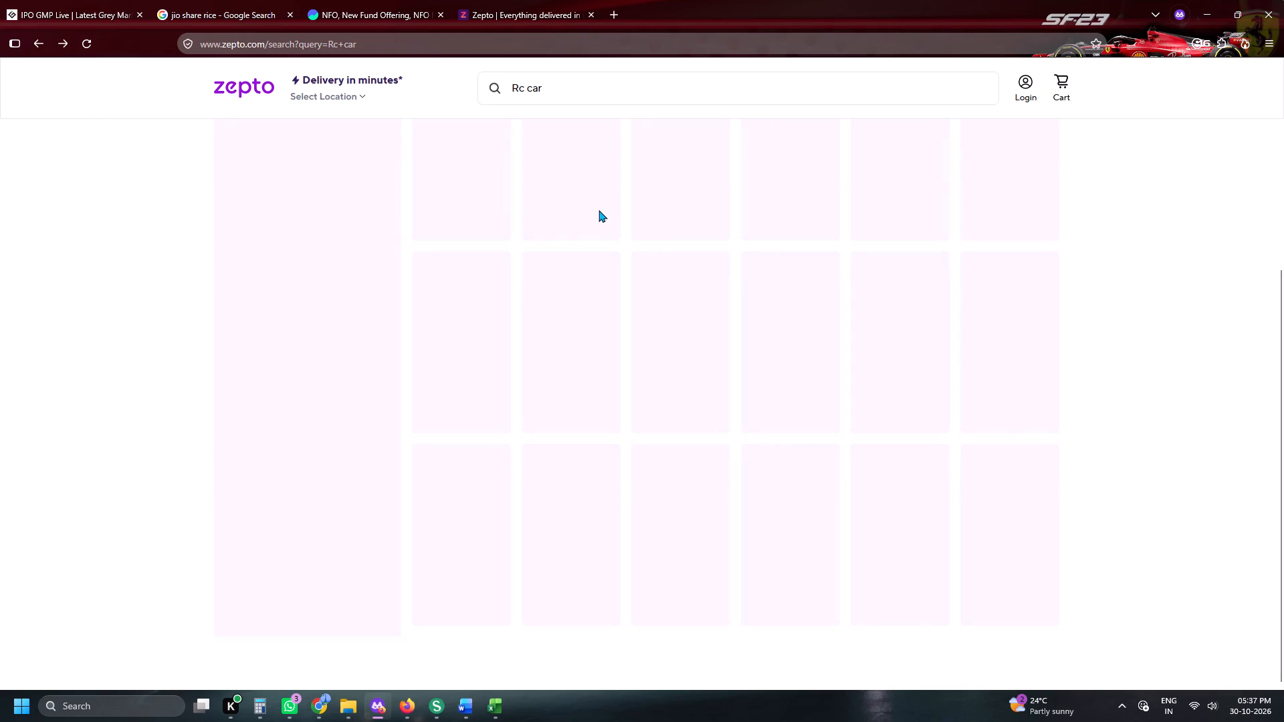
left_click(1199, 17)
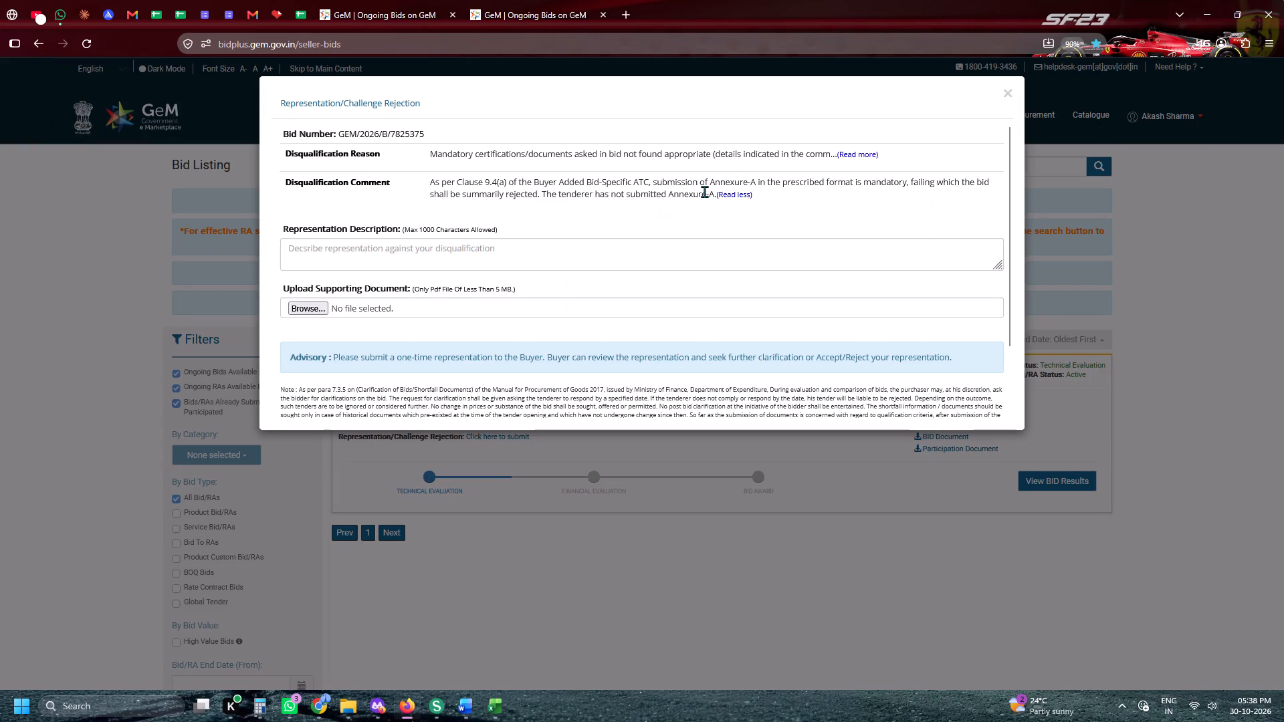
Copy "Annexure-A in the prescribed format is mandatory" from the disqualification comment into the tender sheet as reason 1 for GEM/2026/B/7825375.
left_click_drag(707, 184, 835, 172)
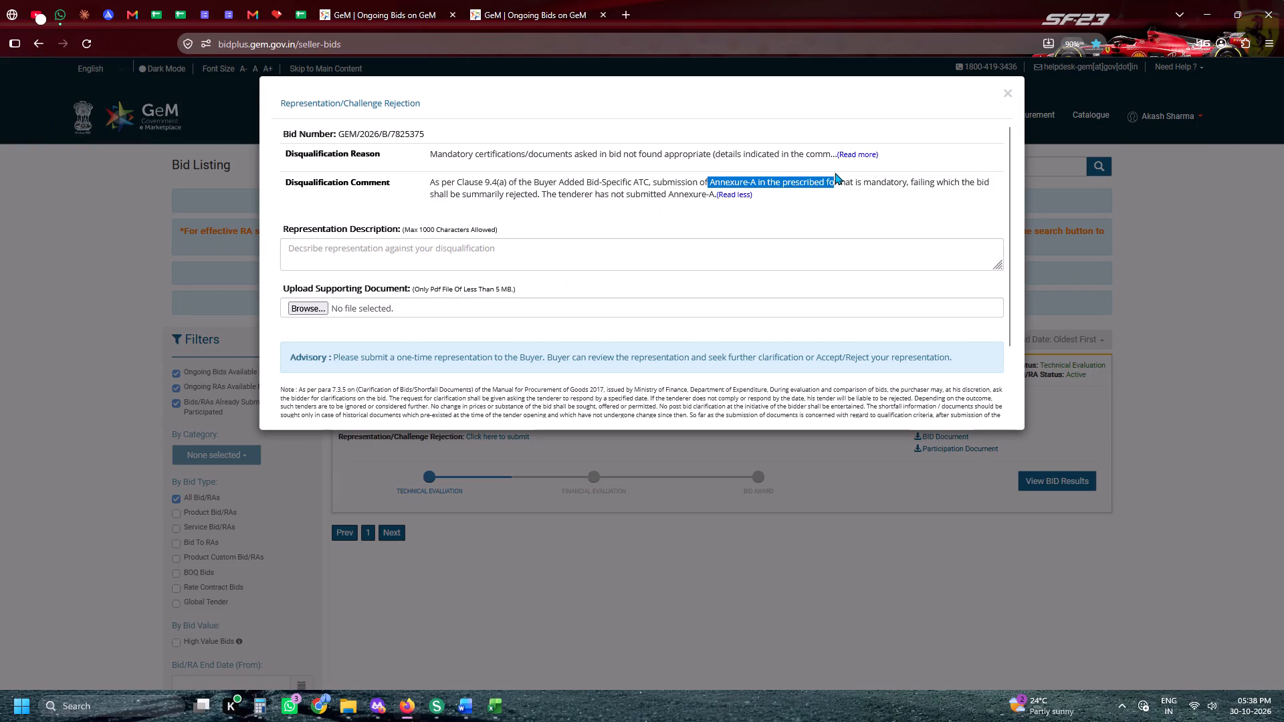
left_click_drag(835, 172, 906, 186)
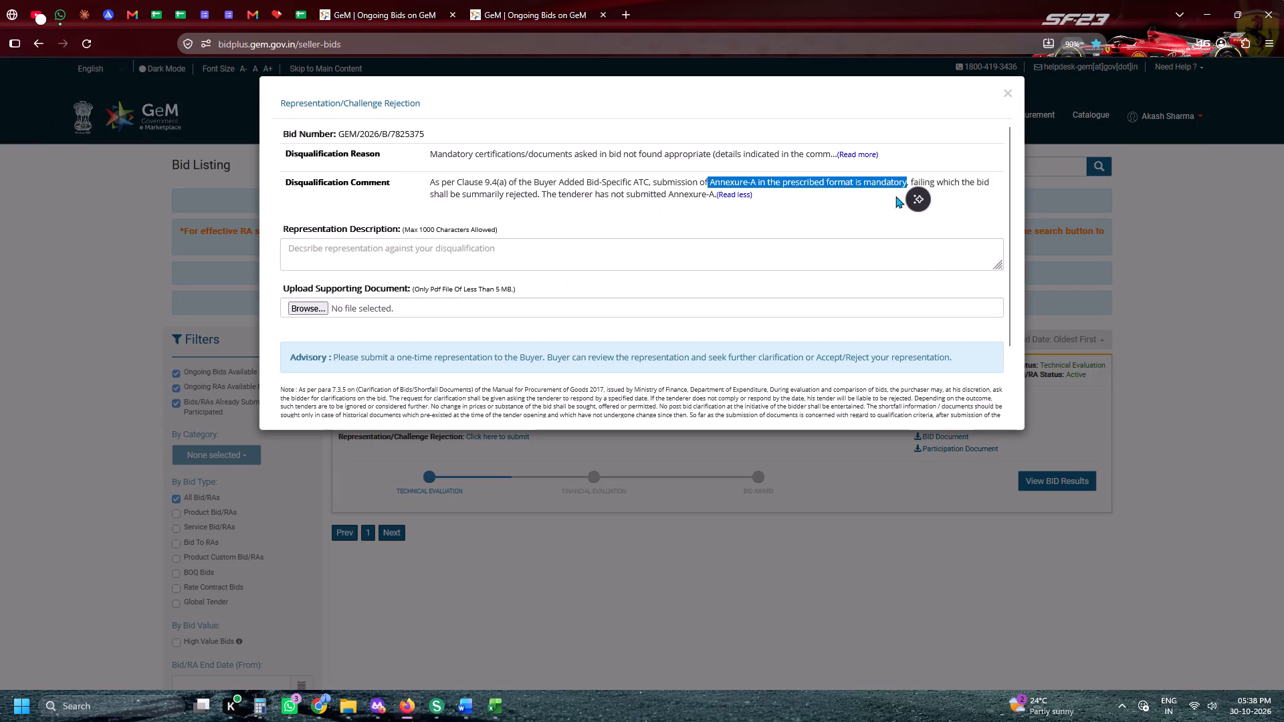
key("ctrl+c")
key("ctrl+c")
key("ctrl+c")
left_click(300, 0)
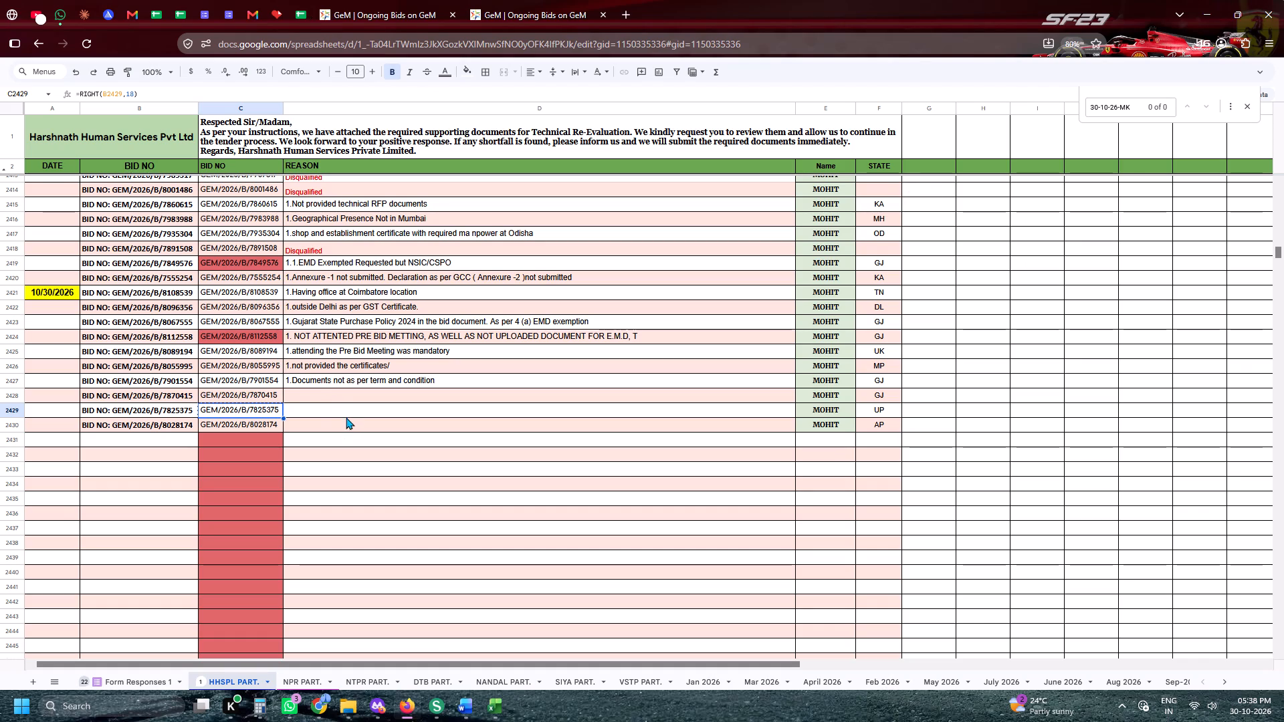
left_click(346, 415)
left_click(379, 31)
left_click(386, 0)
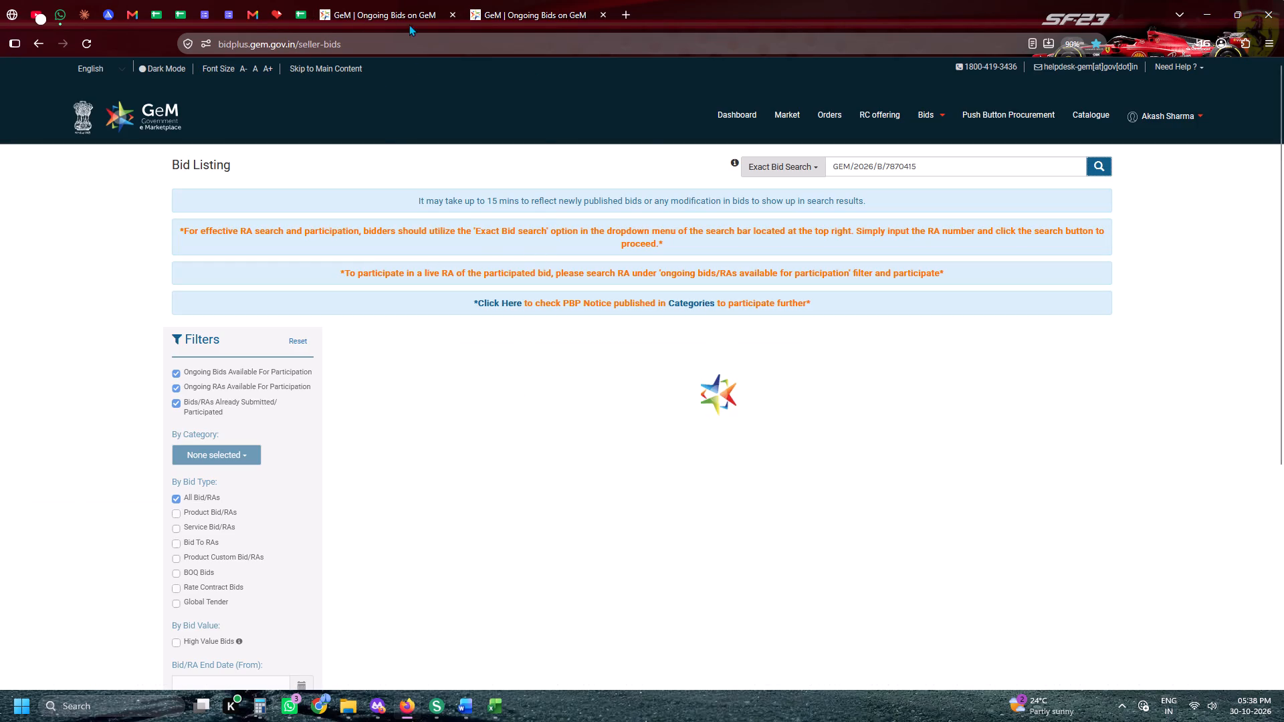
left_click(518, 0)
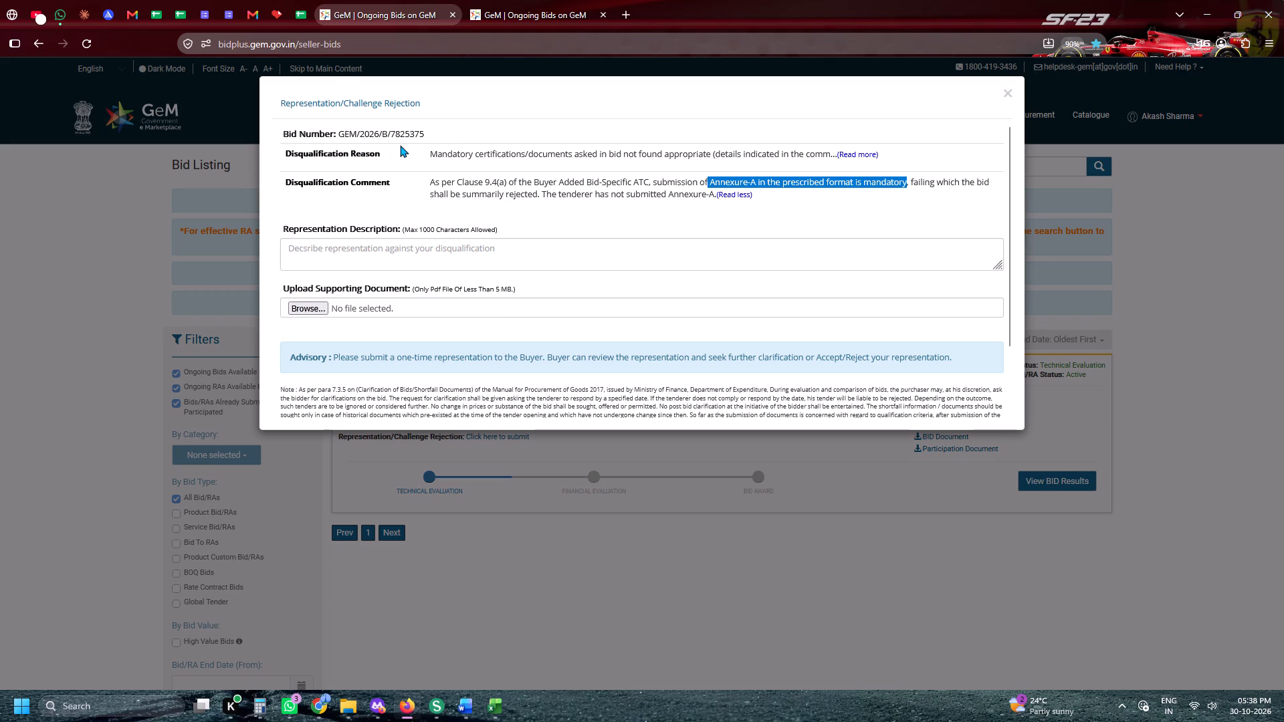
left_click(308, 3)
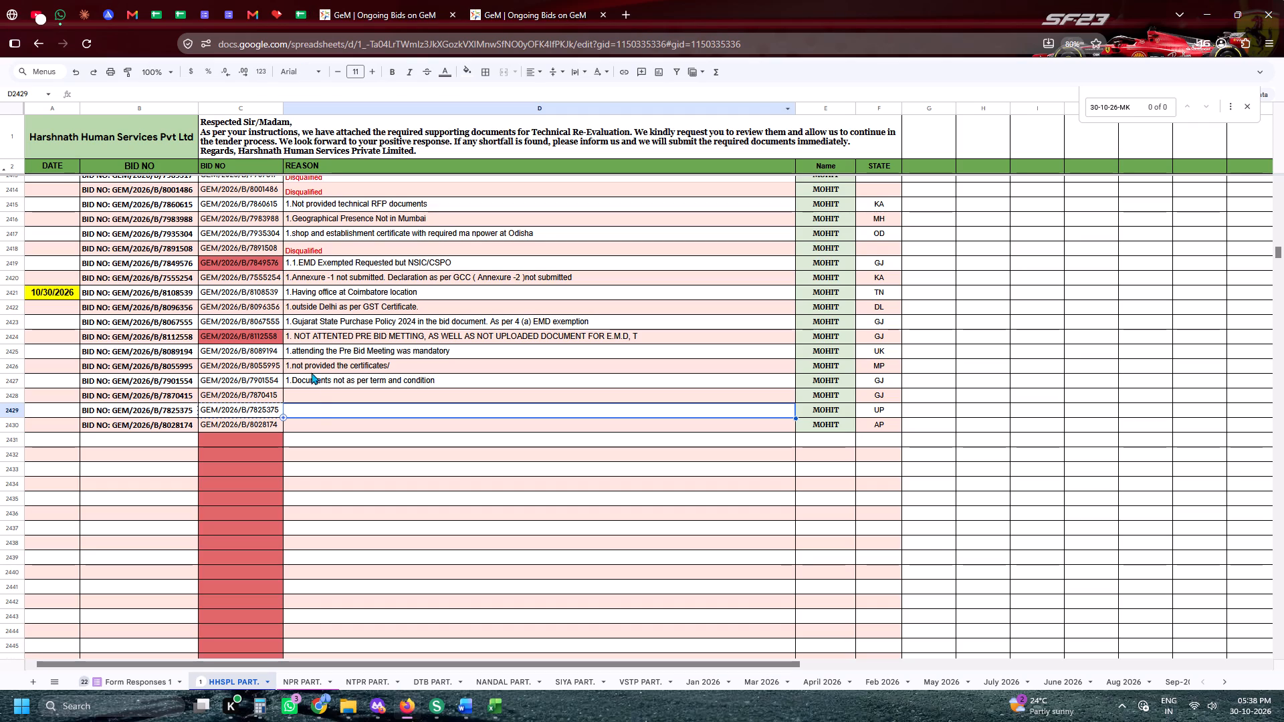
type("1.")
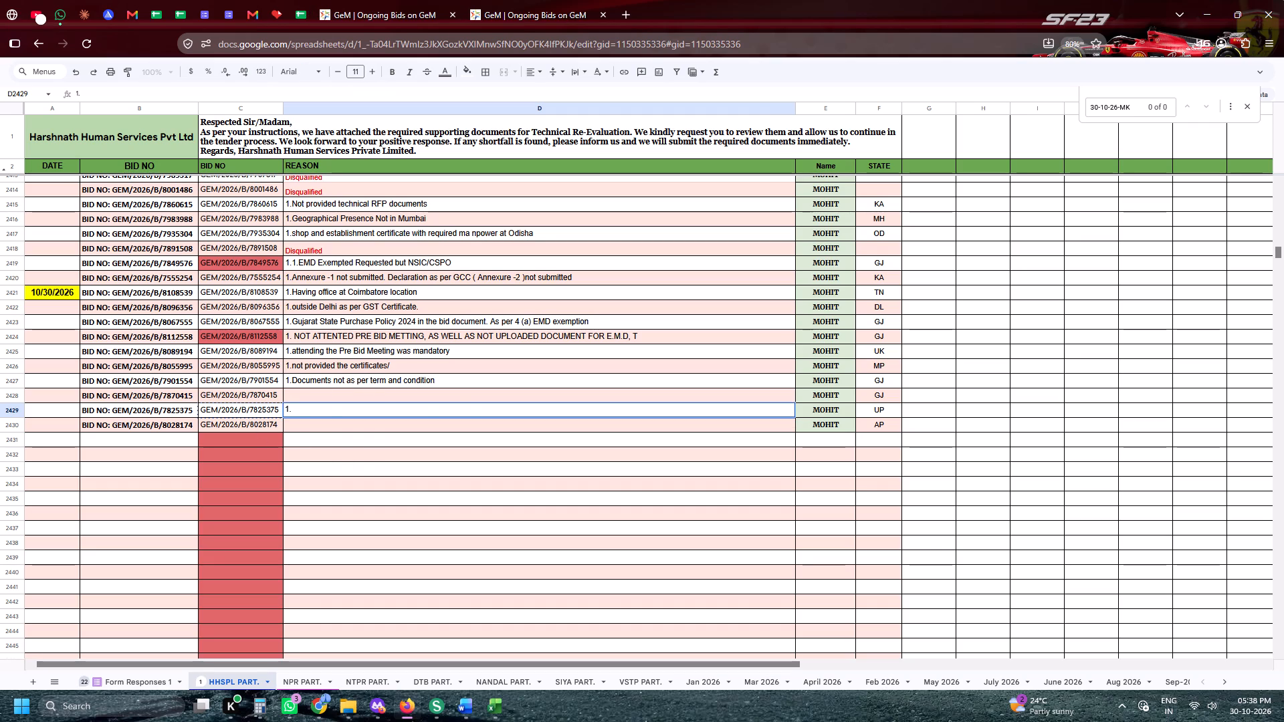
key("ctrl+v")
key("Tab")
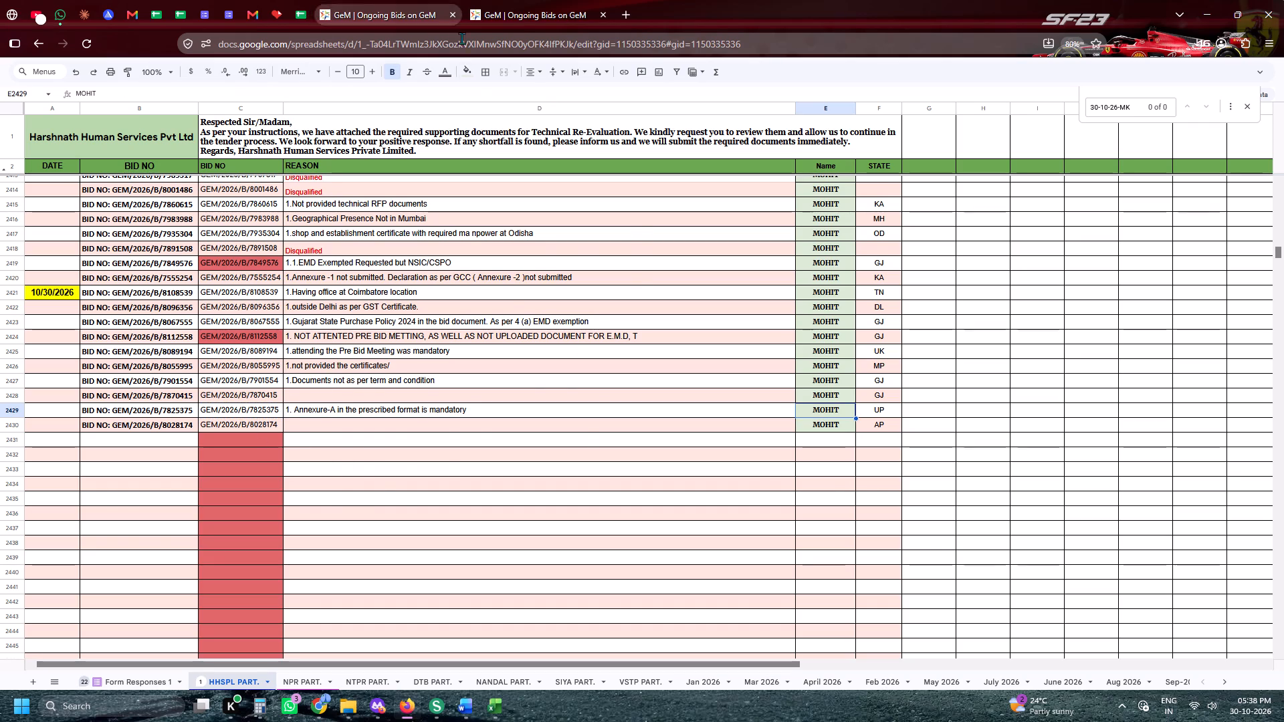
Close the representation form for GEM/2026/B/7825375 and download the bid's Participation Document.
scroll(596, 402, "up", 8)
left_click(495, 0)
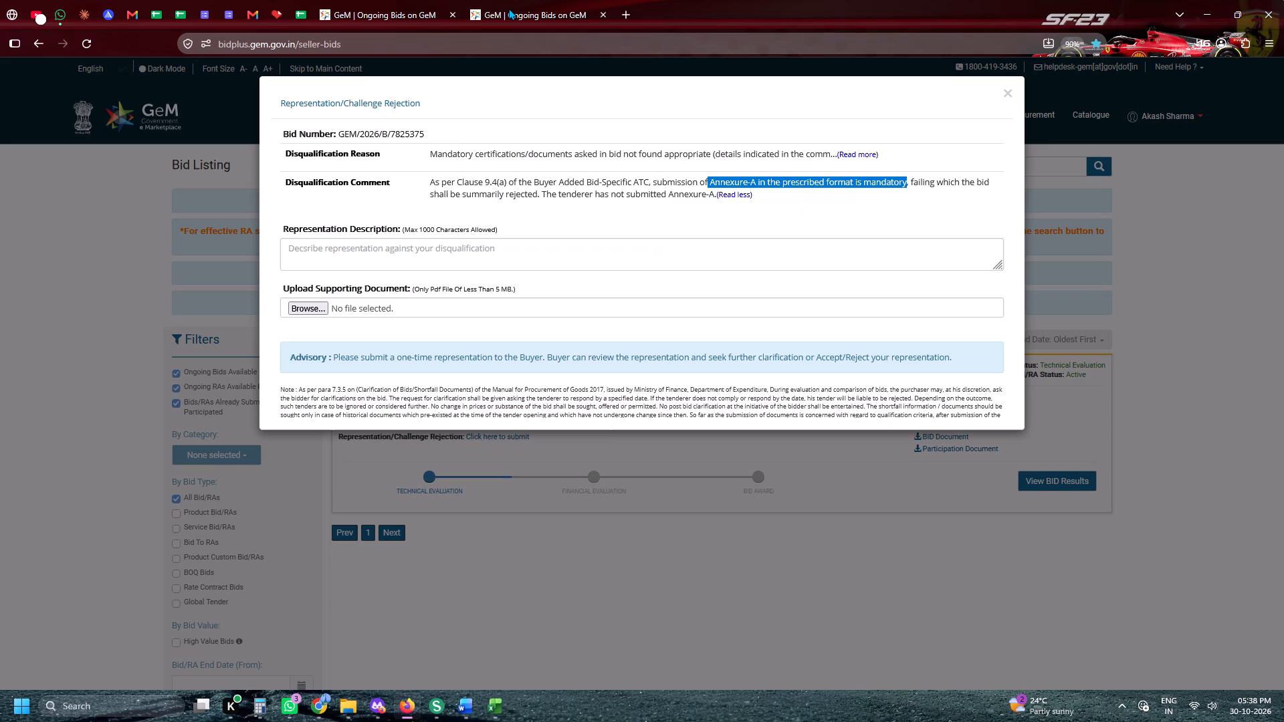
left_click(926, 488)
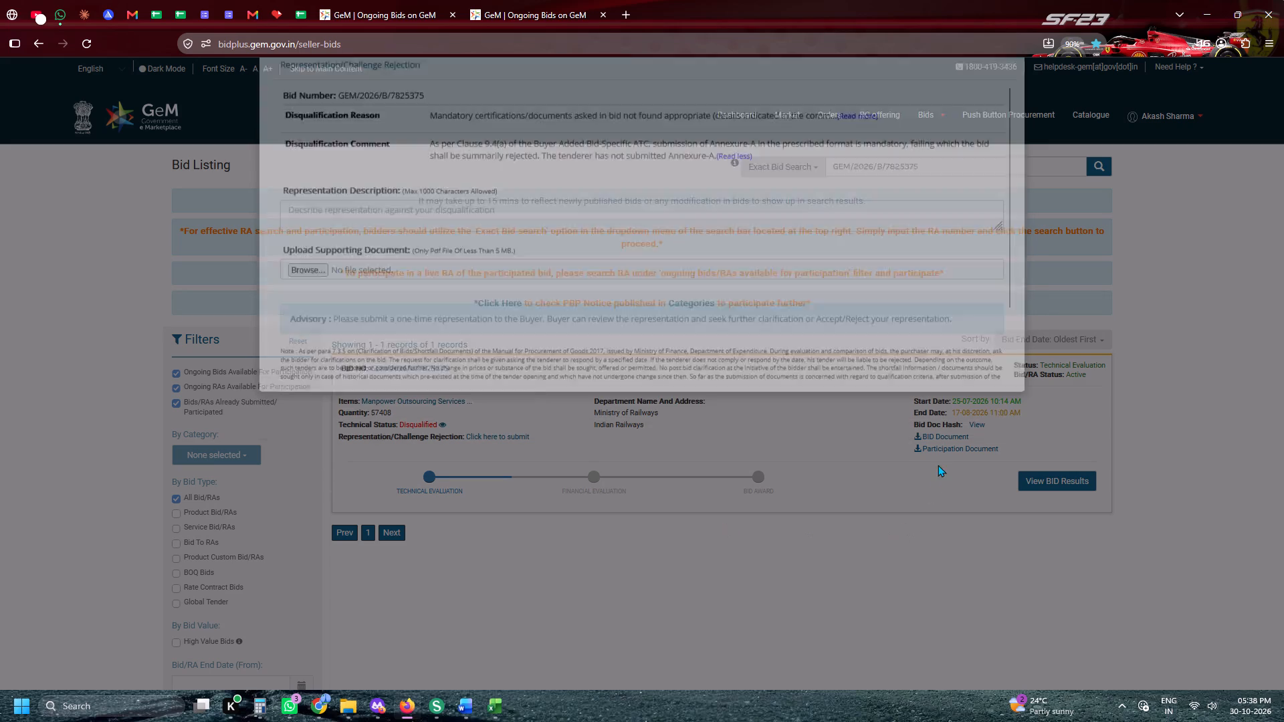
left_click(940, 453)
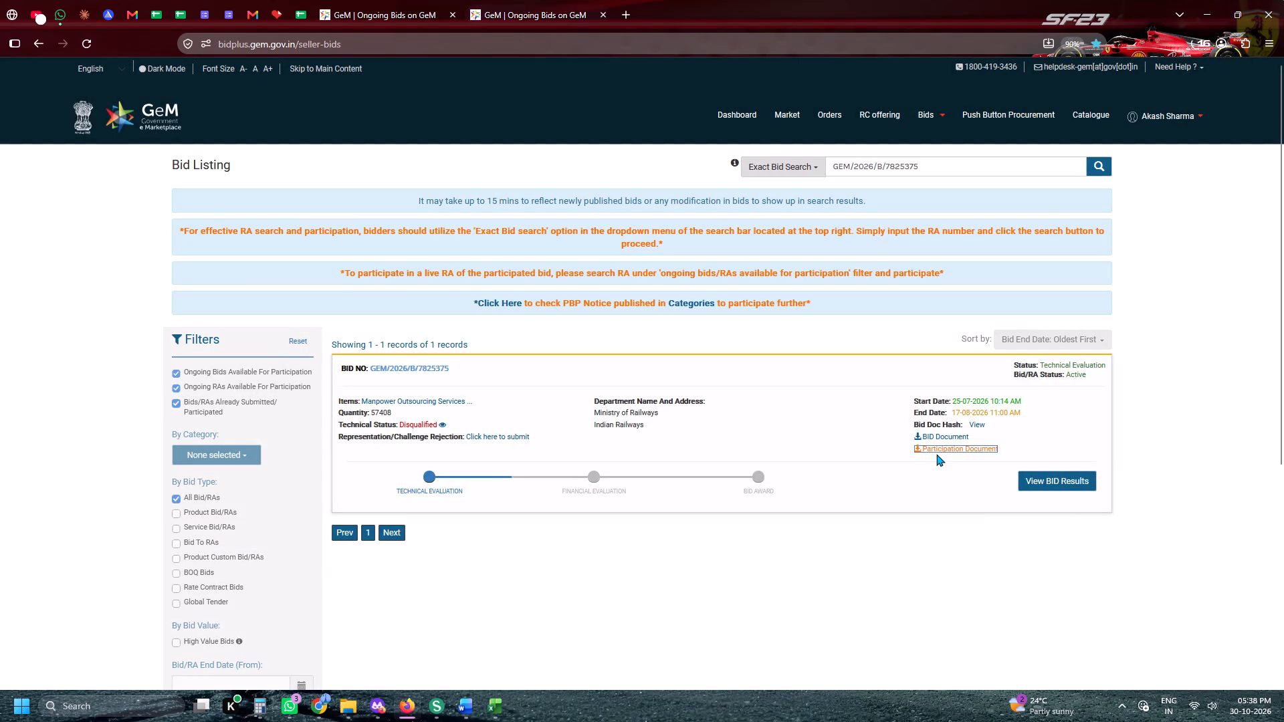
left_click(564, 464)
scroll(849, 571, "down", 14)
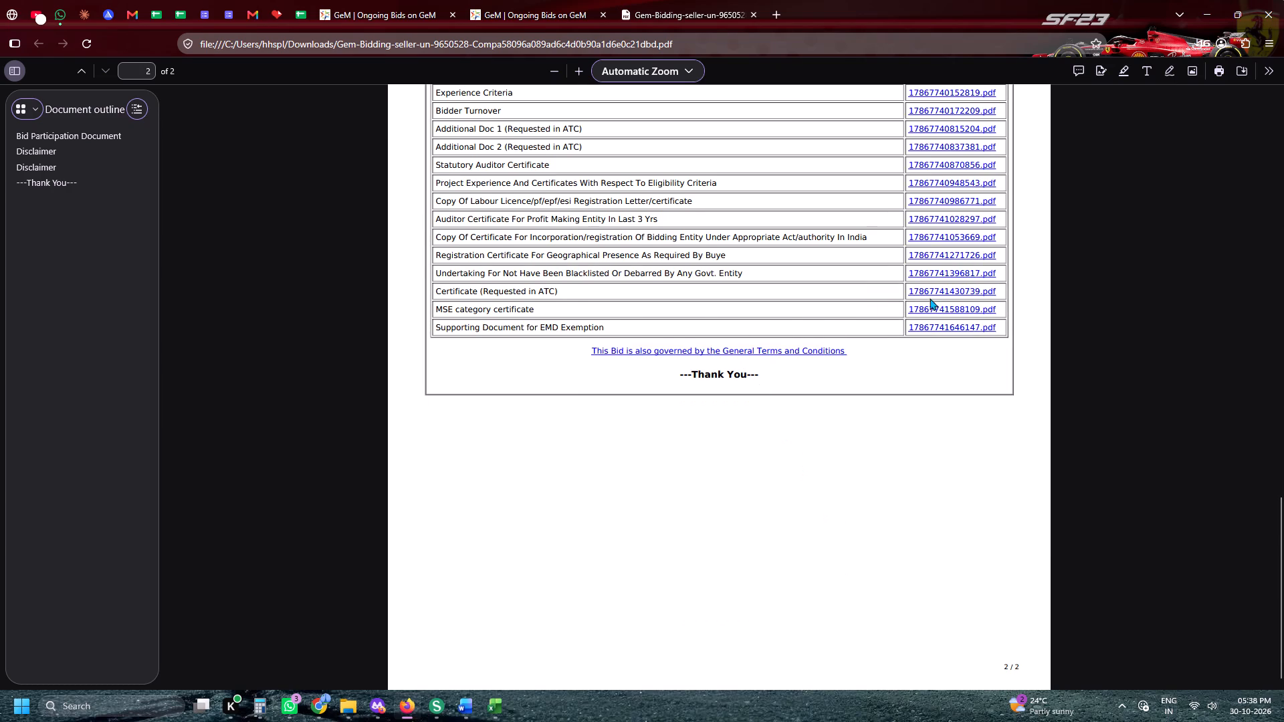
left_click(940, 296)
left_click(946, 293)
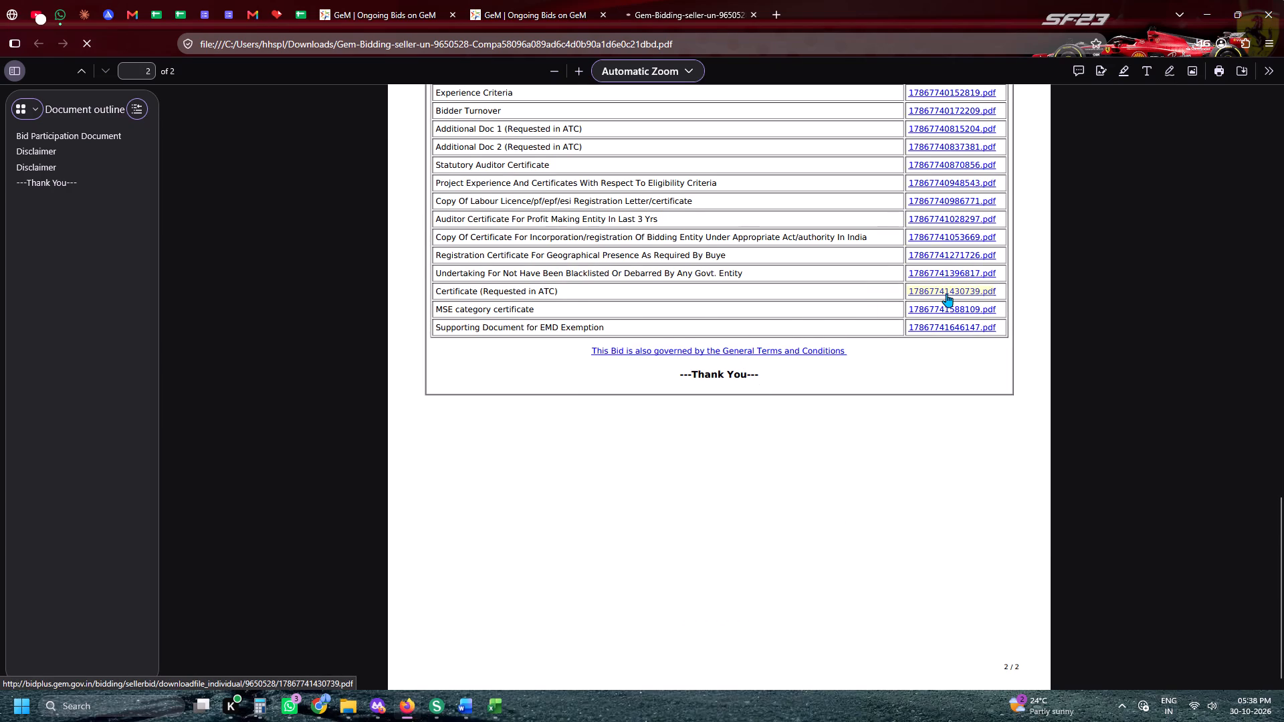
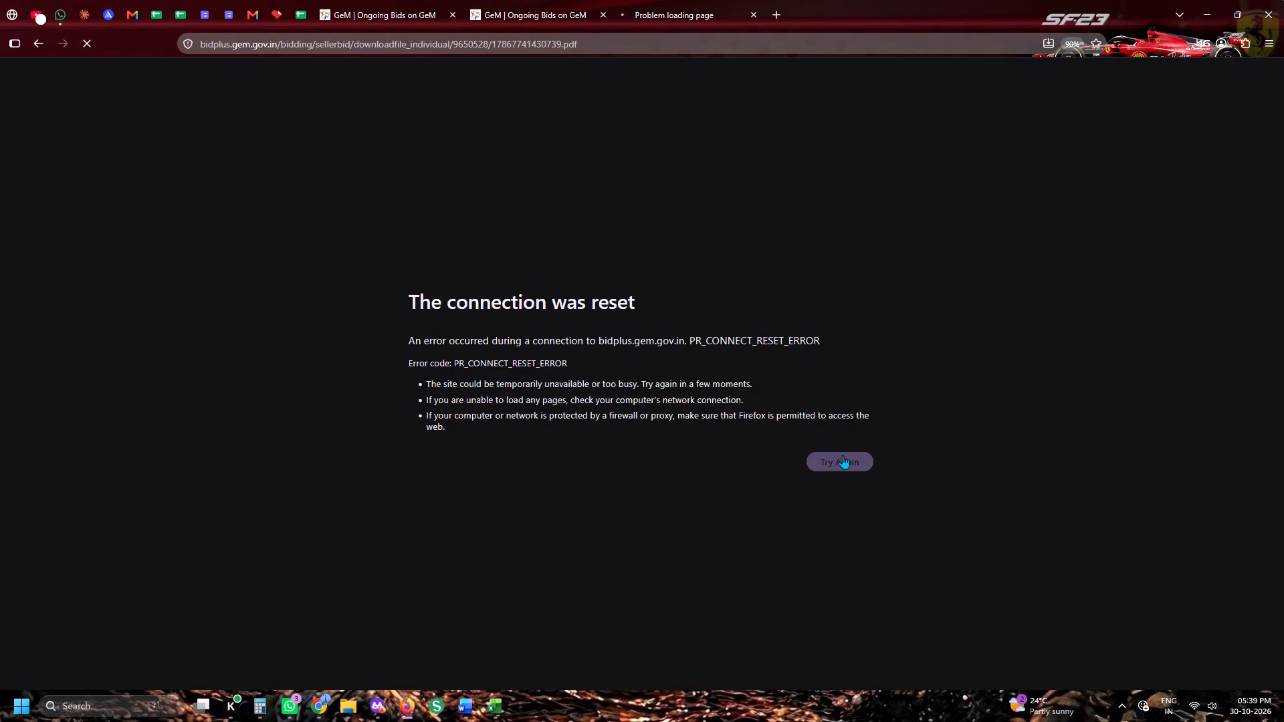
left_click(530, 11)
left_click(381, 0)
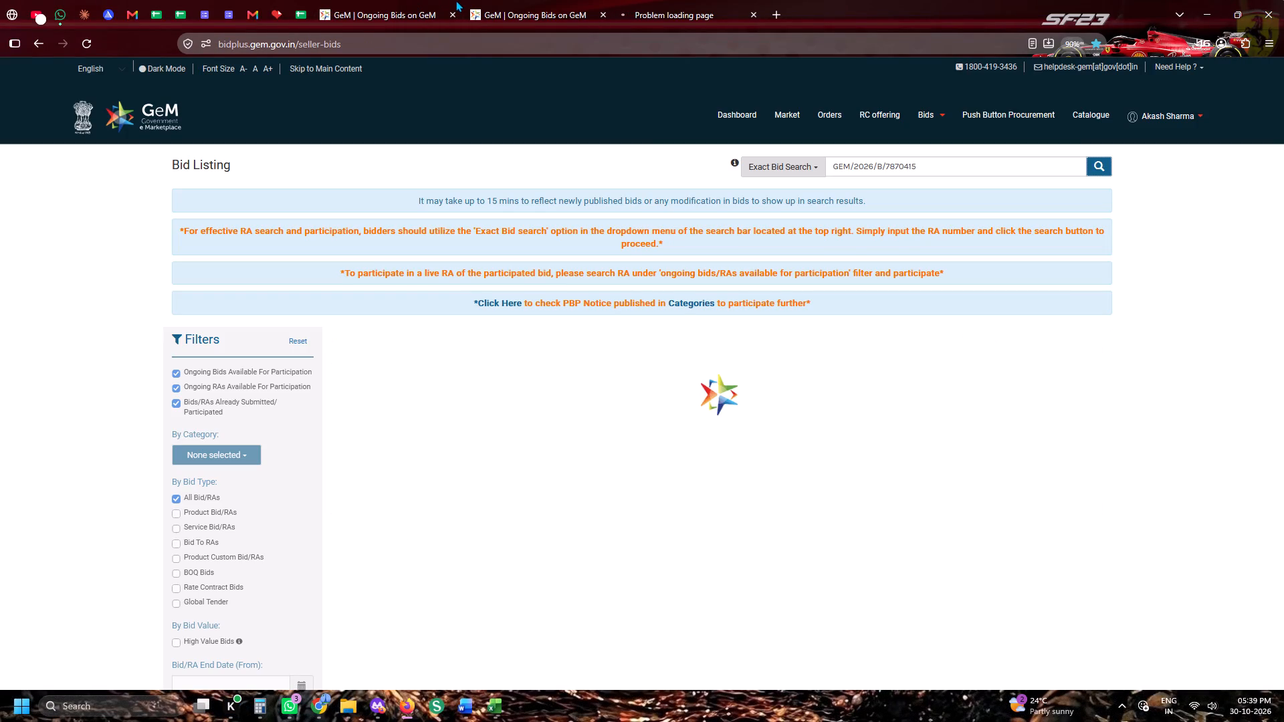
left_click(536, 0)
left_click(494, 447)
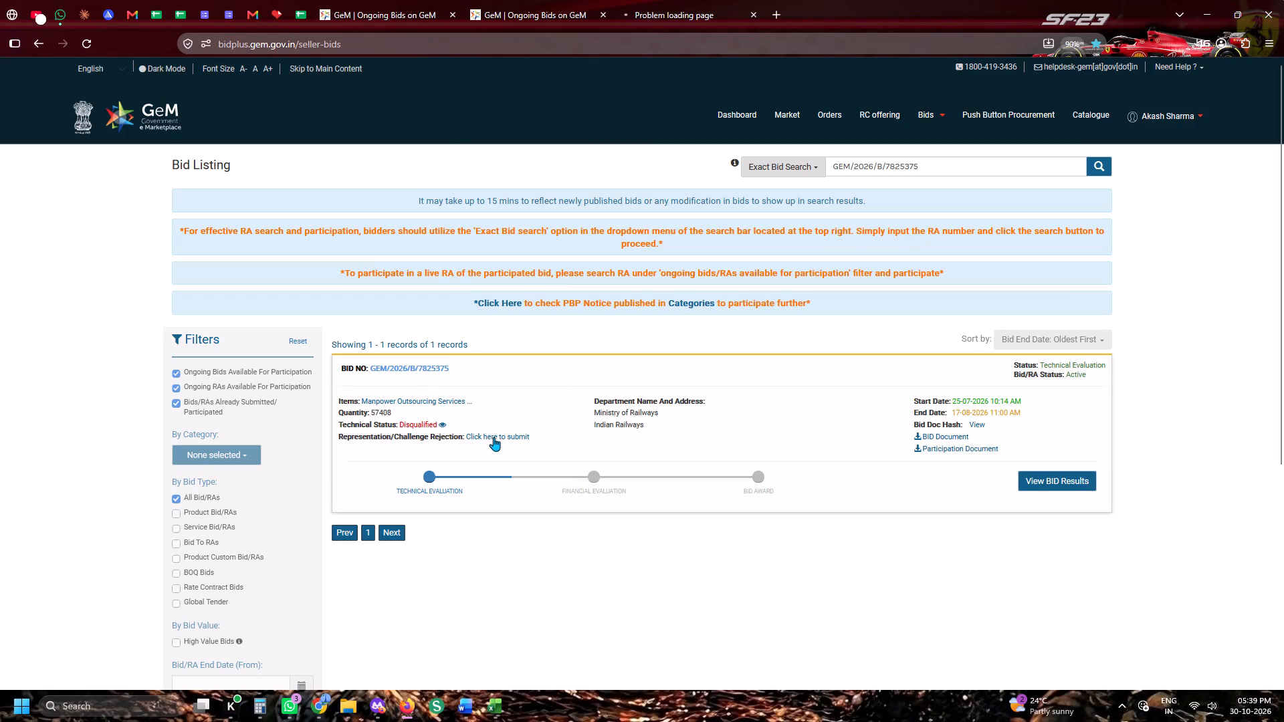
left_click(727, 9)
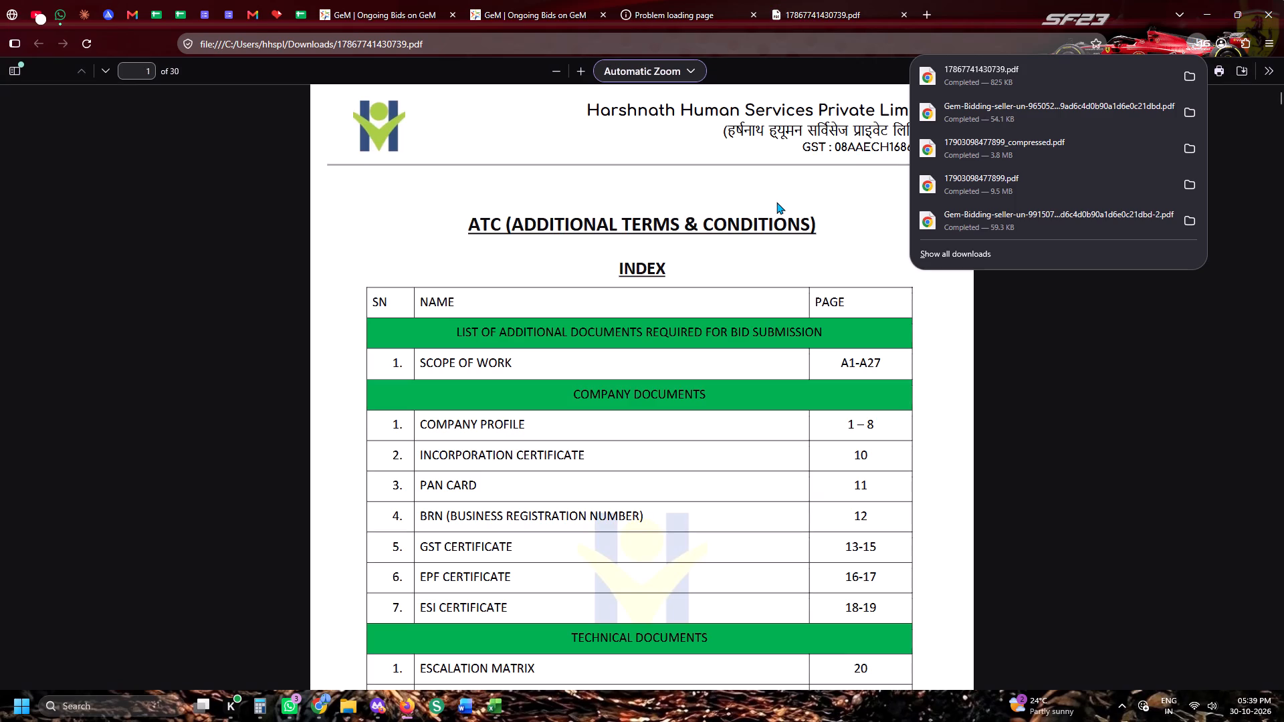
Read through the submitted ATC certificate PDF, from its index through the early Scope of Work and Special Terms & Conditions pages.
double_click(853, 407)
key("space")
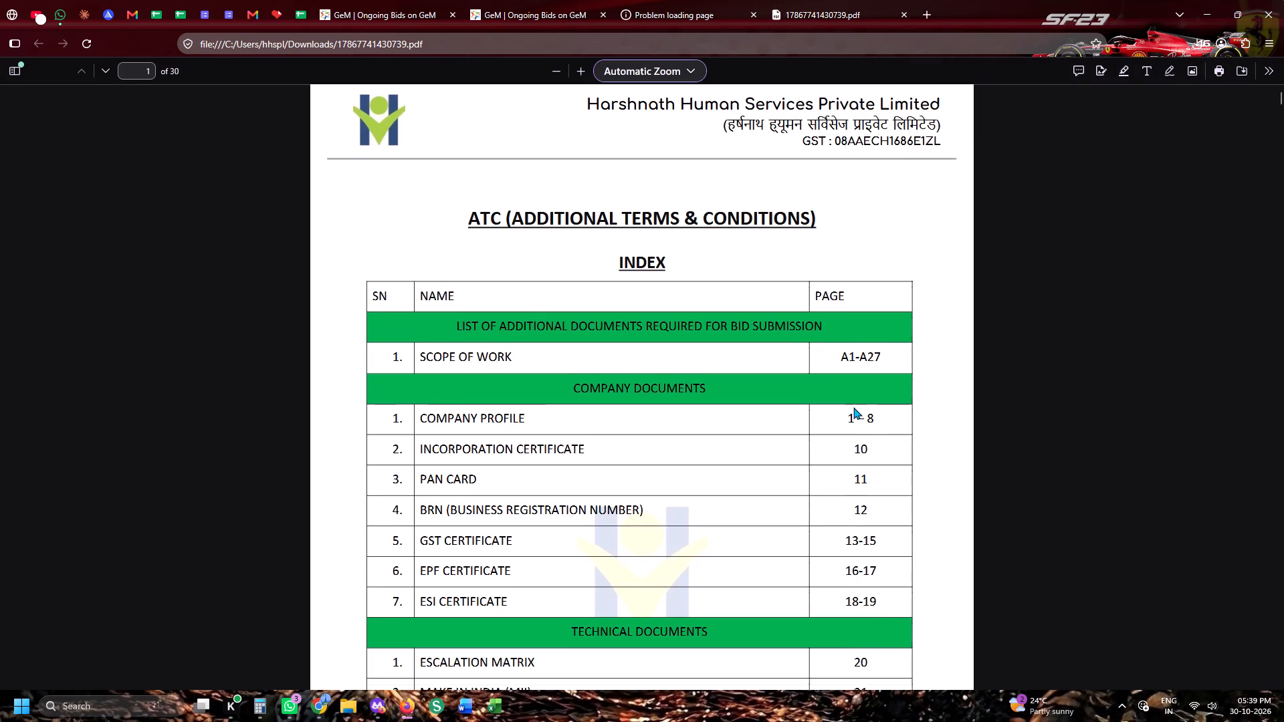
key("space")
key("space")
key("space")
key("space")
key("space")
key("space")
key("space")
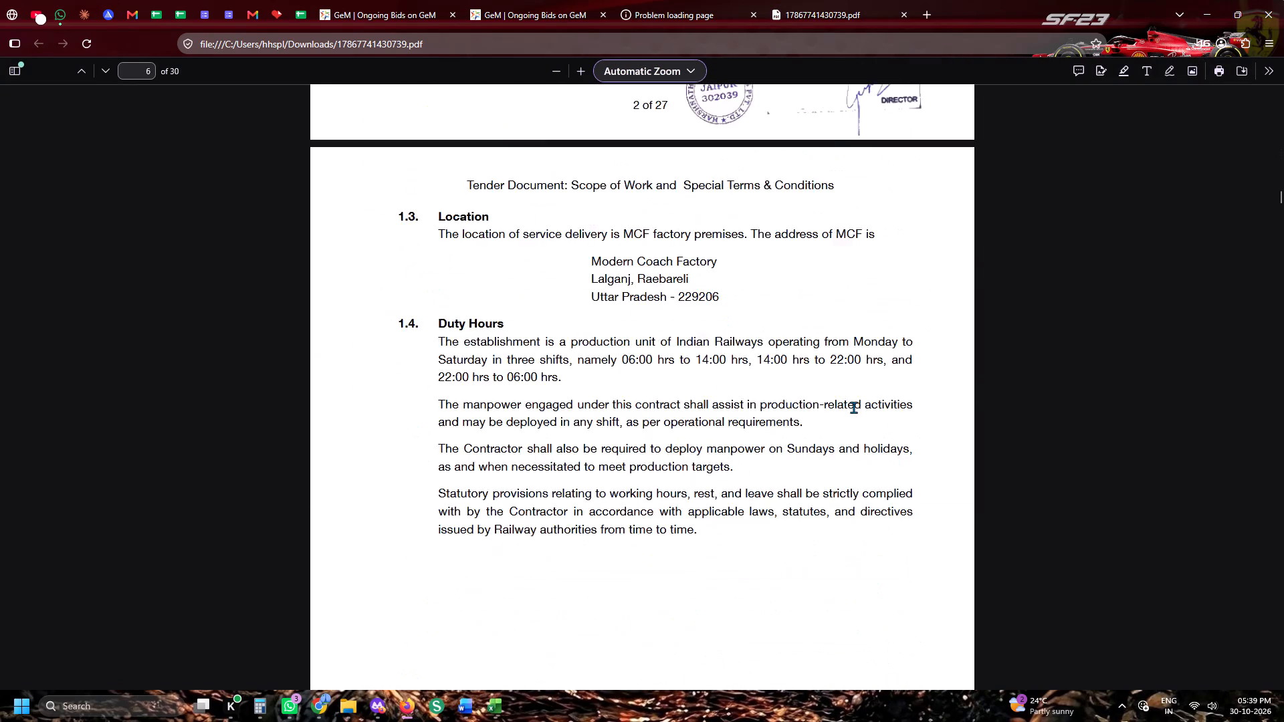
key("space")
key("space")
key("space")
key("space")
key("space")
key("space")
key("space")
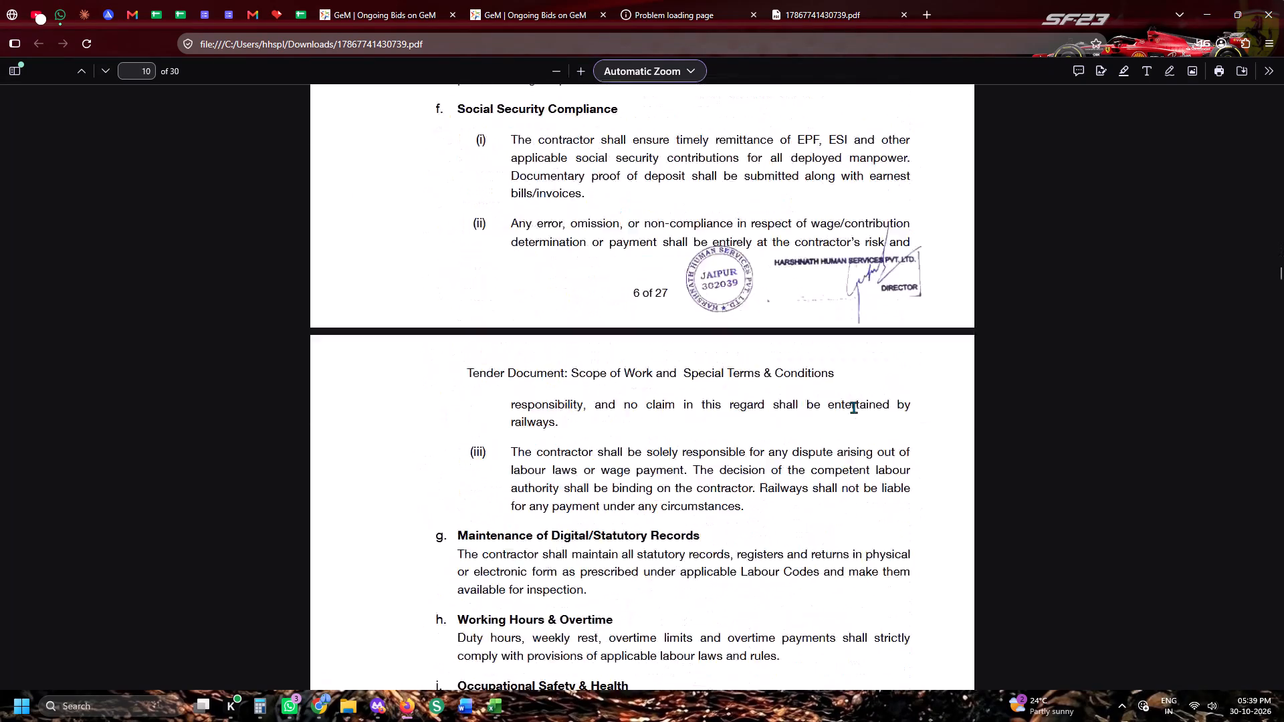
key("space")
key("space")
scroll(853, 407, "up", 2)
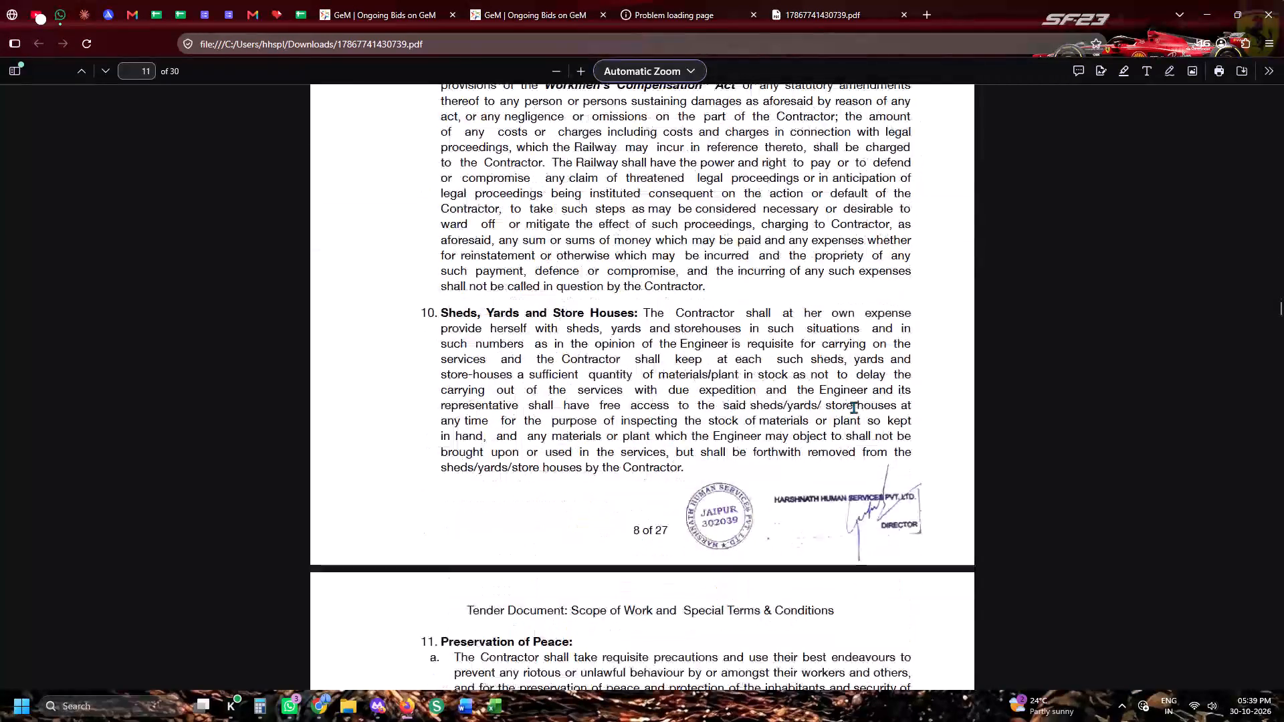
scroll(853, 407, "up", 7)
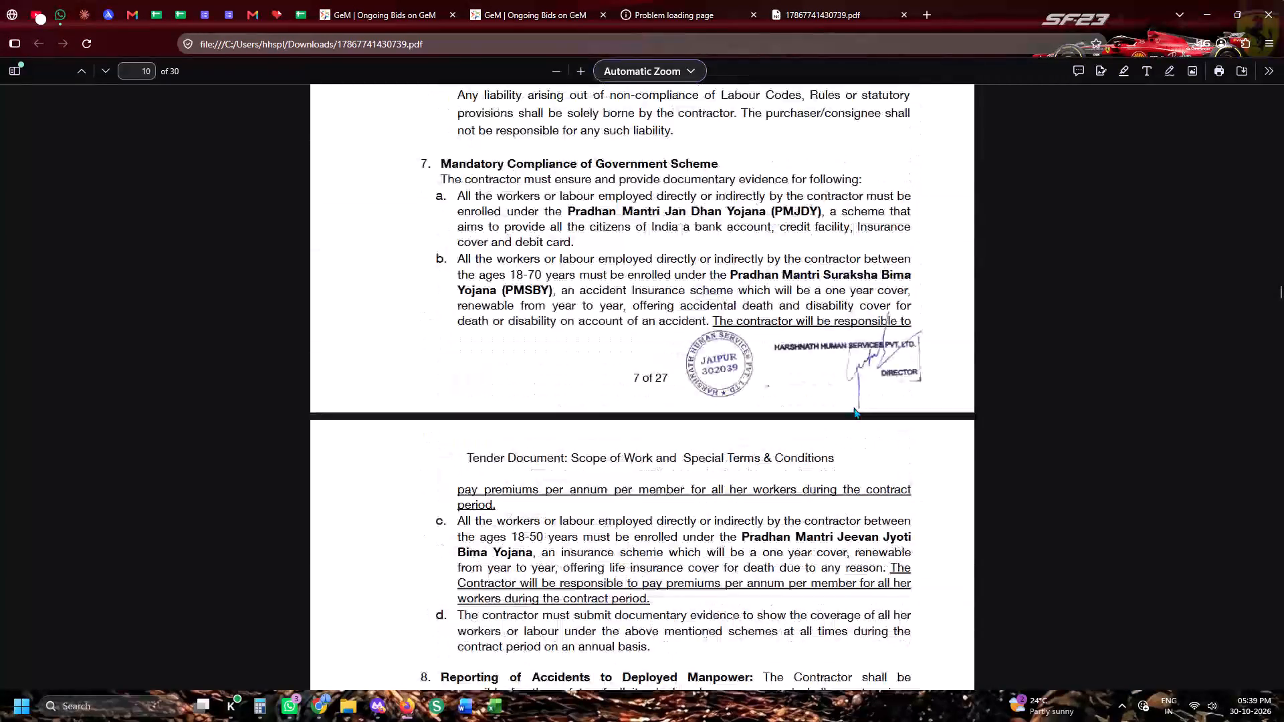
Search the PDF for "SEX", then clear the search term.
key("ctrl+f")
type("SEX")
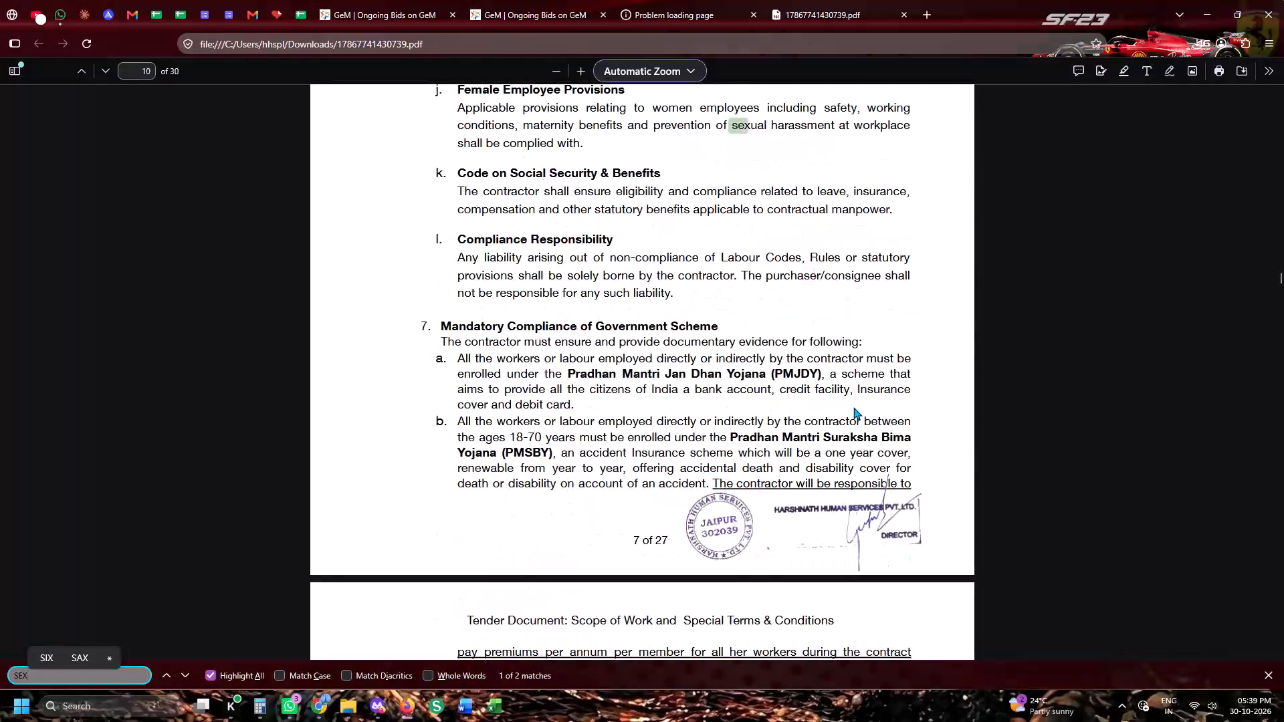
key("y")
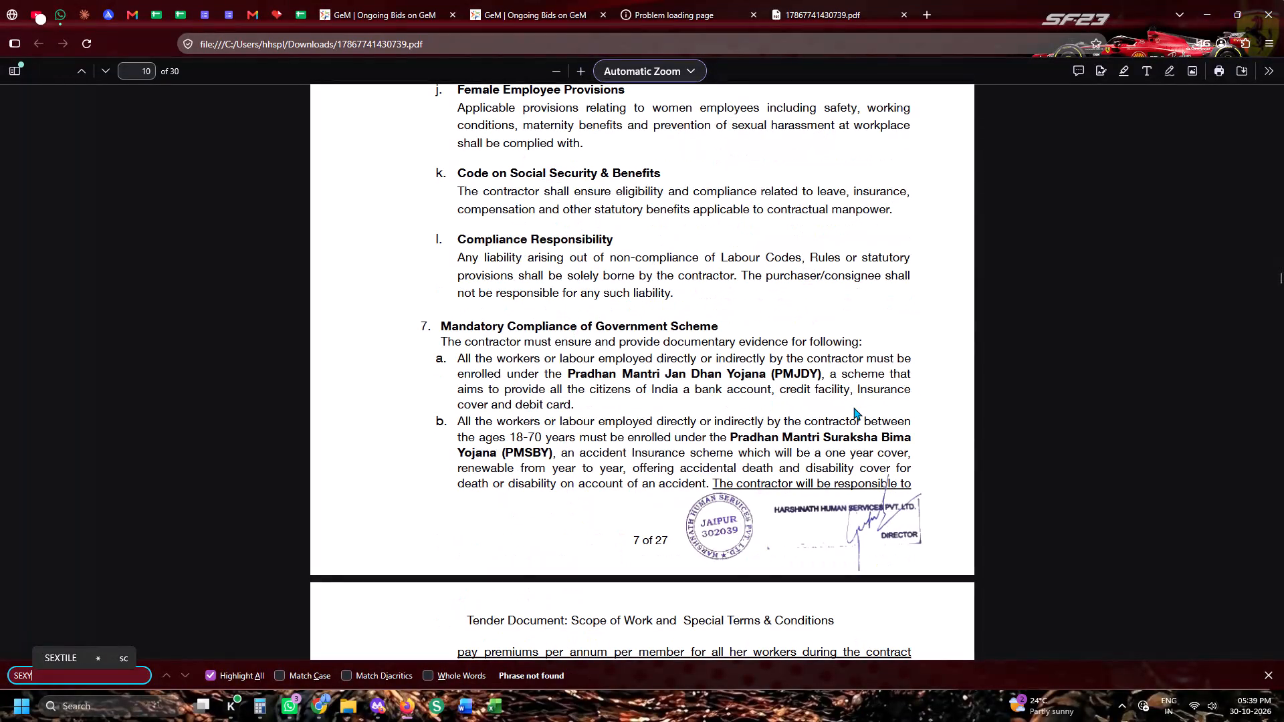
key("BackSpace")
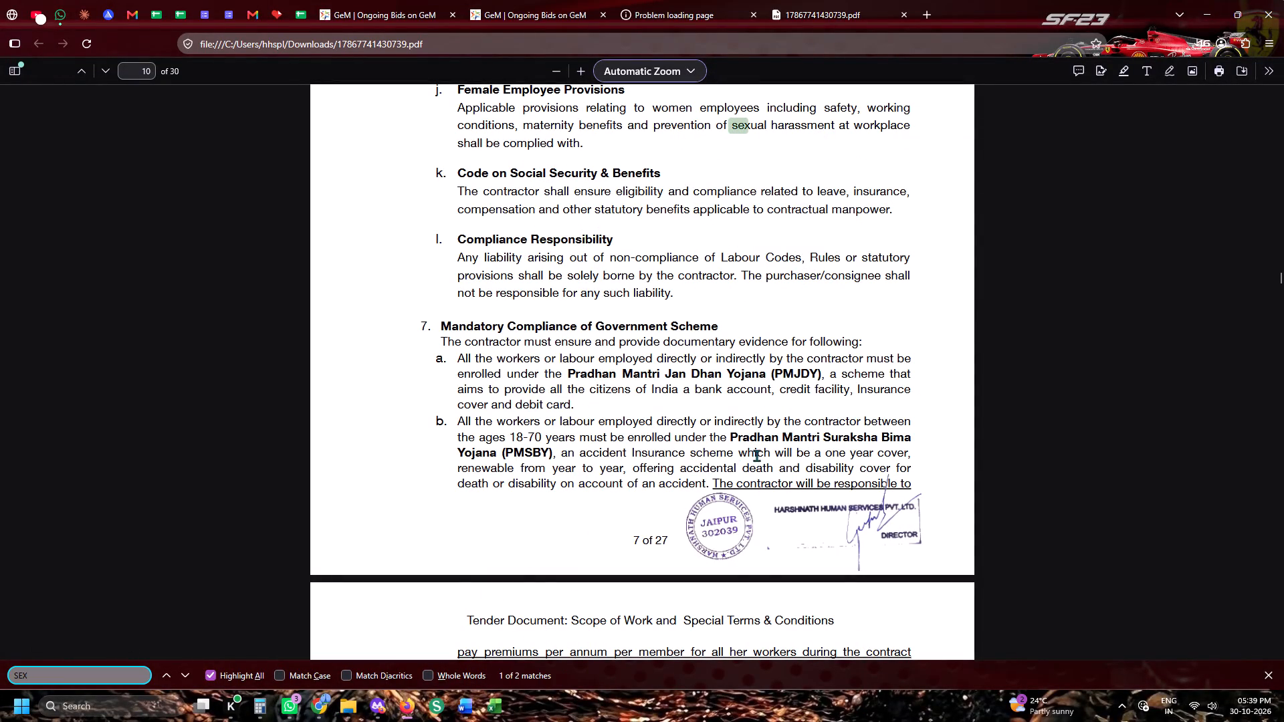
key("BackSpace")
key("BackSpace")
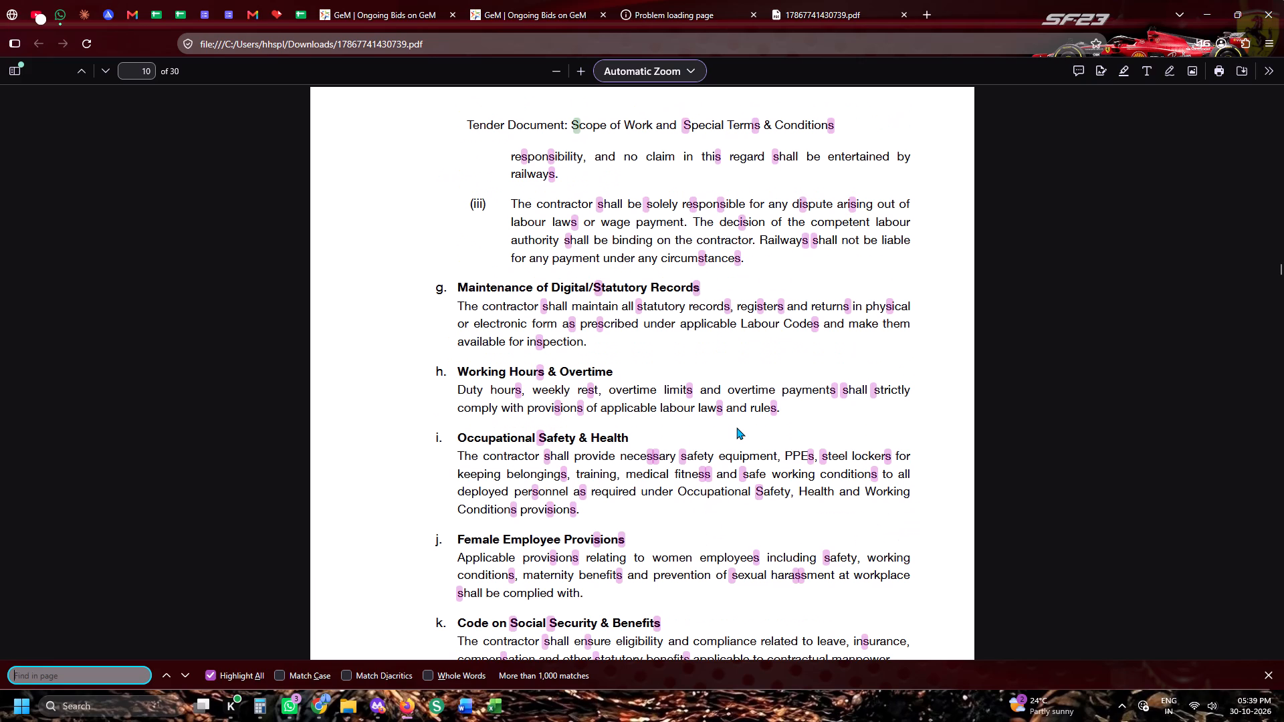
Examine the remaining Scope of Work and Special Terms & Conditions pages up to the Annexure-1 guarantee bond format.
scroll(710, 428, "up", 3)
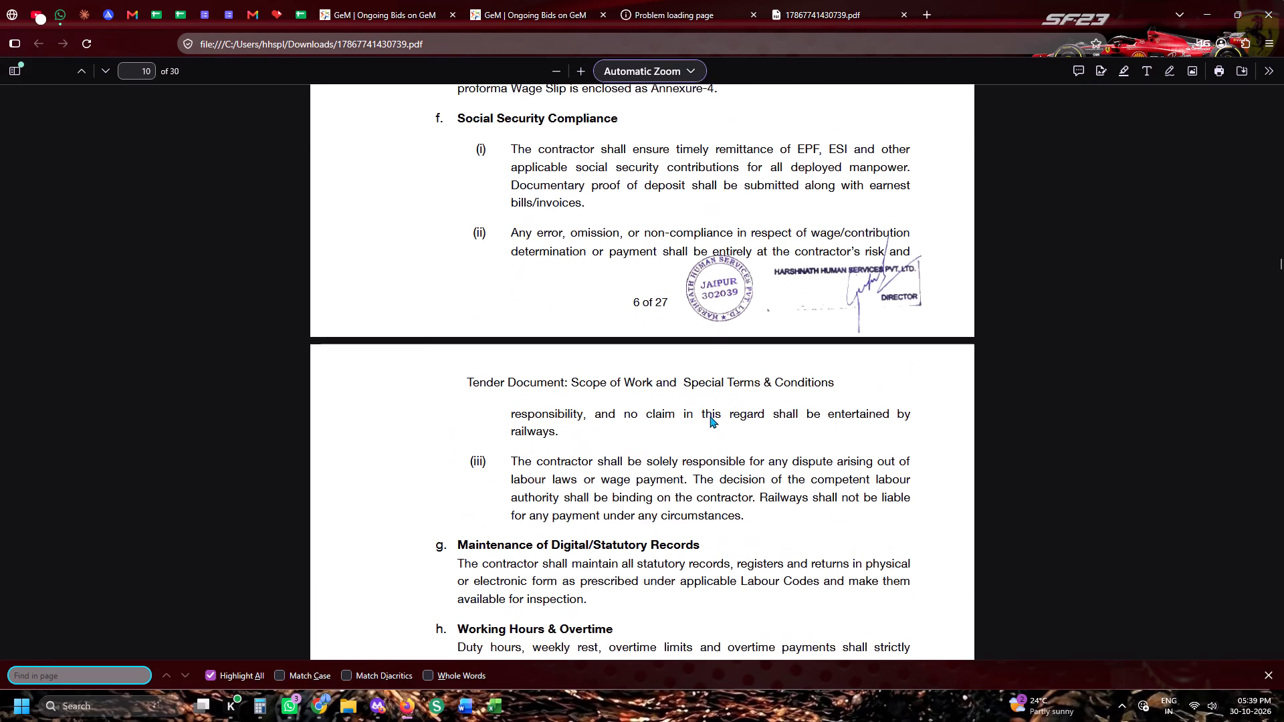
scroll(710, 411, "down", 14)
scroll(710, 411, "down", 16)
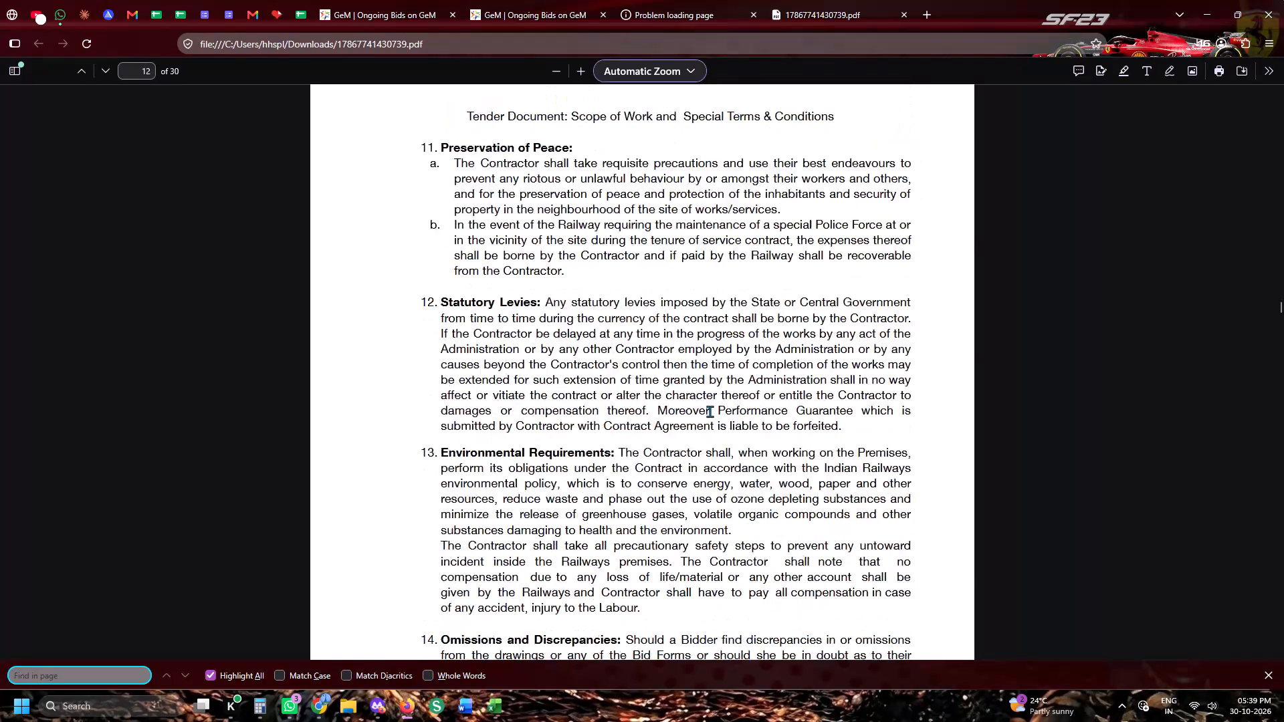
scroll(710, 411, "down", 20)
scroll(710, 411, "down", 8)
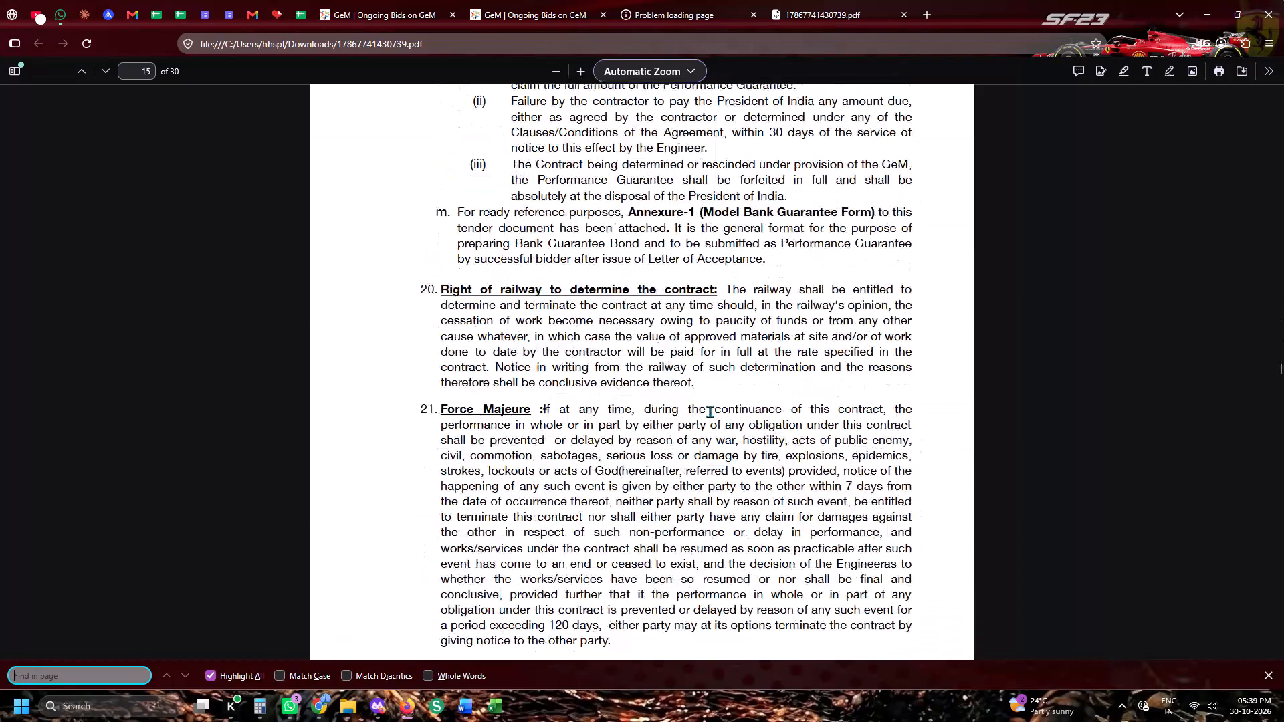
scroll(710, 411, "down", 14)
scroll(710, 411, "down", 15)
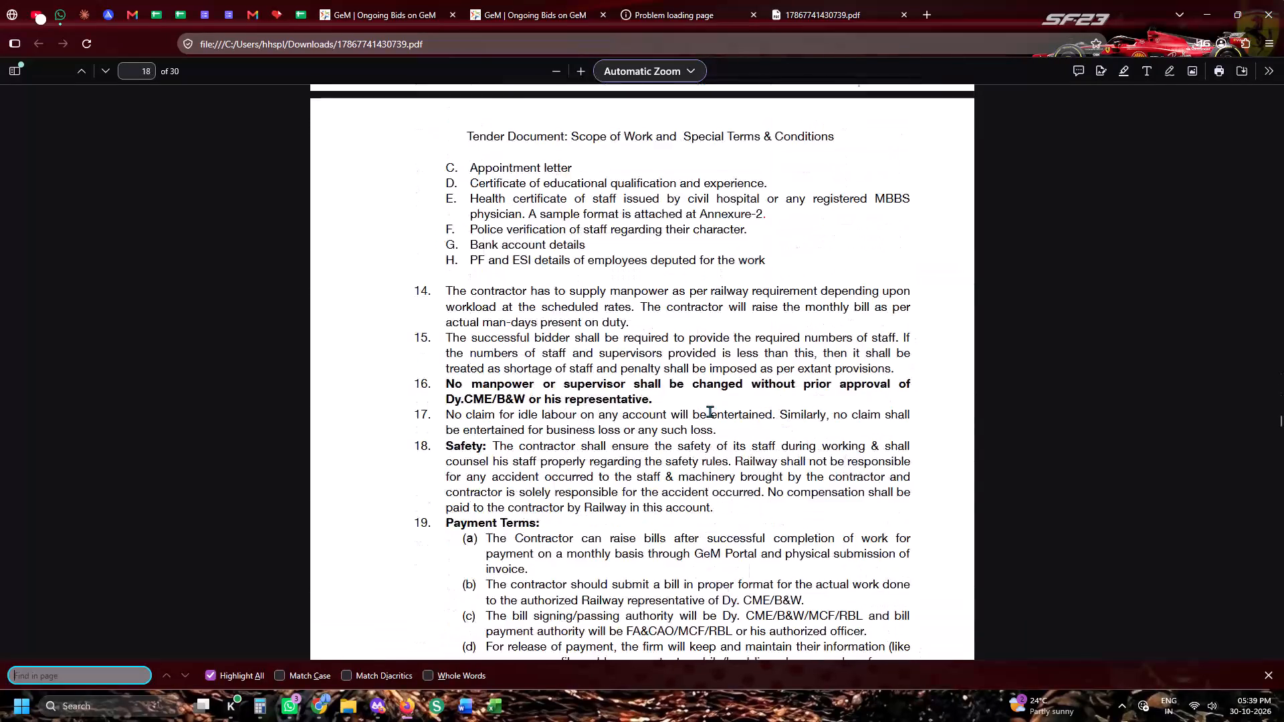
scroll(710, 411, "down", 16)
scroll(710, 411, "down", 10)
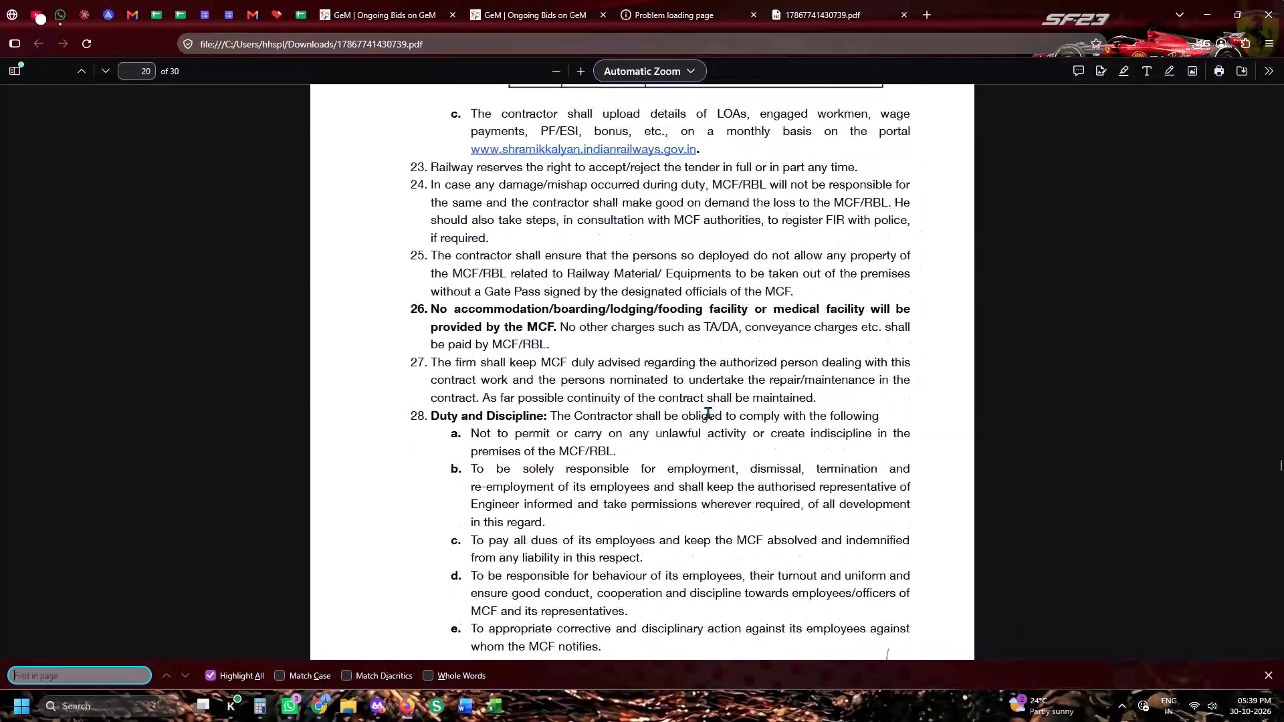
scroll(708, 412, "down", 20)
scroll(694, 436, "up", 4)
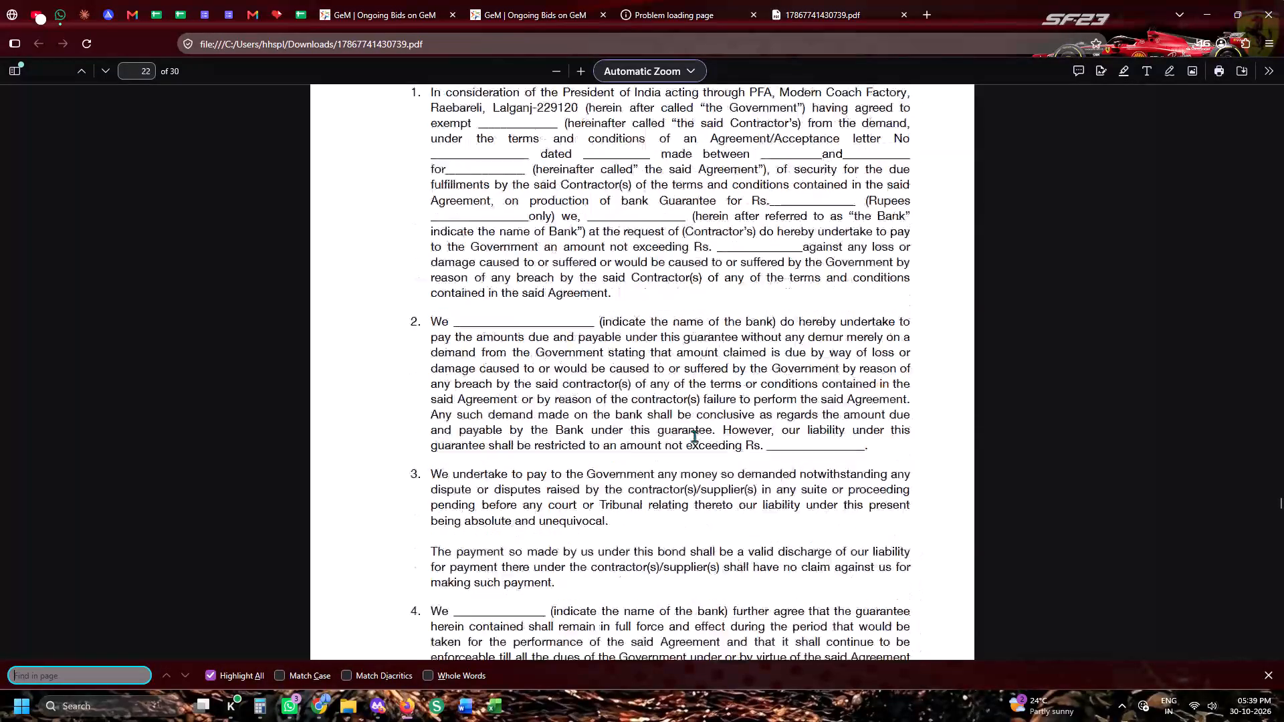
scroll(694, 436, "up", 2)
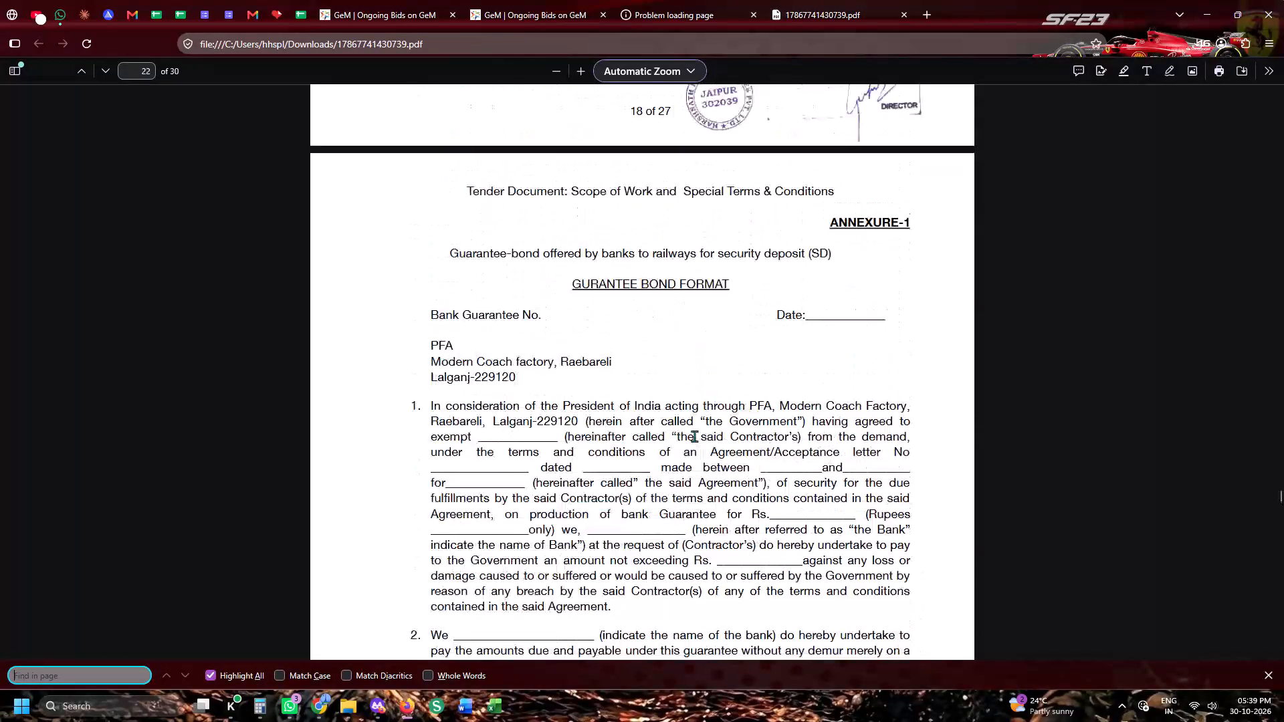
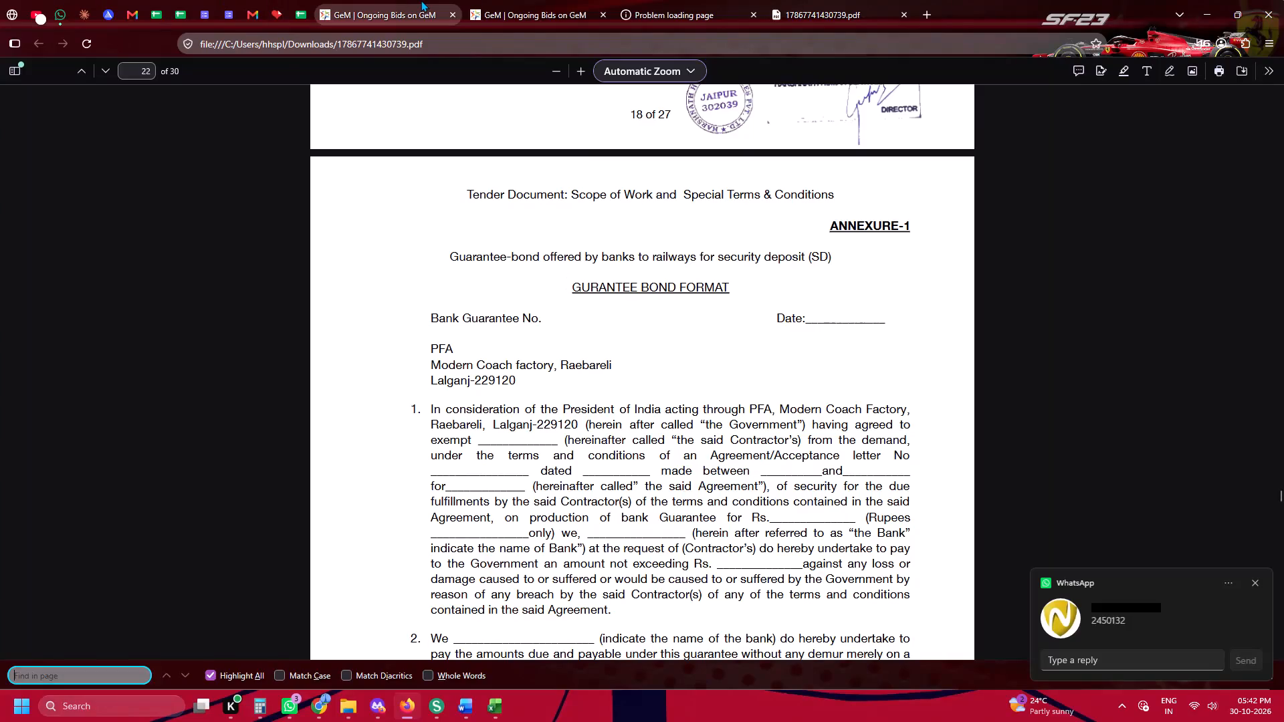
Open the representation form for bid GEM/2026/B/7825375 and attach the all-terms-conditions-acceptance file from the Undertakings folder as supporting document.
left_click(421, 0)
left_click(466, 0)
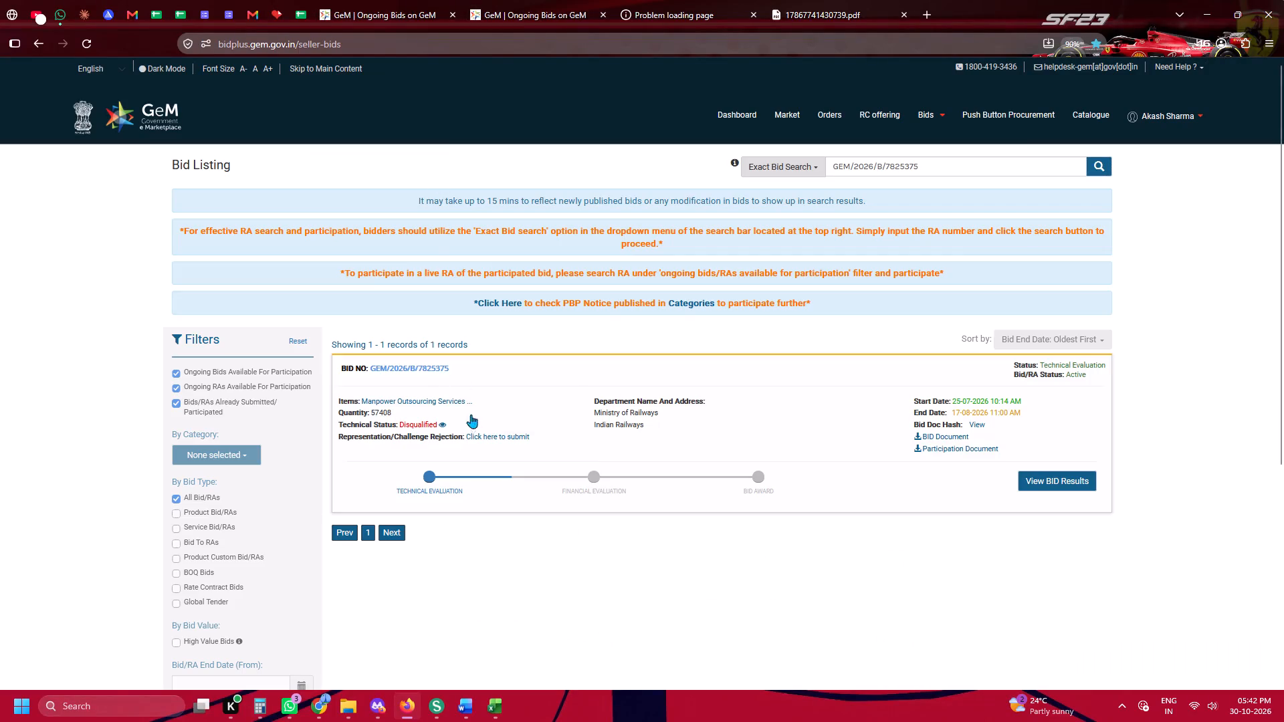
left_click(482, 433)
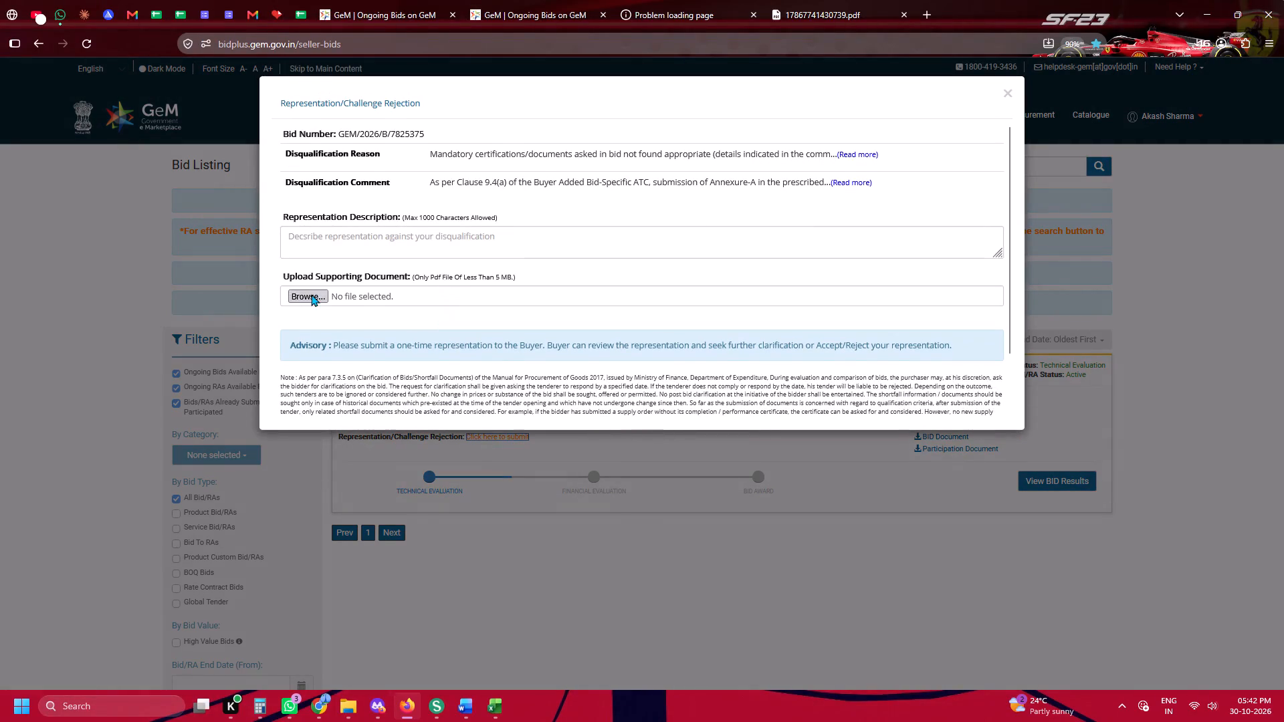
left_click(294, 297)
scroll(924, 335, "up", 6)
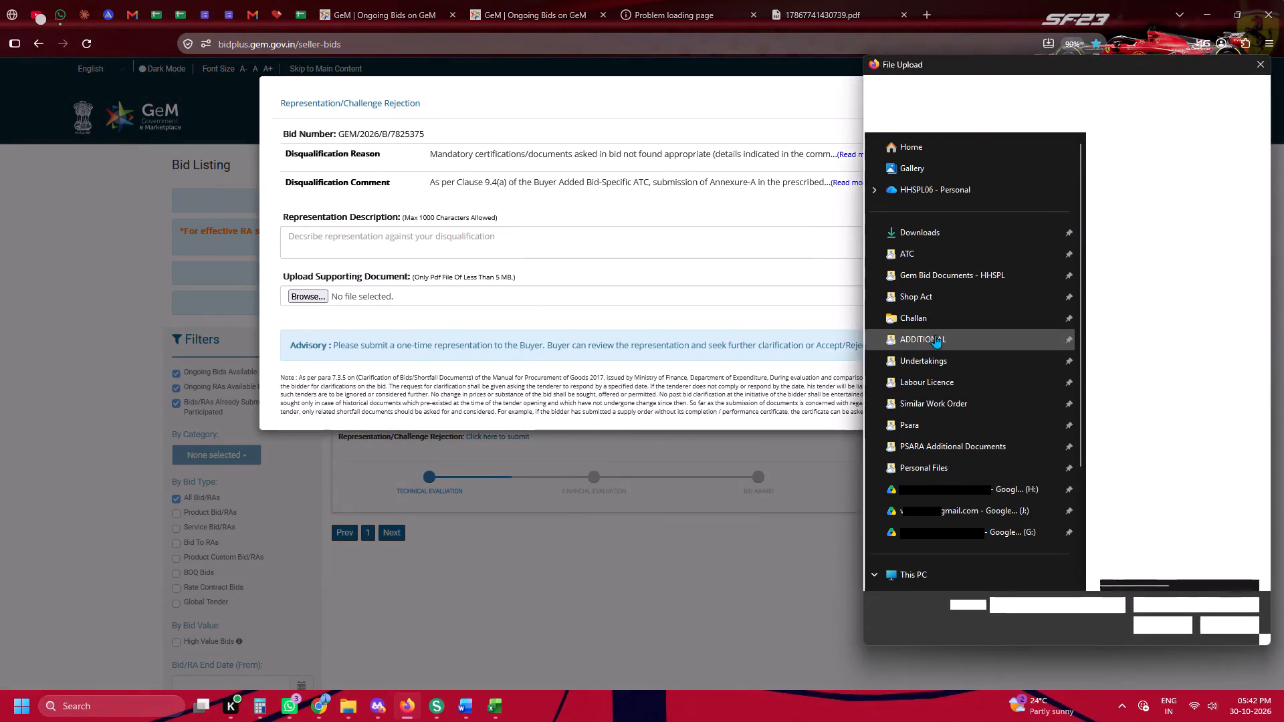
left_click(934, 362)
double_click(1127, 176)
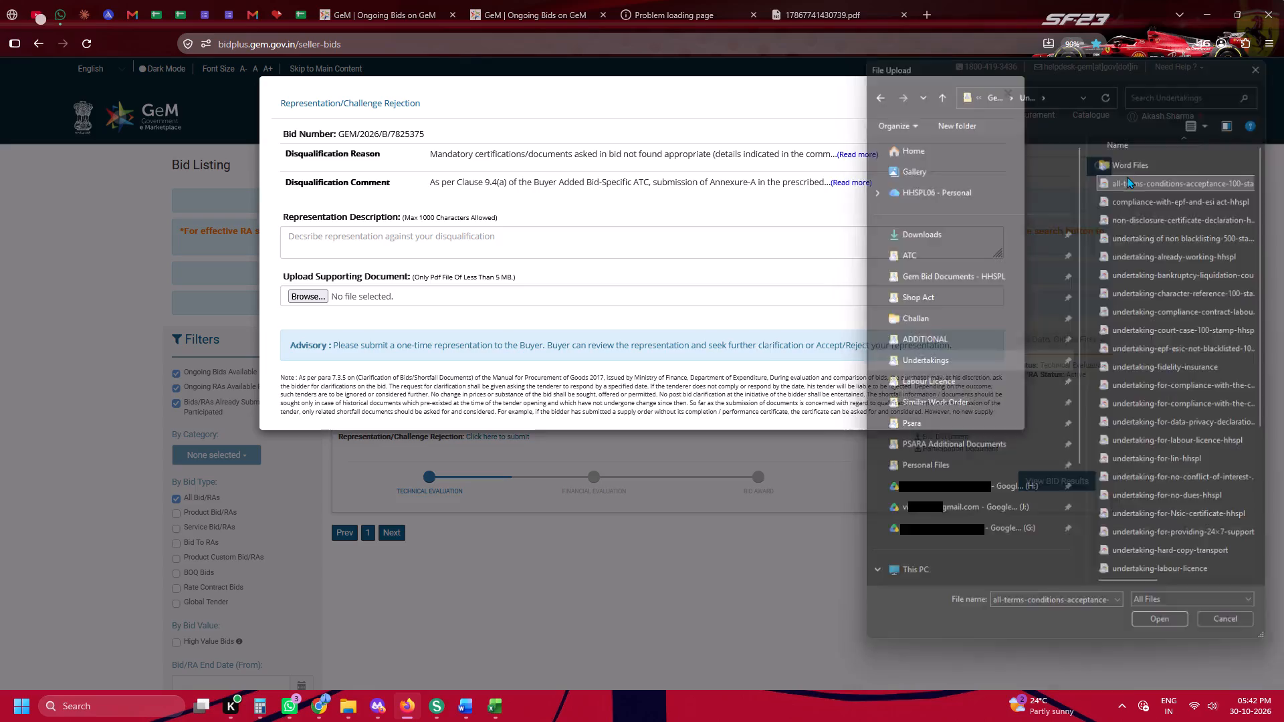
Fill in the Representation Description with previously copied text from the clipboard history.
left_click(432, 236)
key("super+v")
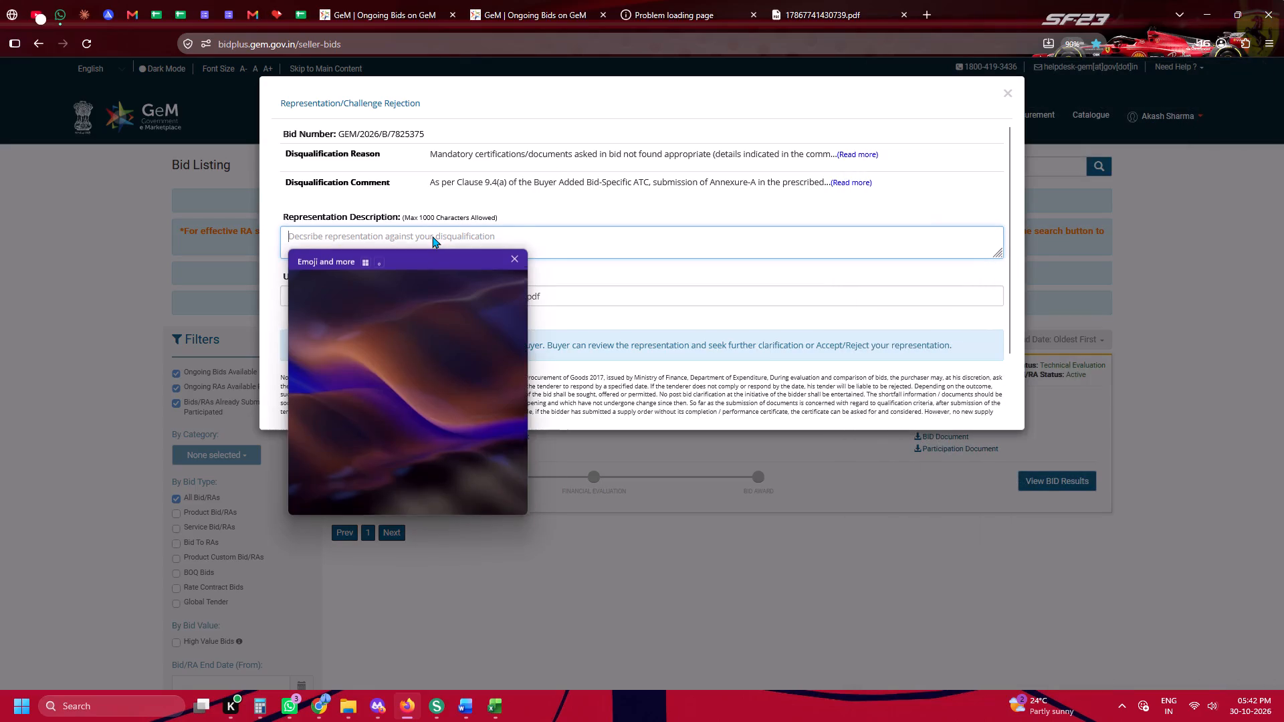
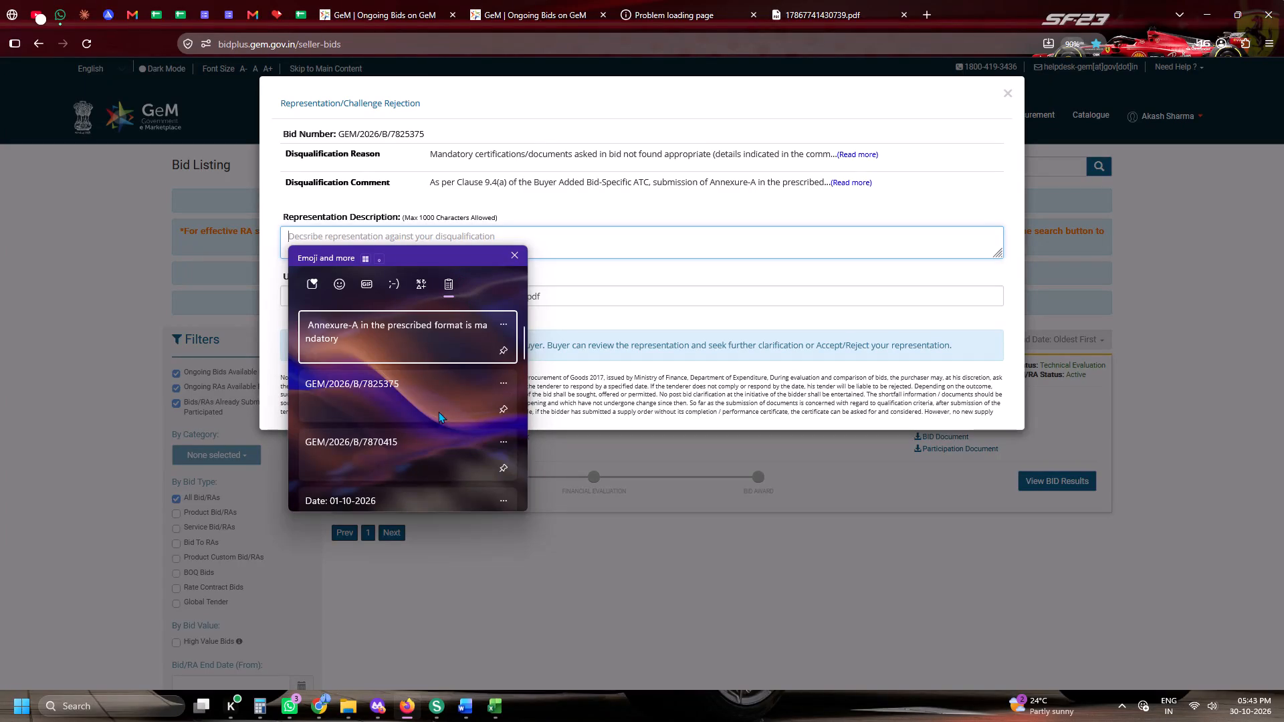
Fill the Representation Description with the saved "Respected Sir/Madam" text from clipboard history and submit the representation for GEM/2026/B/7825375.
scroll(429, 410, "down", 6)
left_click(388, 388)
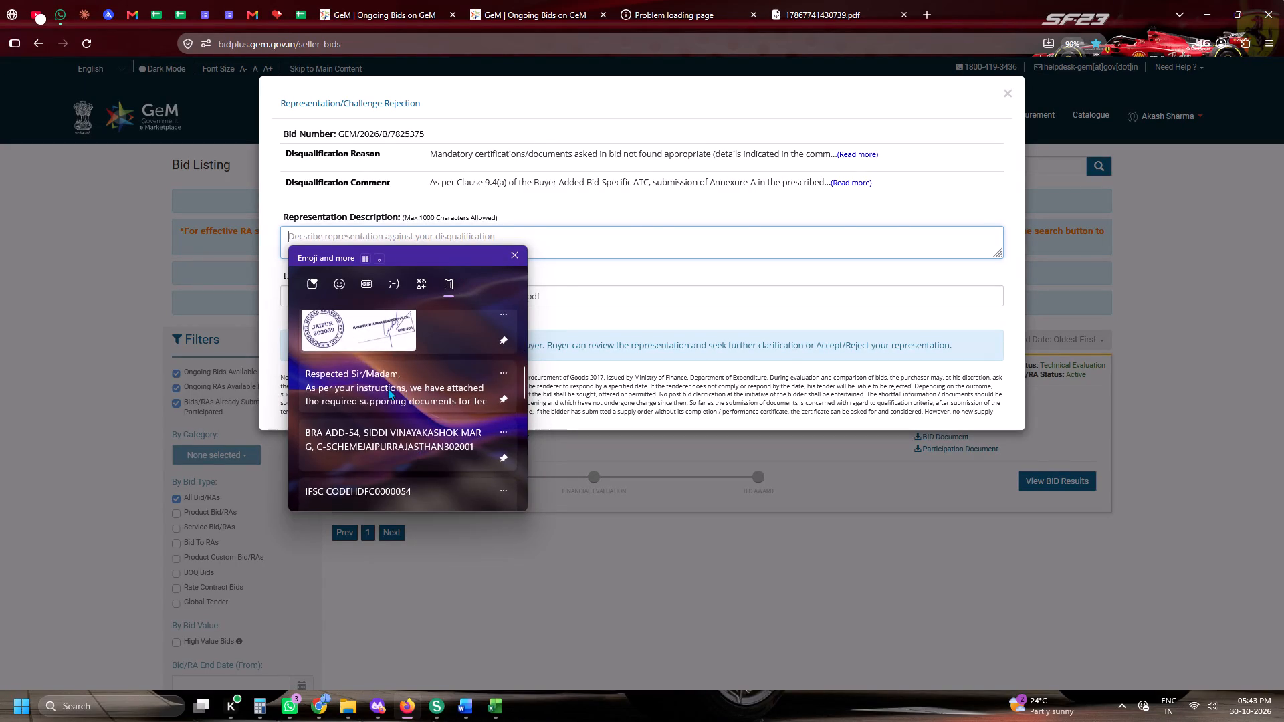
key("ctrl+v")
scroll(377, 342, "down", 4)
left_click(314, 390)
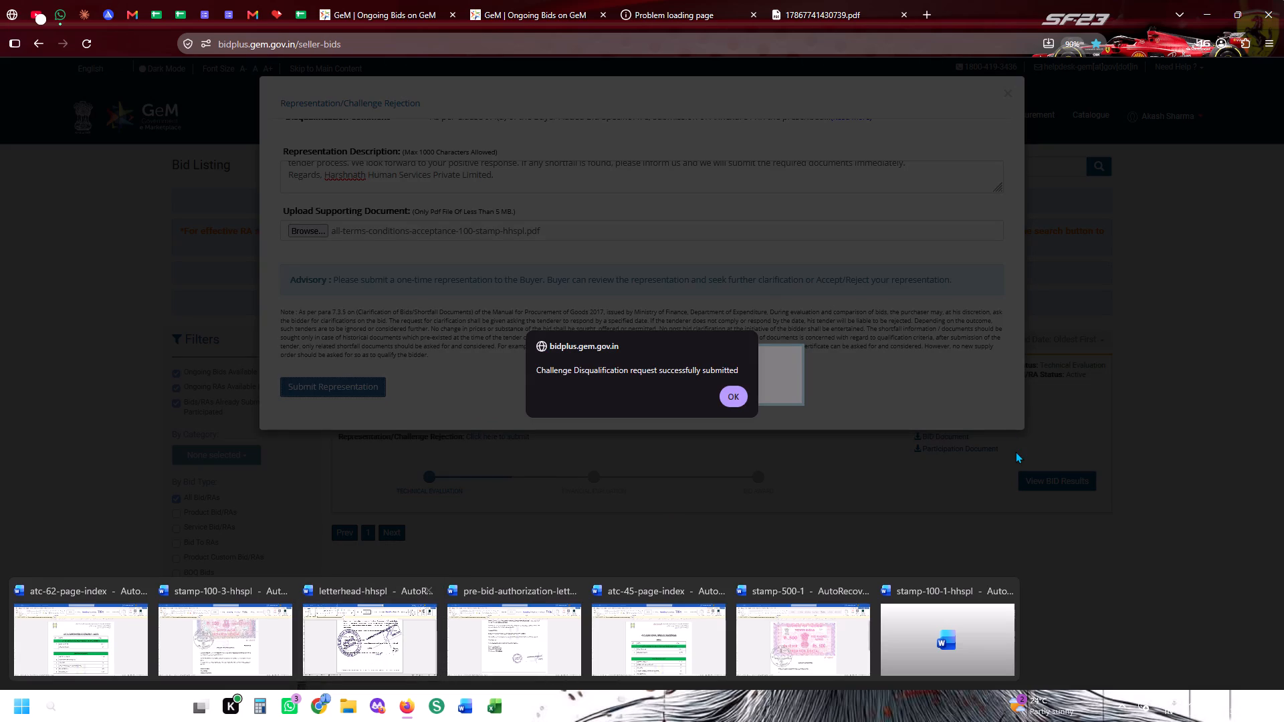
left_click(738, 397)
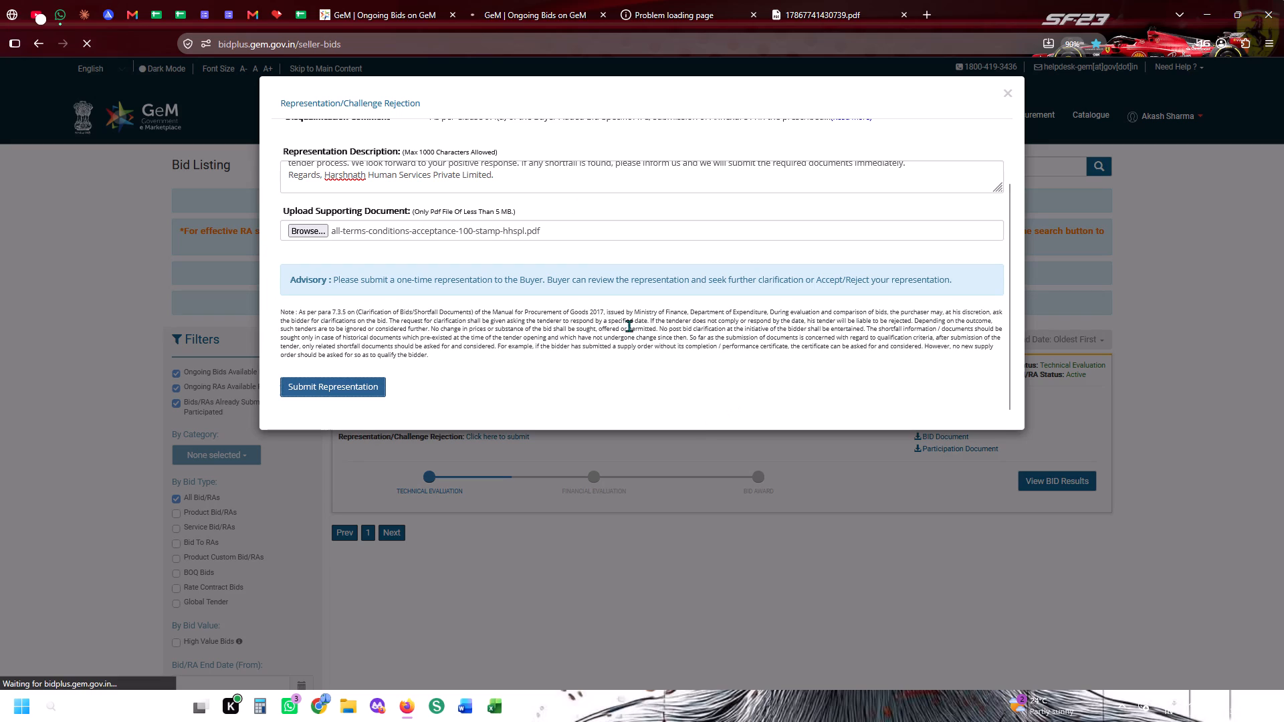
Copy the bid number GEM/2026/B/8028174 from the HHSPL PART. tender sheet.
left_click(300, 0)
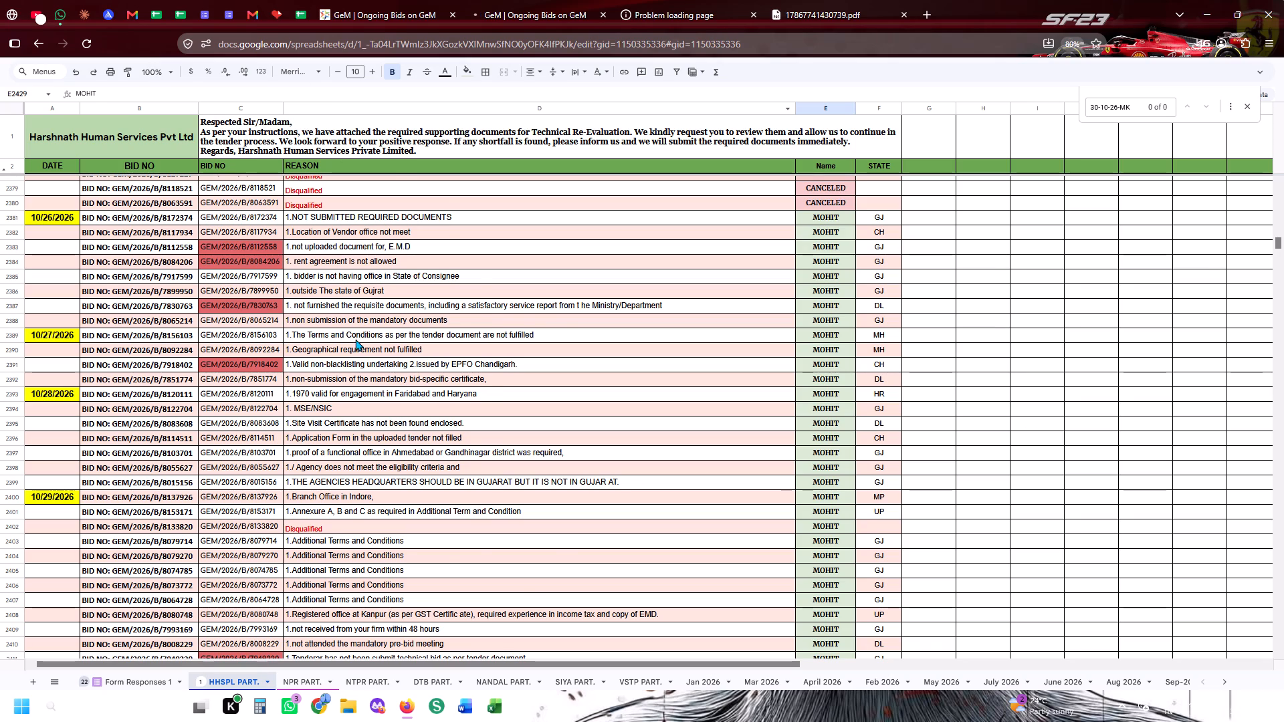
scroll(362, 338, "down", 10)
scroll(340, 453, "down", 1)
scroll(340, 455, "up", 2)
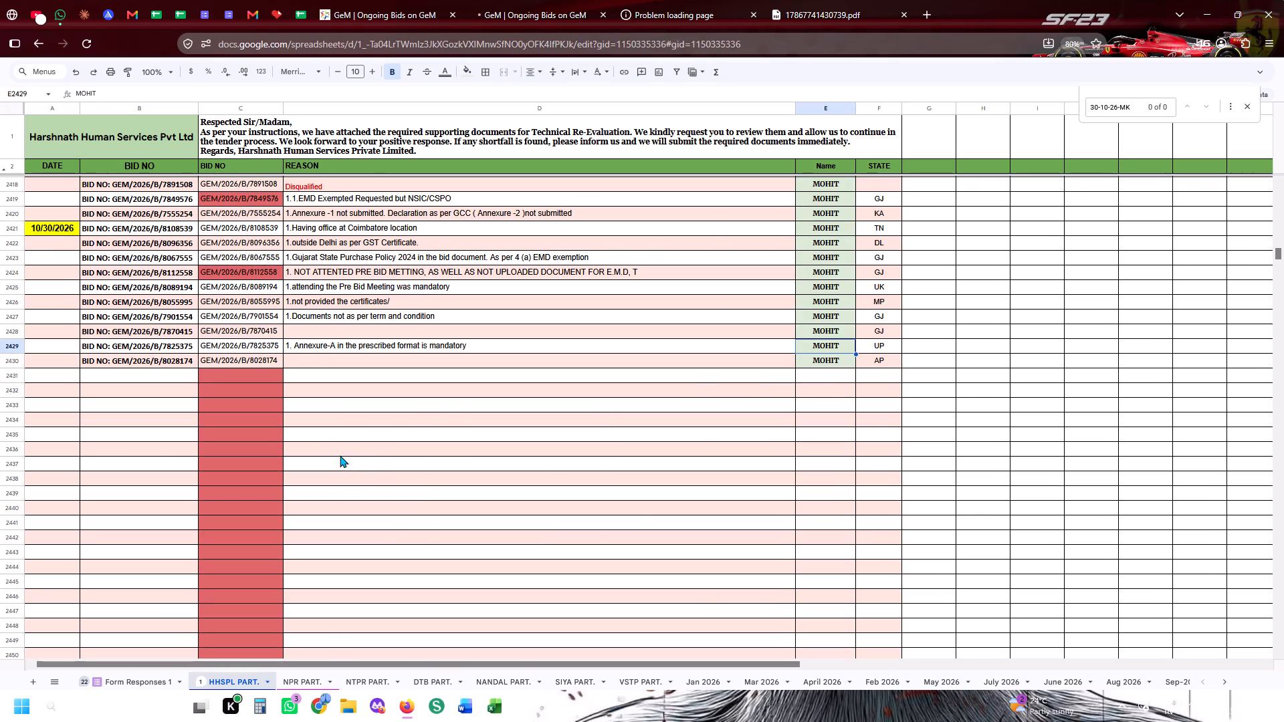
left_click(264, 365)
key("ctrl+c")
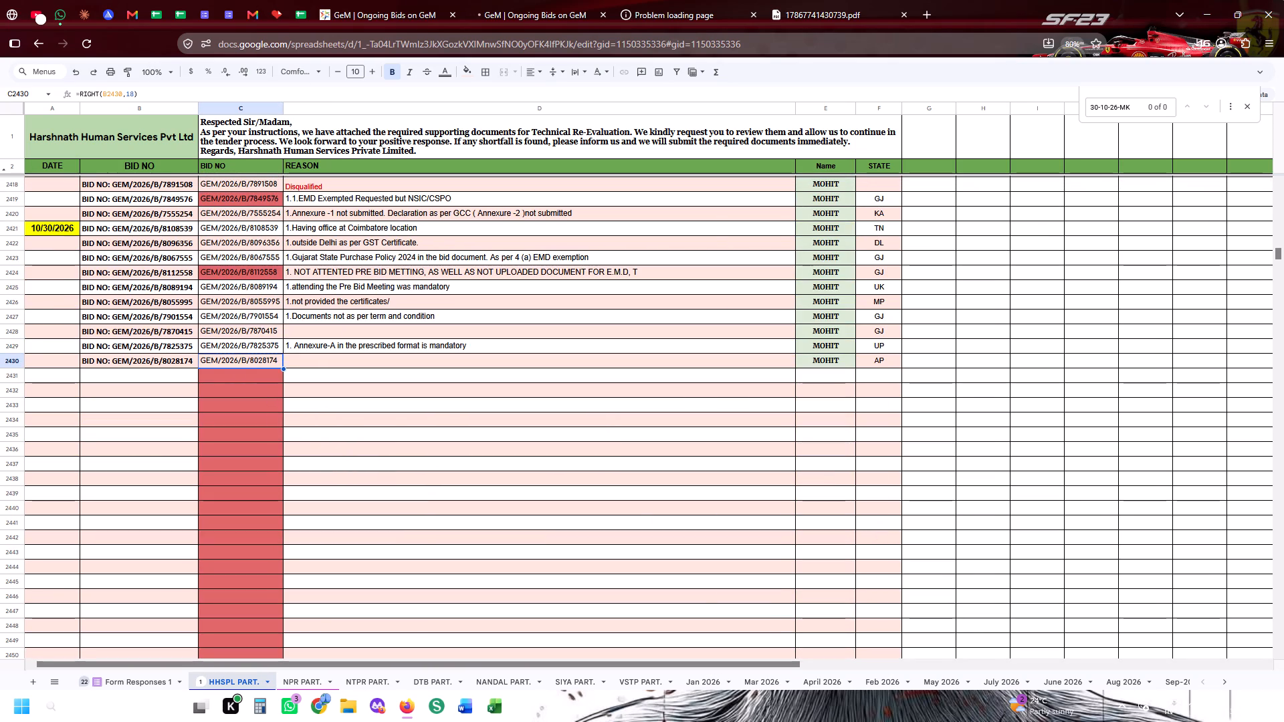
key("ctrl+c")
key("ctrl+c")
key("ctrl+c")
Open another GeM Ongoing Bids page in a new tab and close the failed page and the old PDF.
left_click(429, 0)
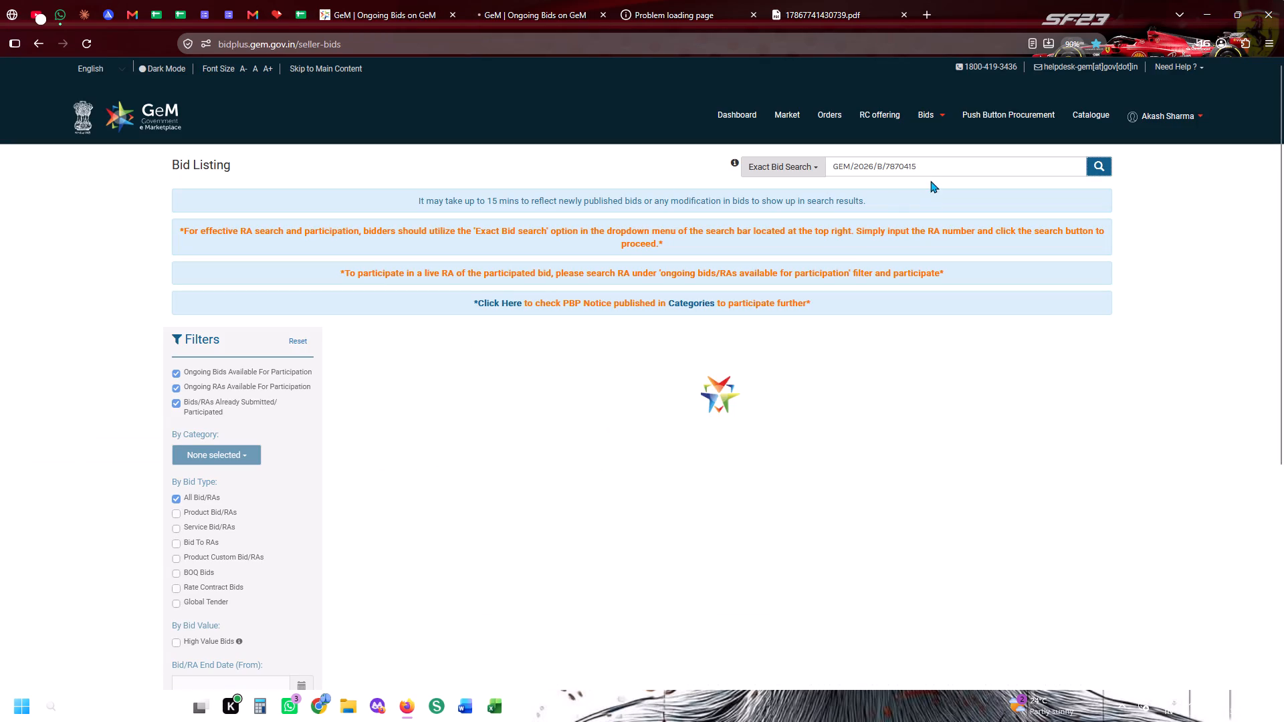
left_click(930, 180)
left_click(931, 15)
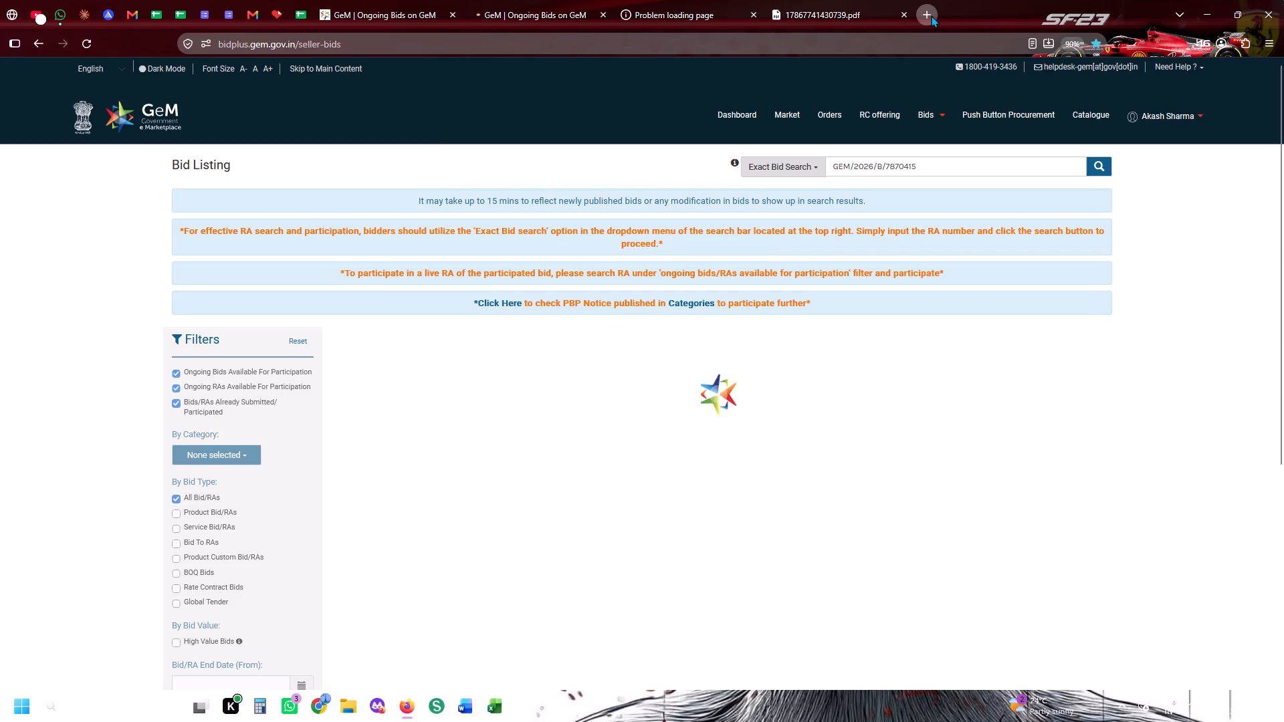
left_click(782, 255)
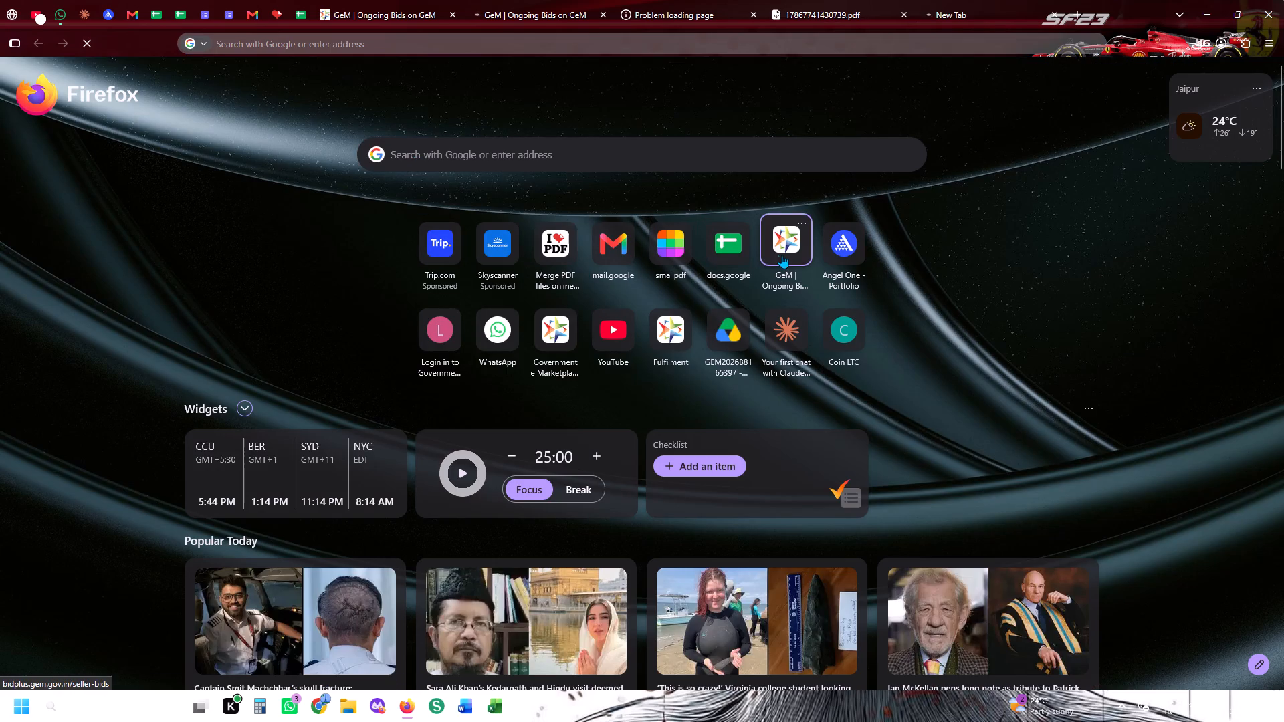
left_click(749, 16)
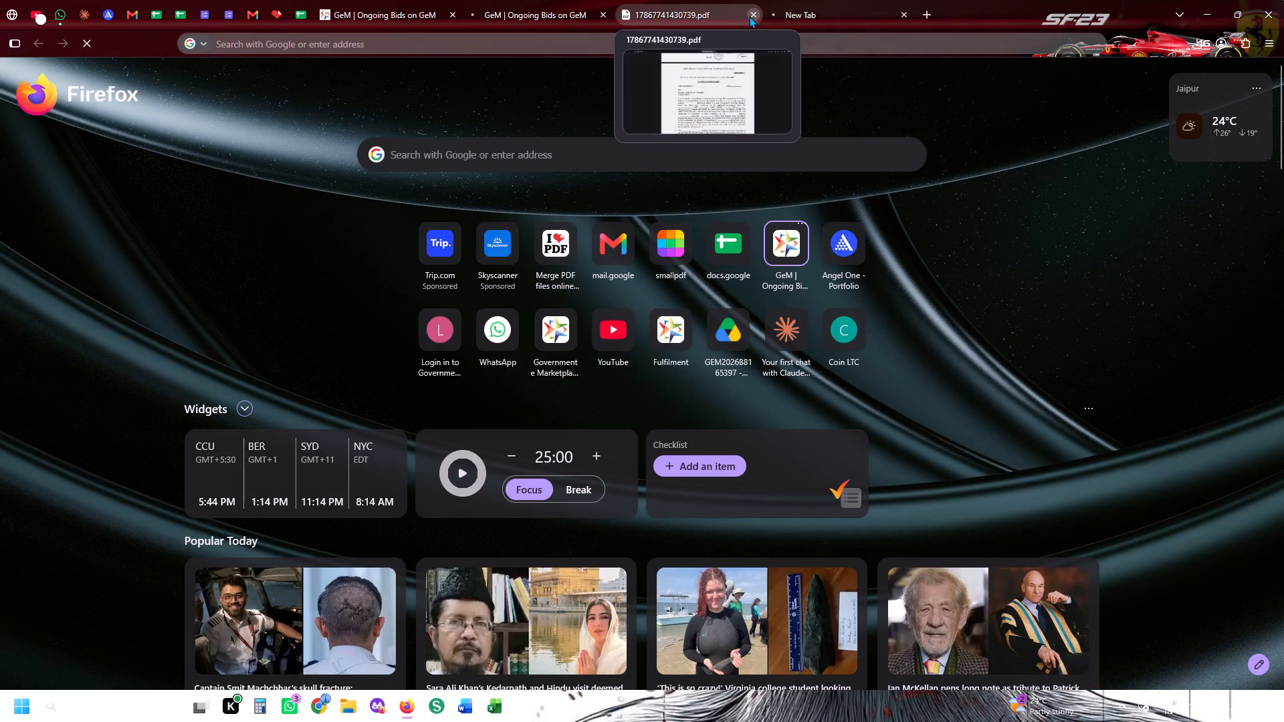
left_click(749, 16)
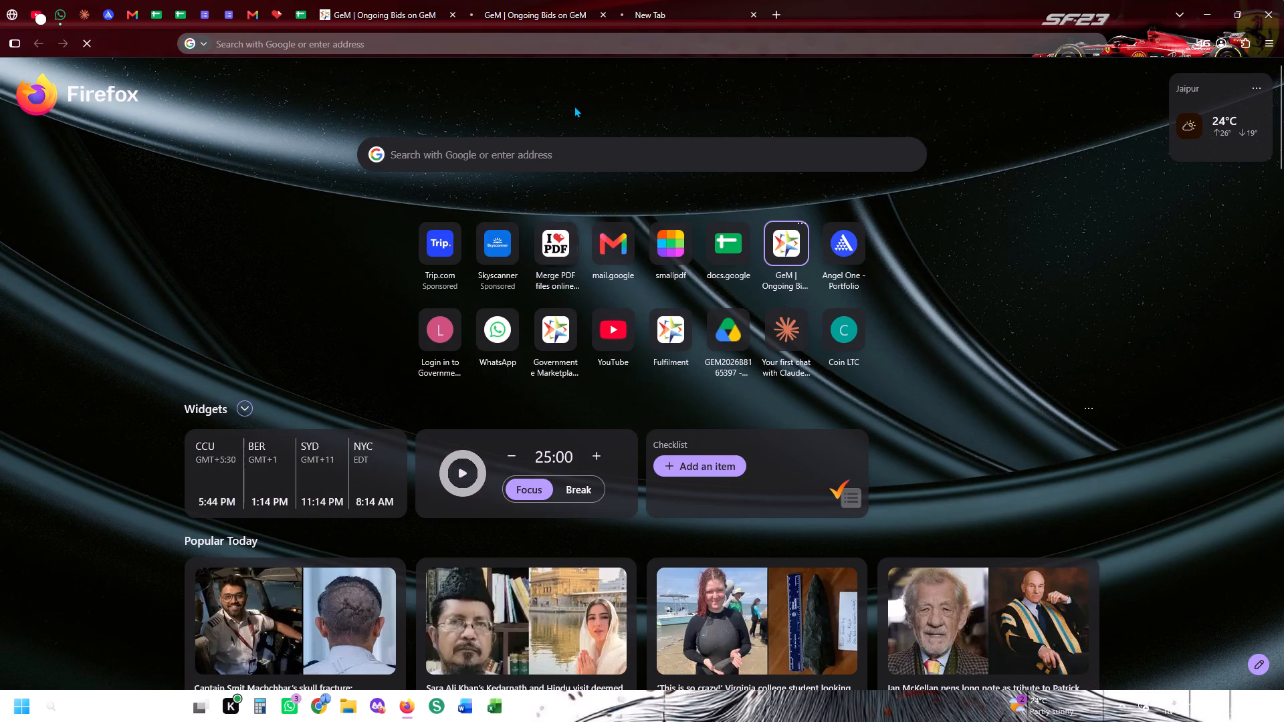
left_click(377, 0)
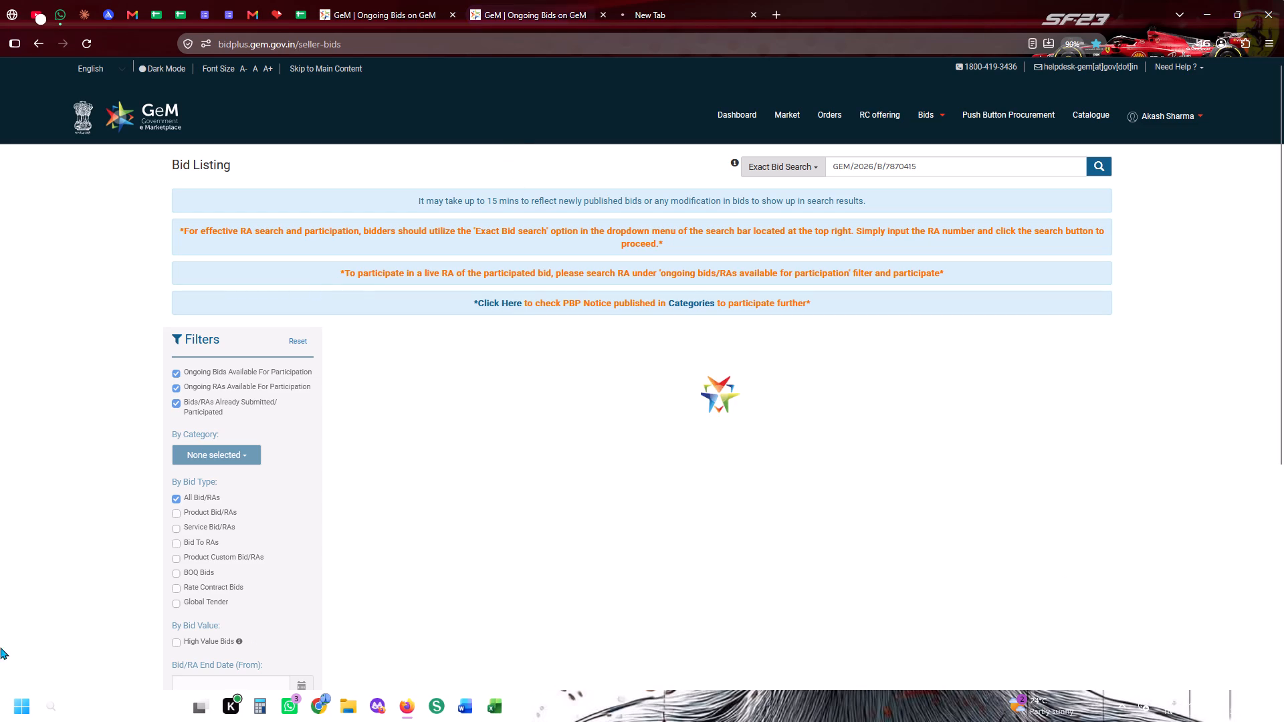
Run an Exact Bid Search for GEM/2026/B/8028174 on the newly opened bid listing page.
left_click(702, 0)
left_click(885, 180)
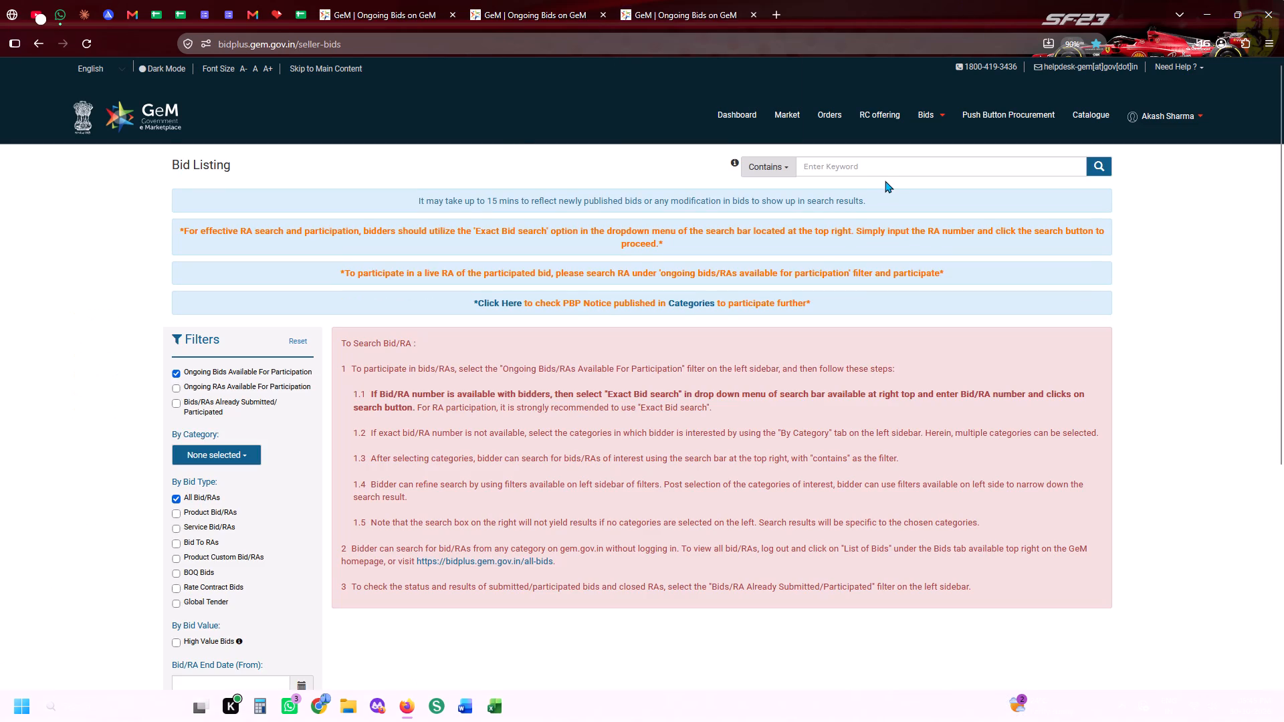
left_click(883, 166)
key("ctrl+v")
left_click(786, 175)
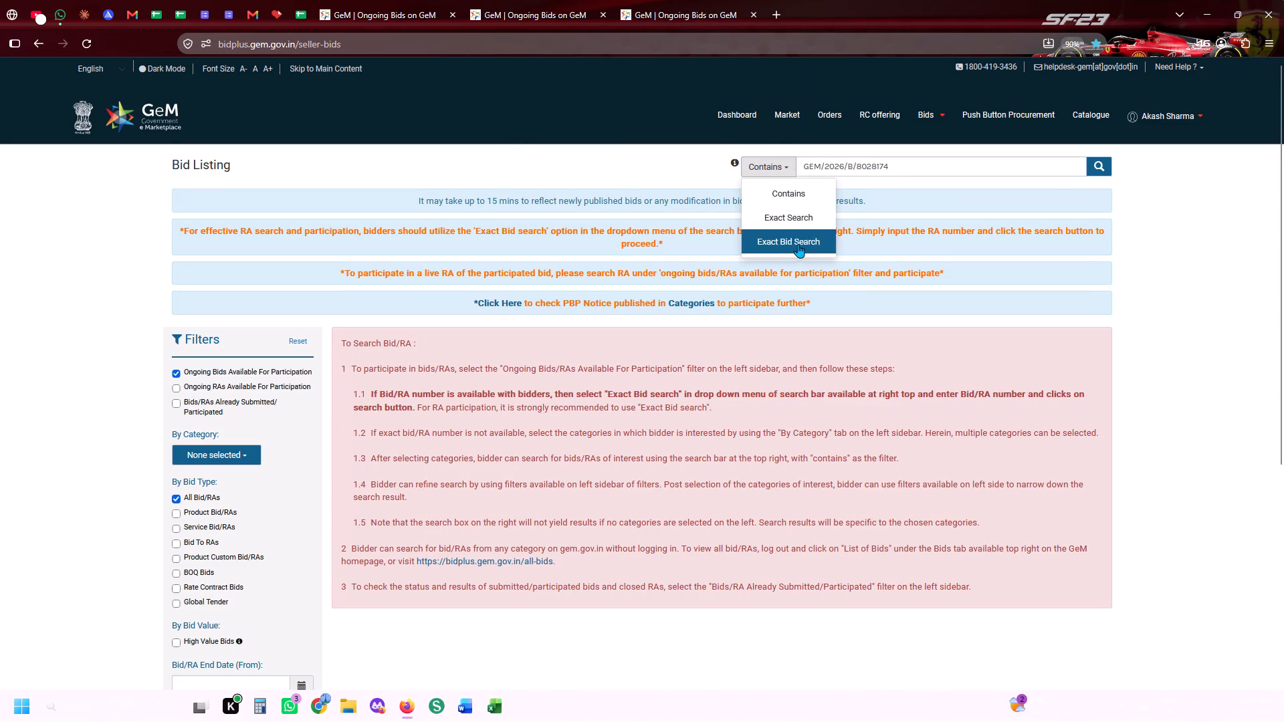
left_click(798, 243)
left_click(1089, 173)
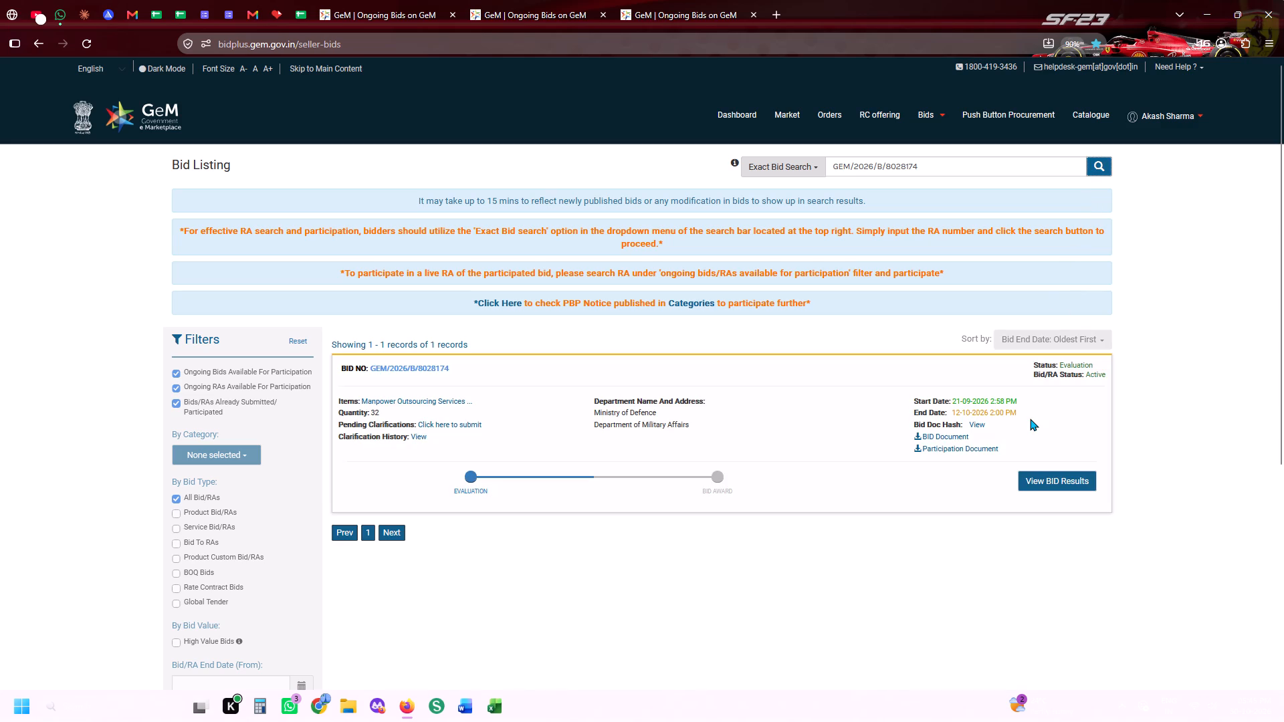
Open the pending clarification request for GEM/2026/B/8028174 and read the full clarification details.
double_click(461, 431)
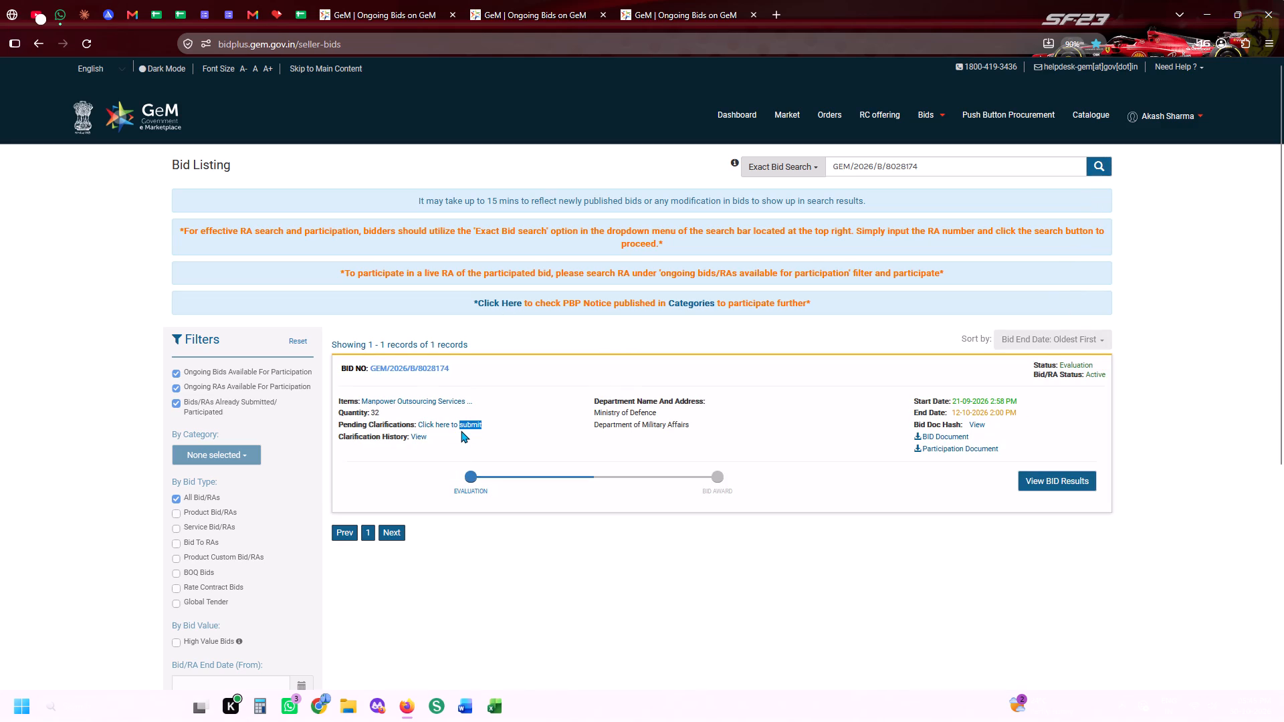
left_click(461, 427)
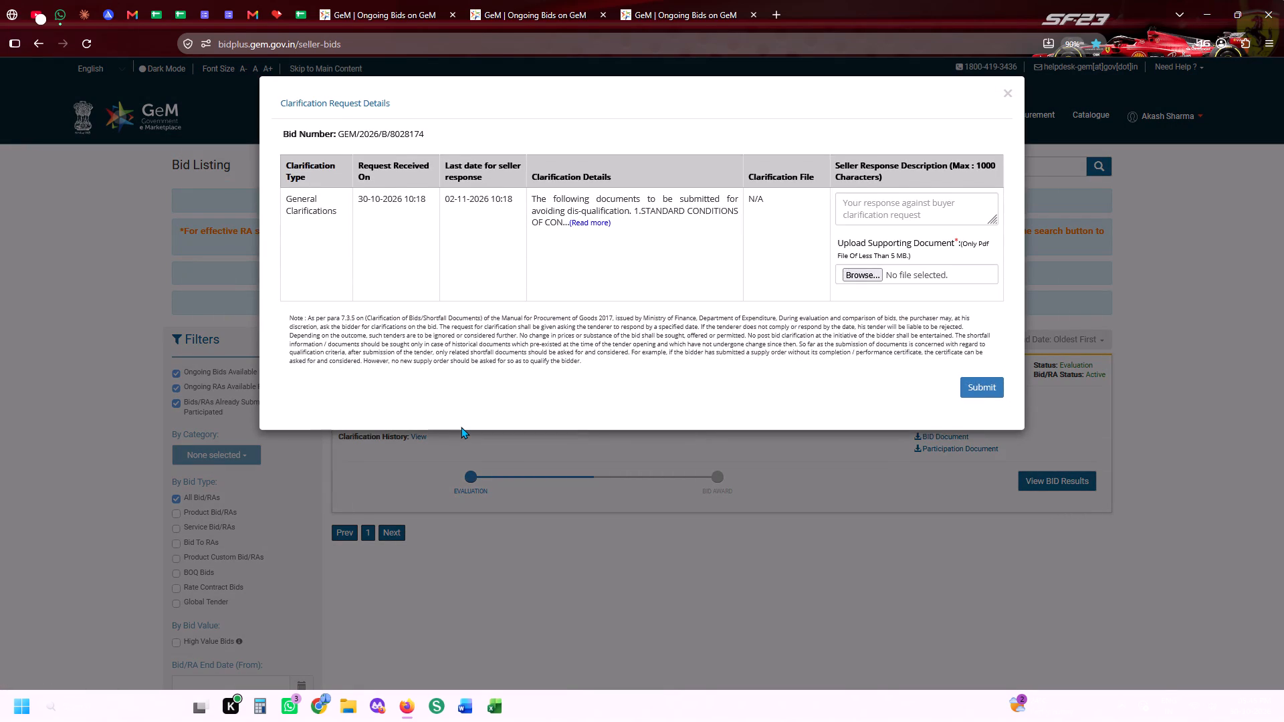
left_click(605, 230)
left_click(597, 225)
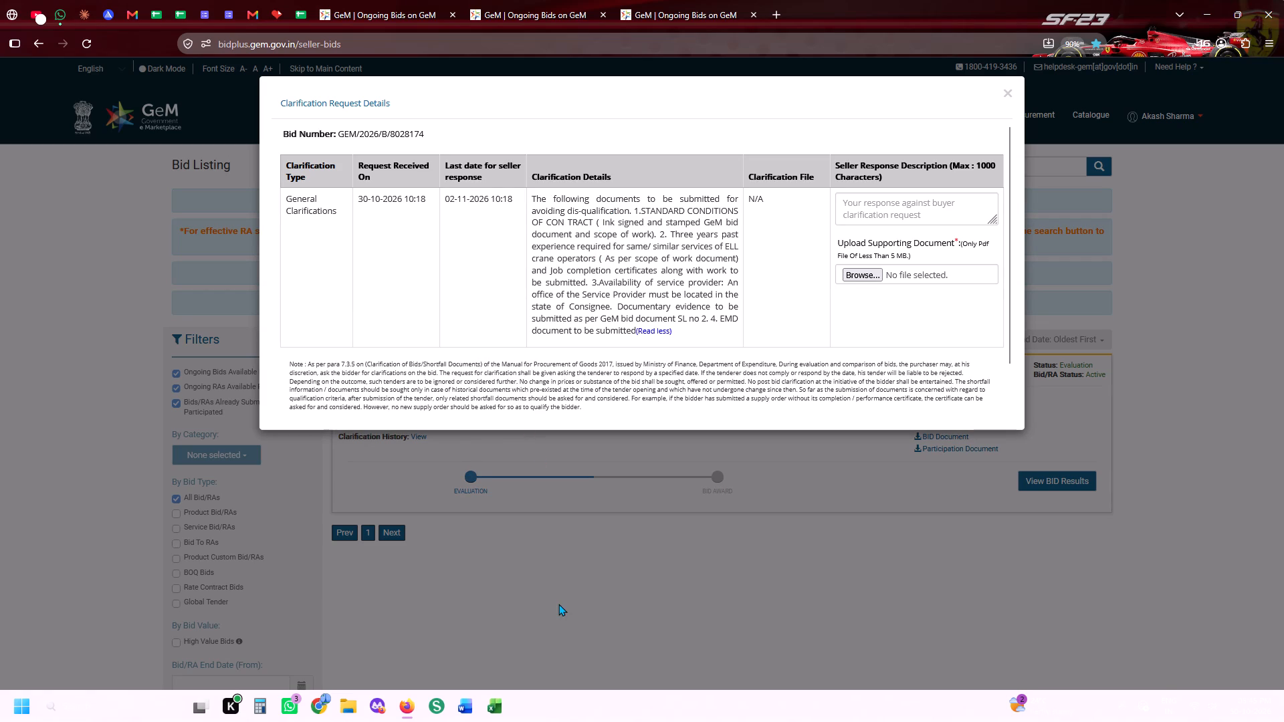
left_click(552, 564)
Open the bid document of GEM/2026/B/8028174 and look through it for the consignee location and requirements.
left_click(411, 372)
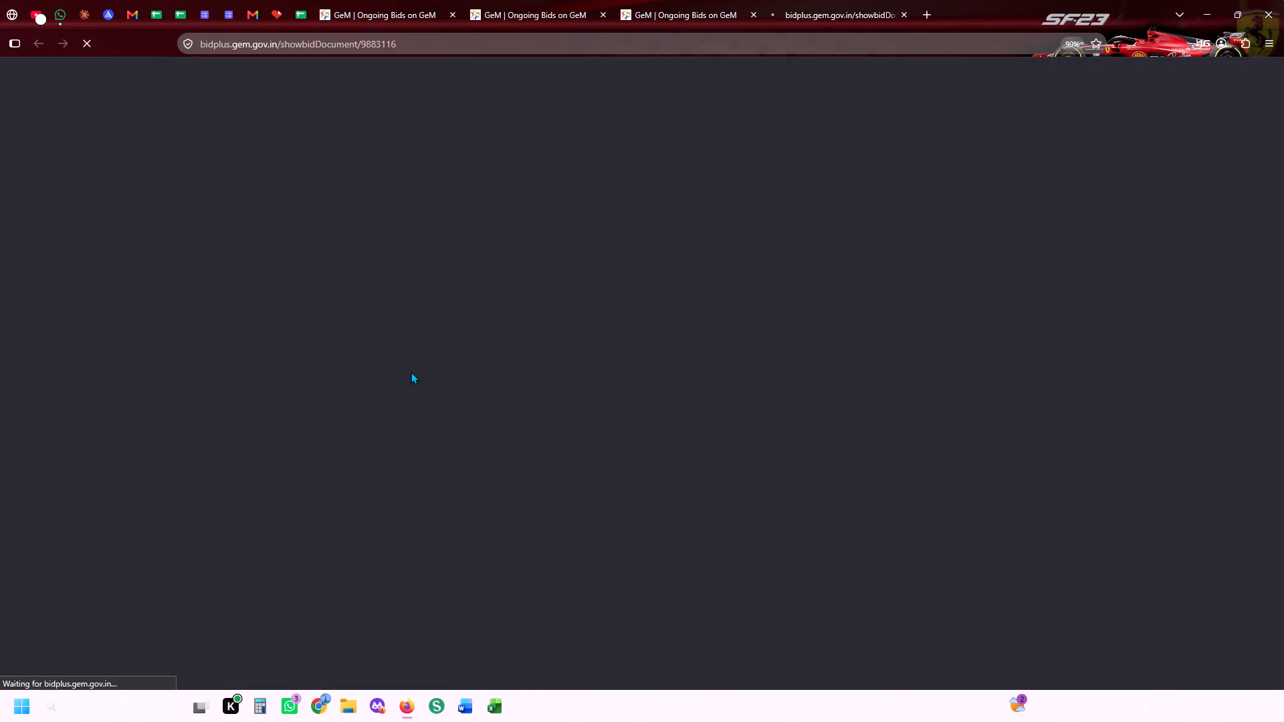
left_click(782, 446)
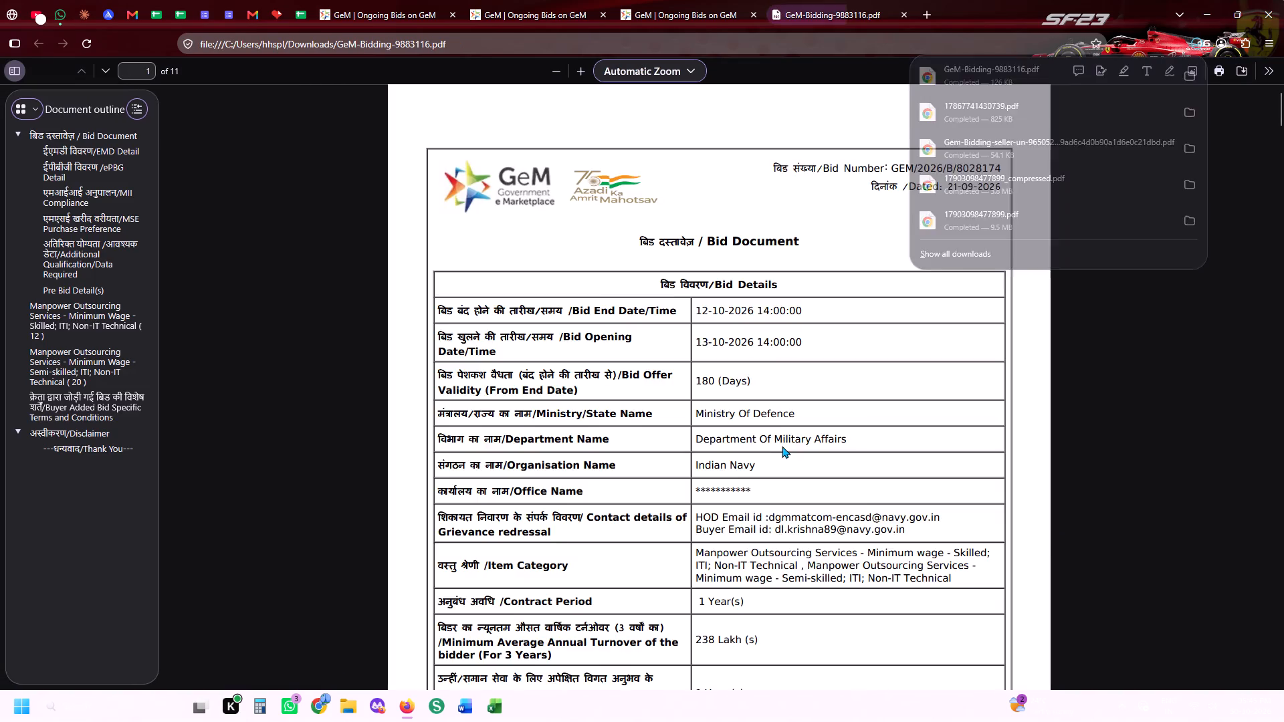
key("space")
key("space")
key("space")
key("space")
key("space")
key("space")
key("space")
key("space")
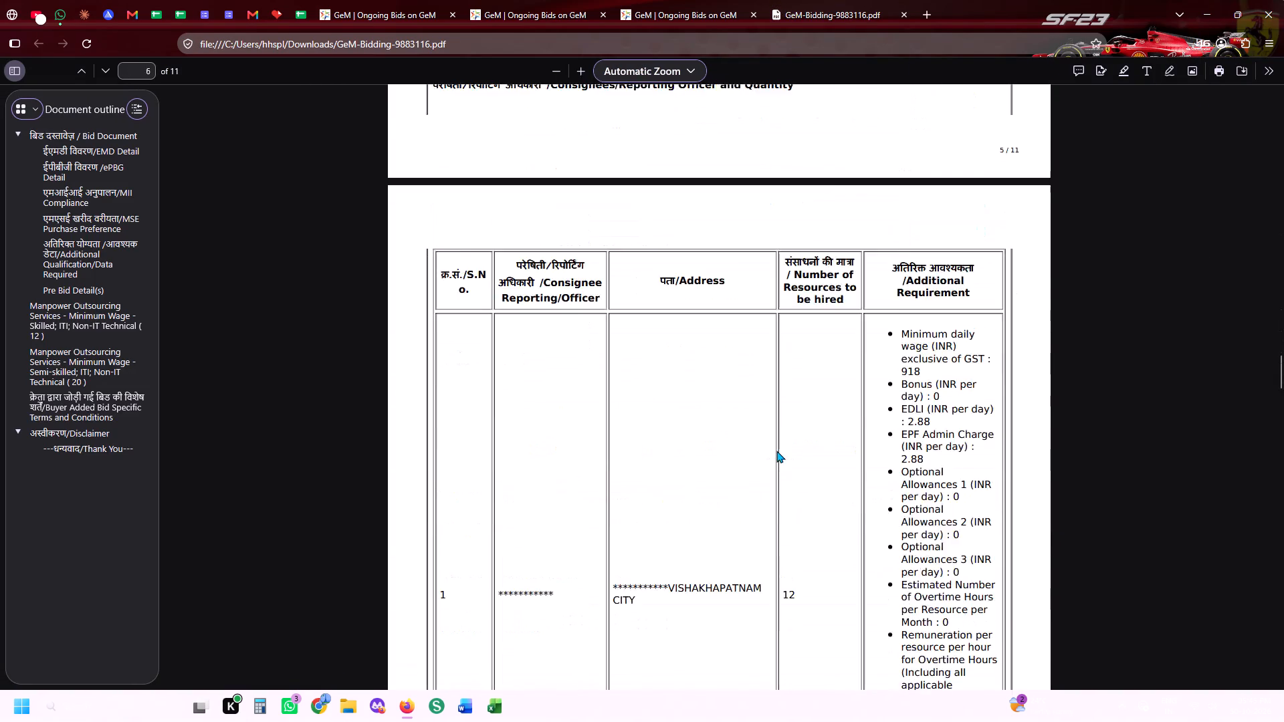
key("space")
scroll(776, 451, "up", 3)
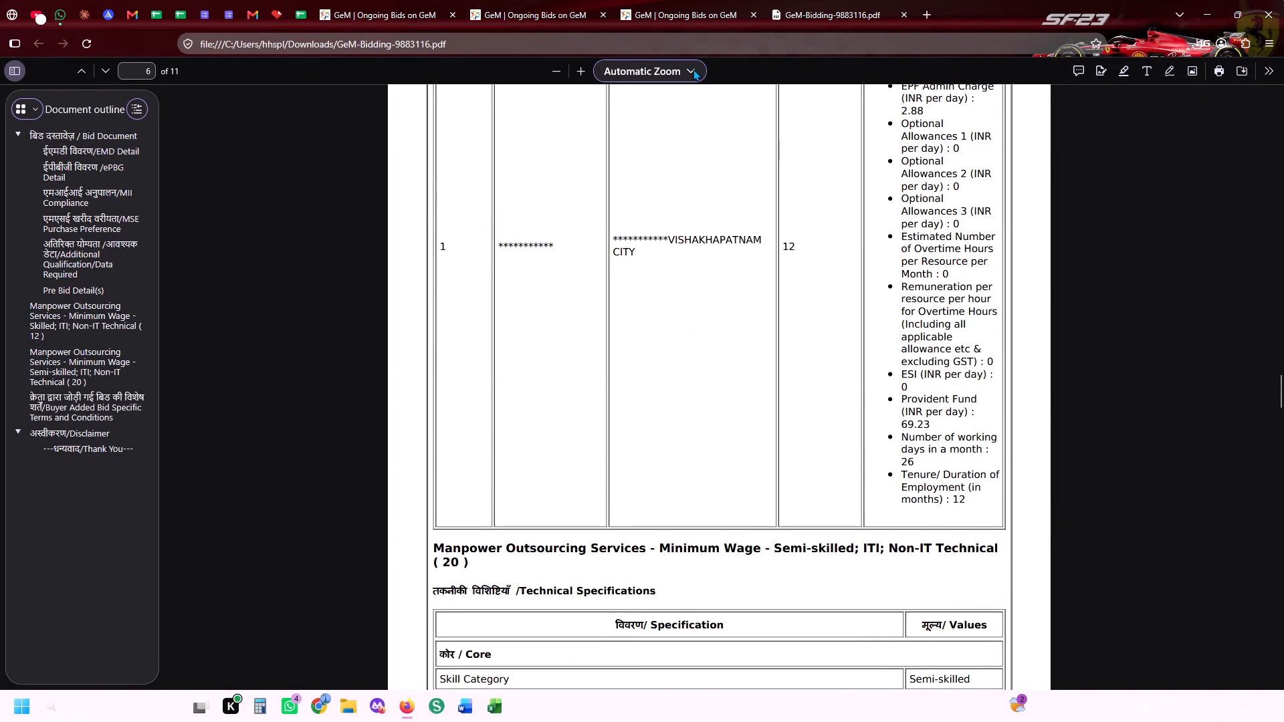
Copy the numbered document requirements from the clarification details into the REASON cell of GEM/2026/B/8028174, starting with "1.".
left_click(665, 3)
left_click(444, 427)
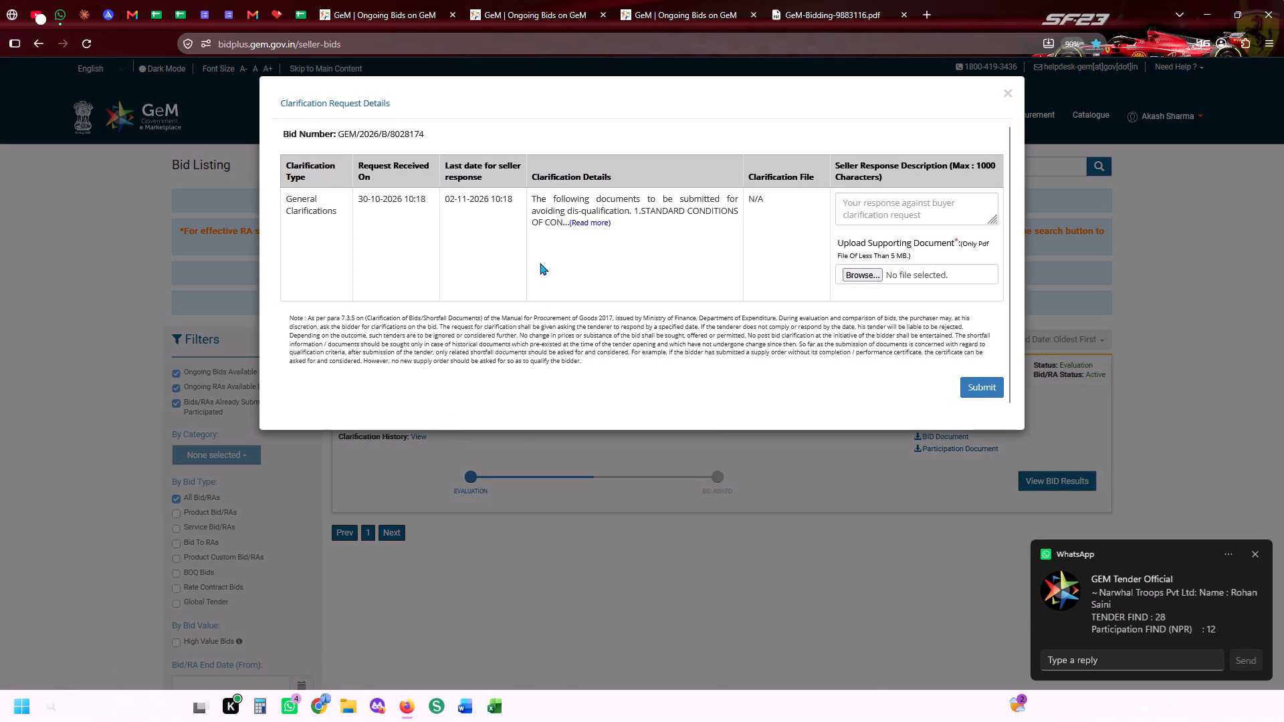
left_click(584, 229)
left_click(587, 225)
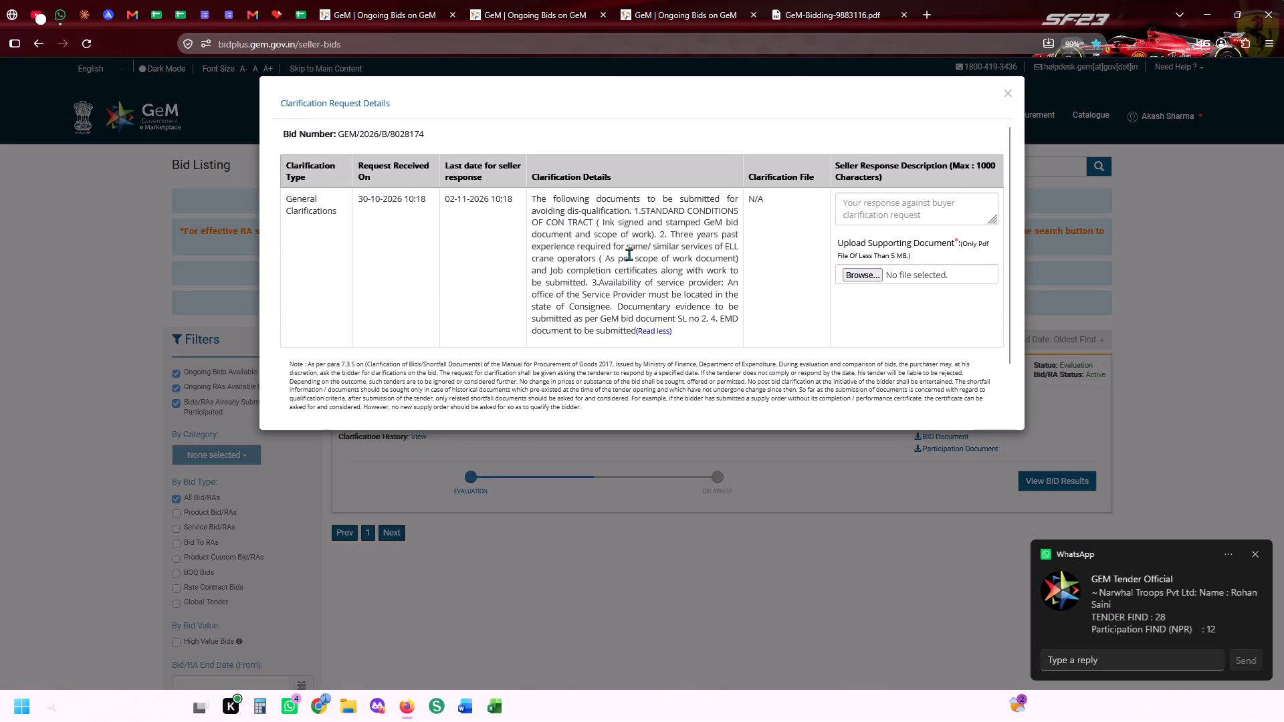
left_click_drag(636, 213, 644, 261)
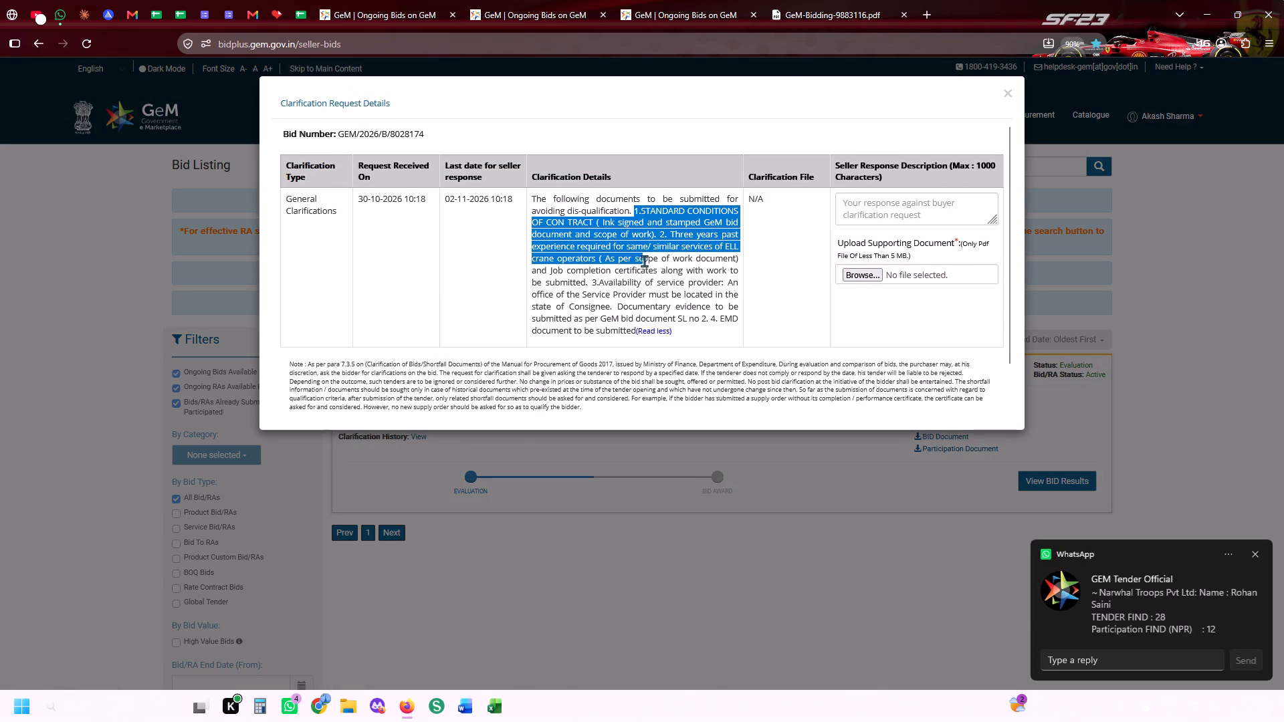
left_click_drag(644, 261, 638, 327)
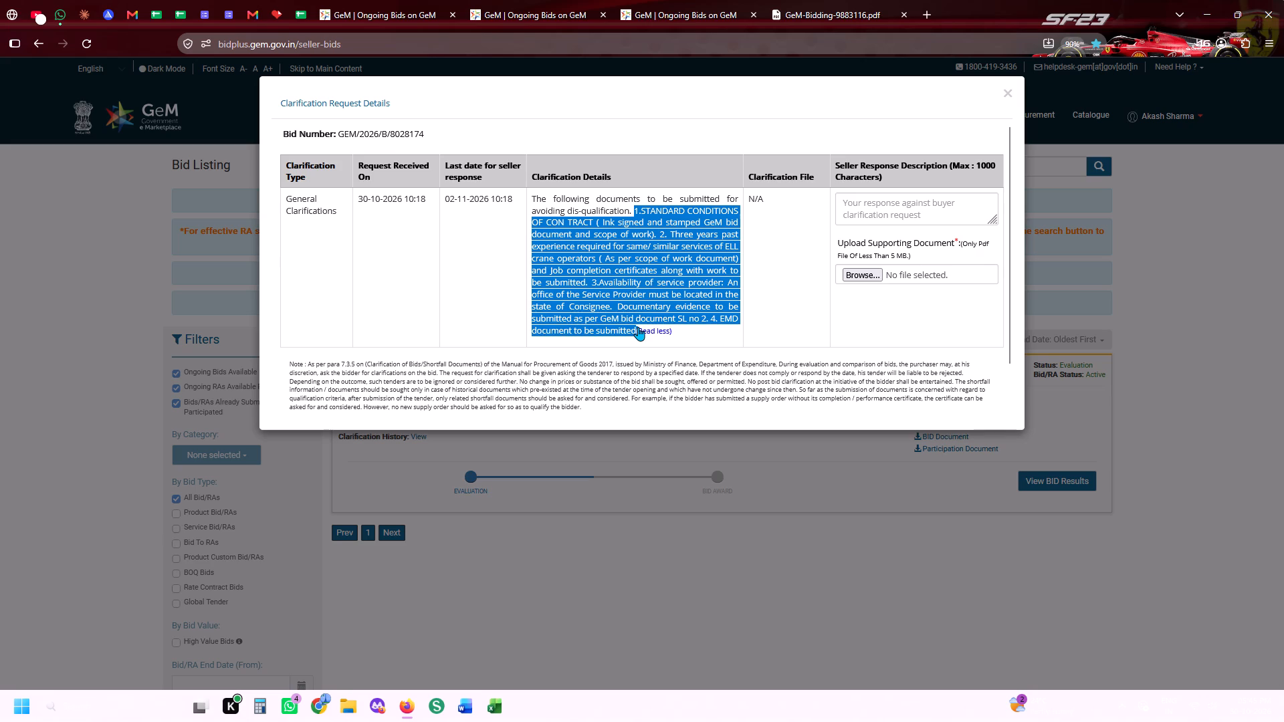
left_click_drag(638, 327, 633, 329)
left_click(635, 234)
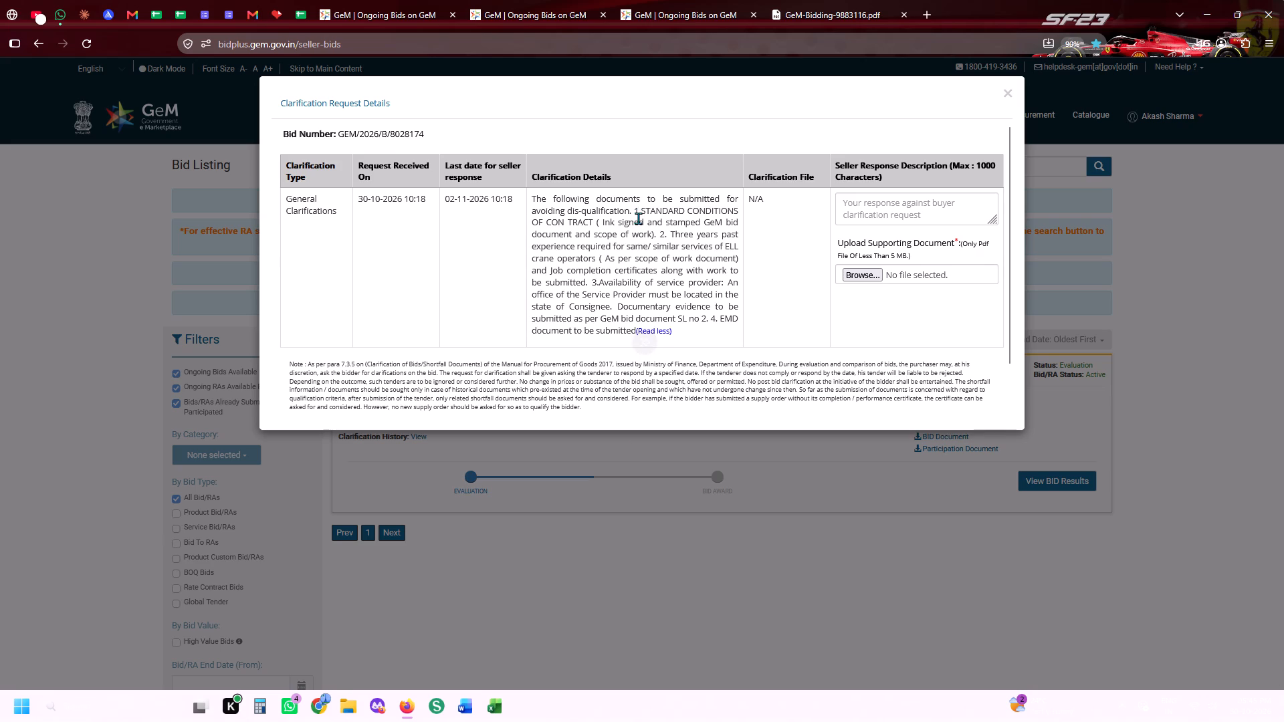
left_click_drag(641, 213, 634, 335)
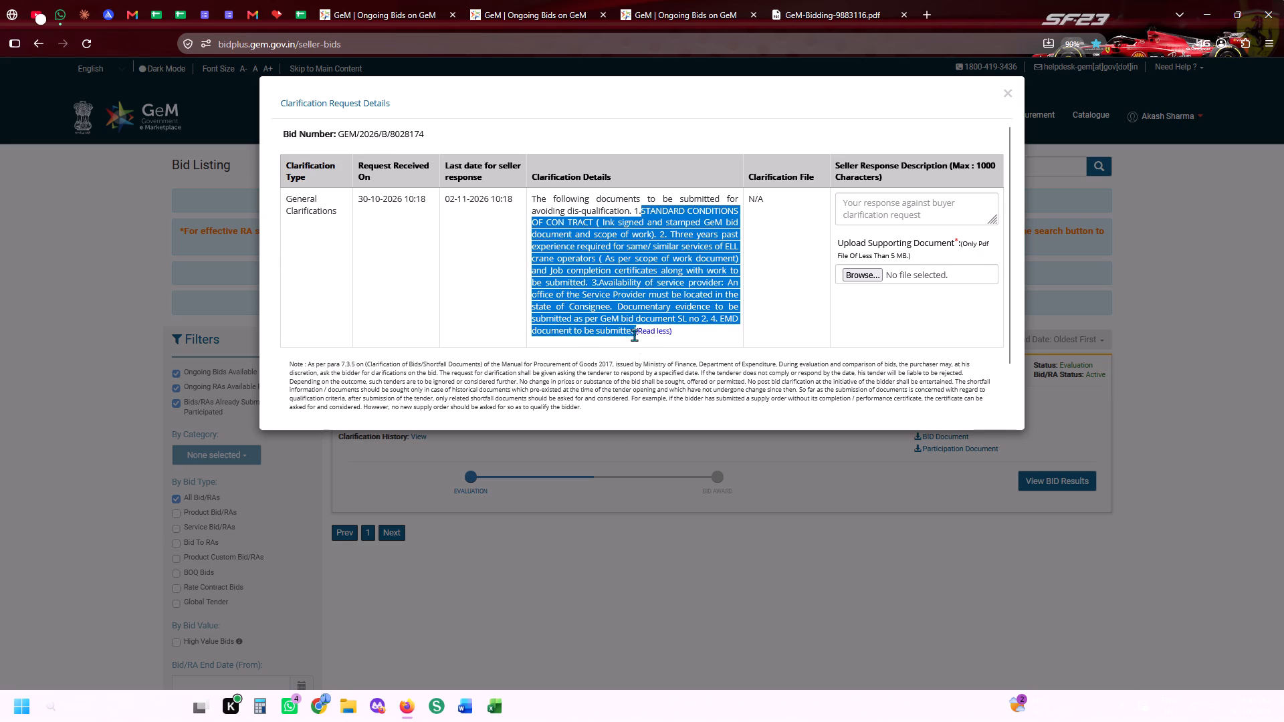
key("ctrl+c")
key("ctrl+c")
key("ctrl+c")
left_click(299, 0)
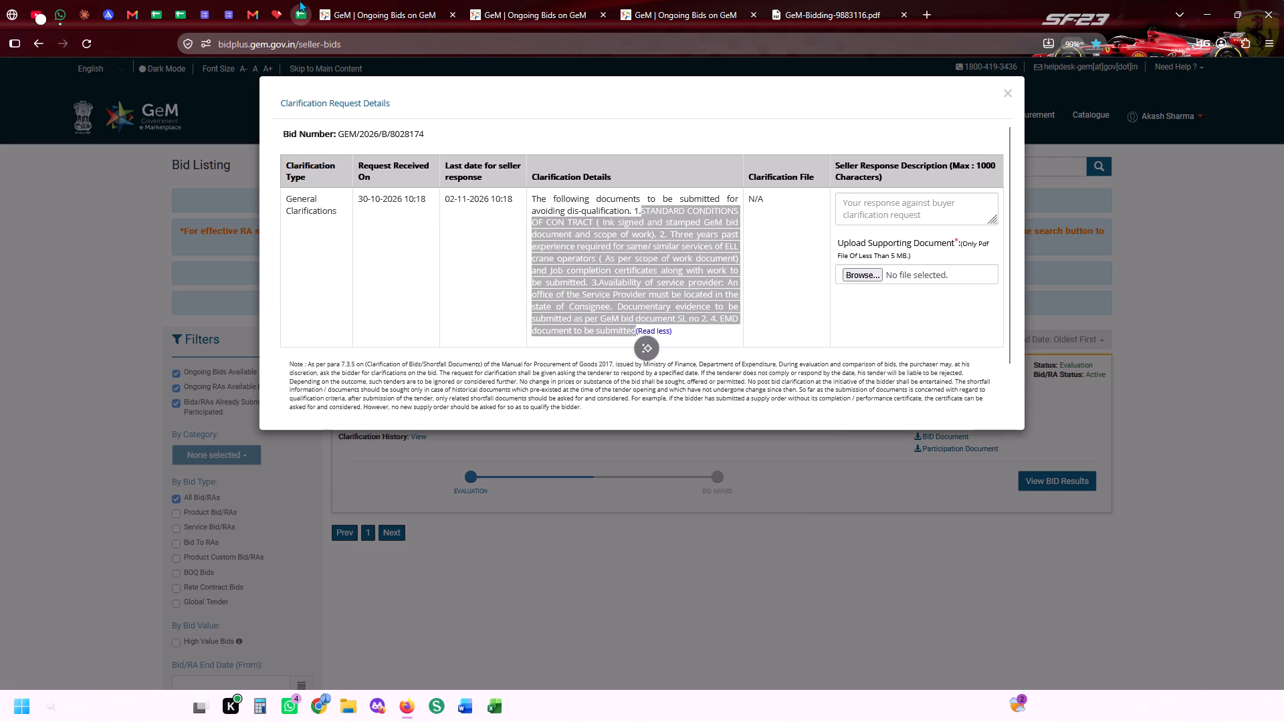
left_click(377, 361)
type("1.")
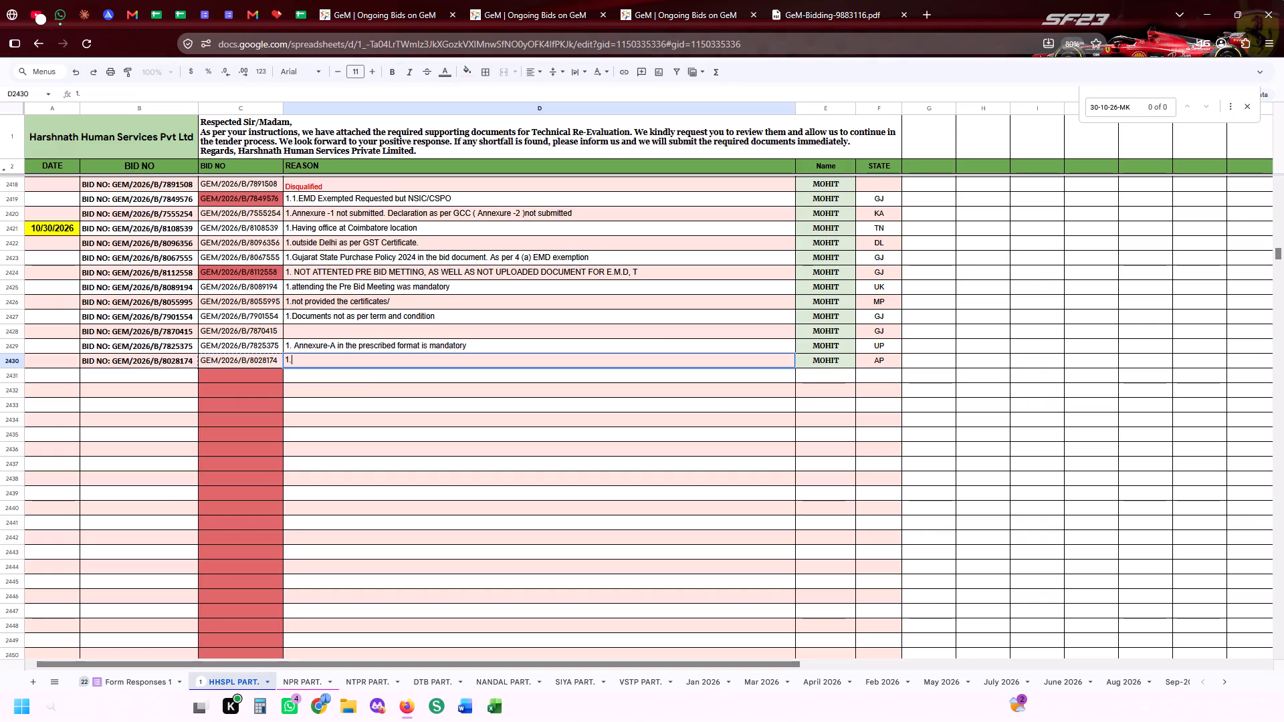
key("ctrl+v")
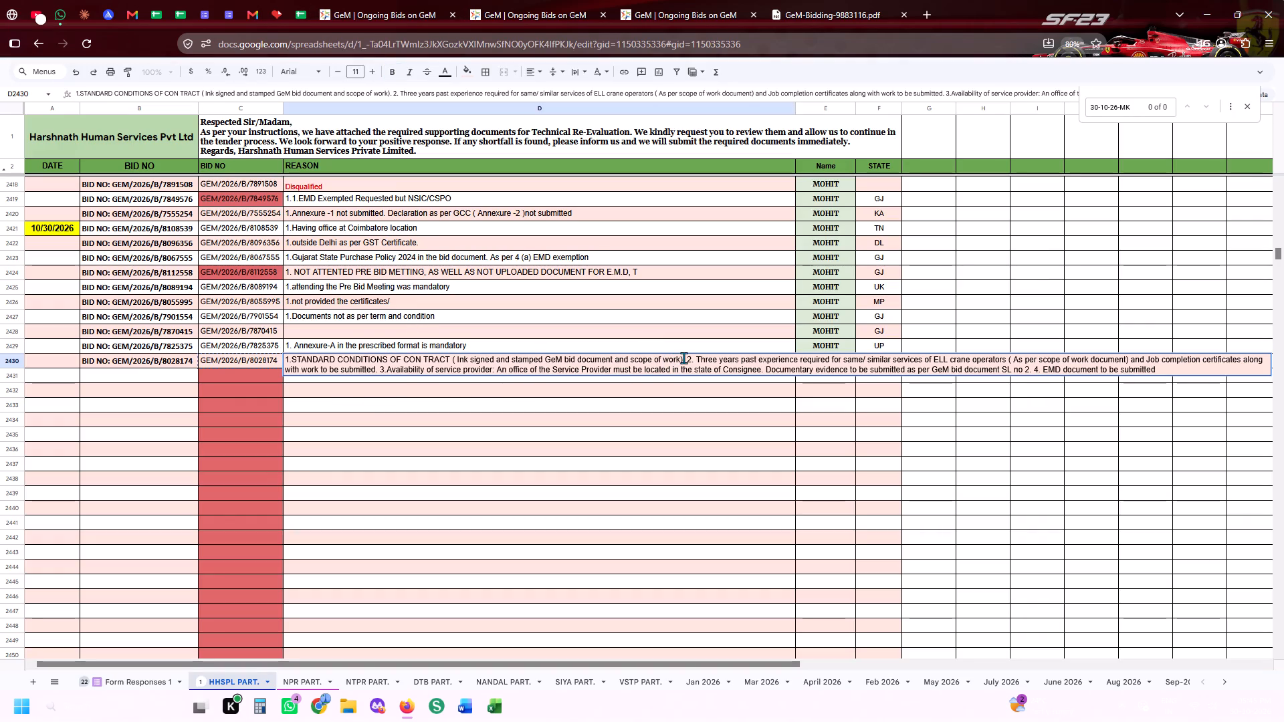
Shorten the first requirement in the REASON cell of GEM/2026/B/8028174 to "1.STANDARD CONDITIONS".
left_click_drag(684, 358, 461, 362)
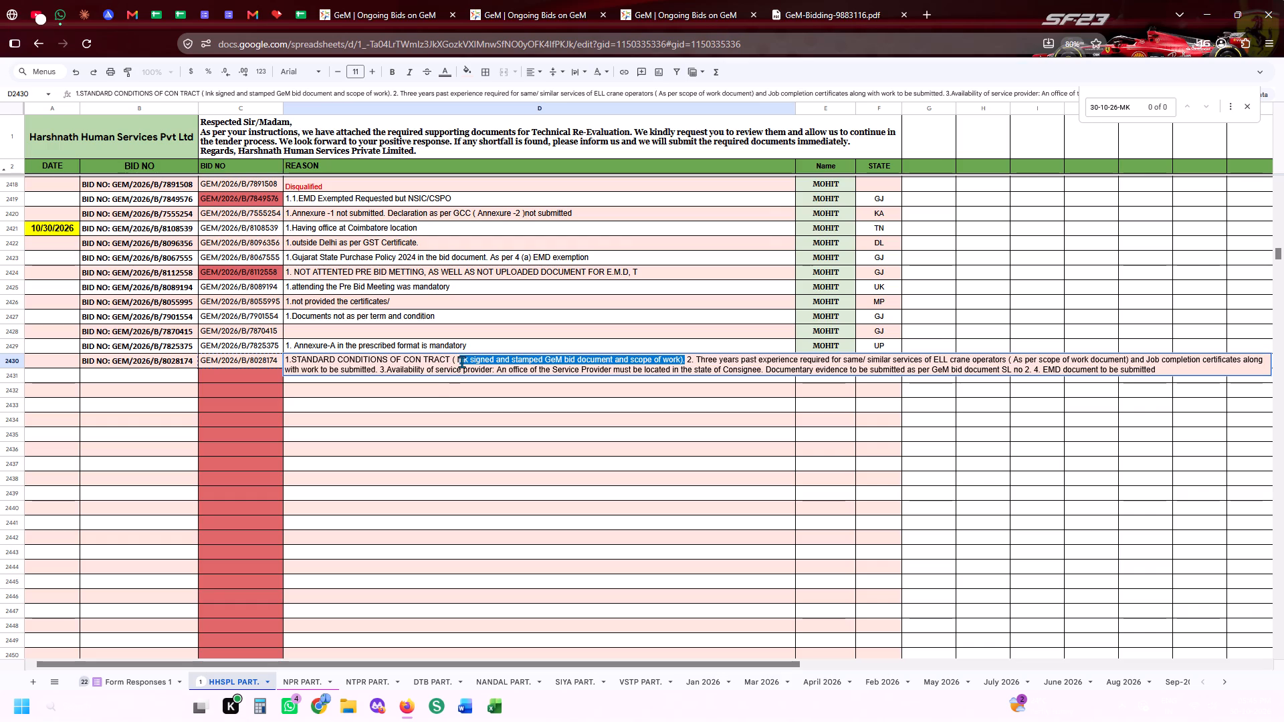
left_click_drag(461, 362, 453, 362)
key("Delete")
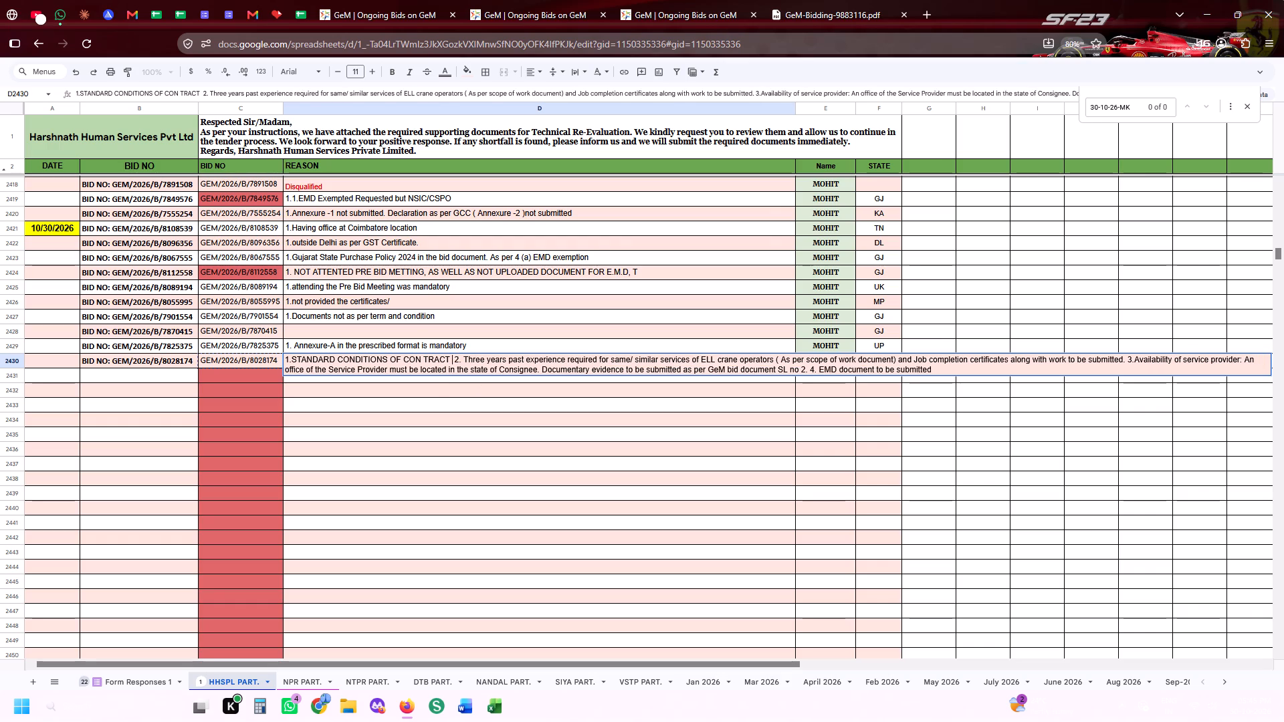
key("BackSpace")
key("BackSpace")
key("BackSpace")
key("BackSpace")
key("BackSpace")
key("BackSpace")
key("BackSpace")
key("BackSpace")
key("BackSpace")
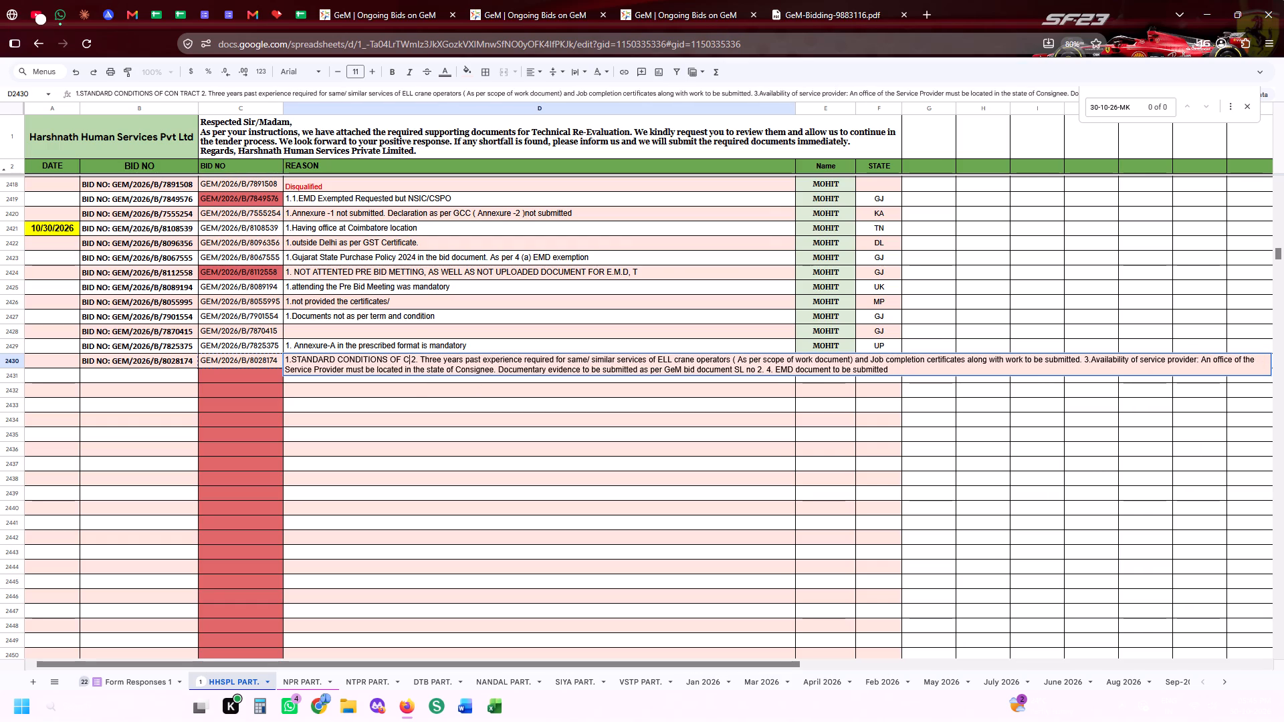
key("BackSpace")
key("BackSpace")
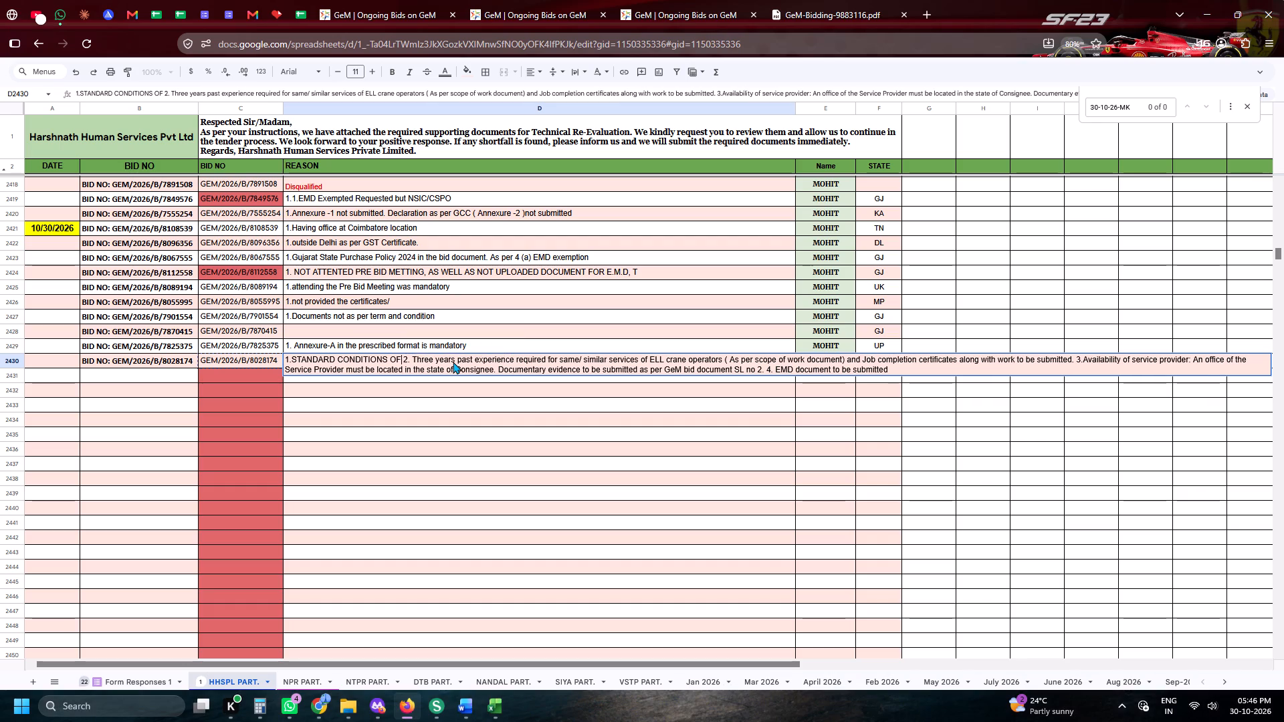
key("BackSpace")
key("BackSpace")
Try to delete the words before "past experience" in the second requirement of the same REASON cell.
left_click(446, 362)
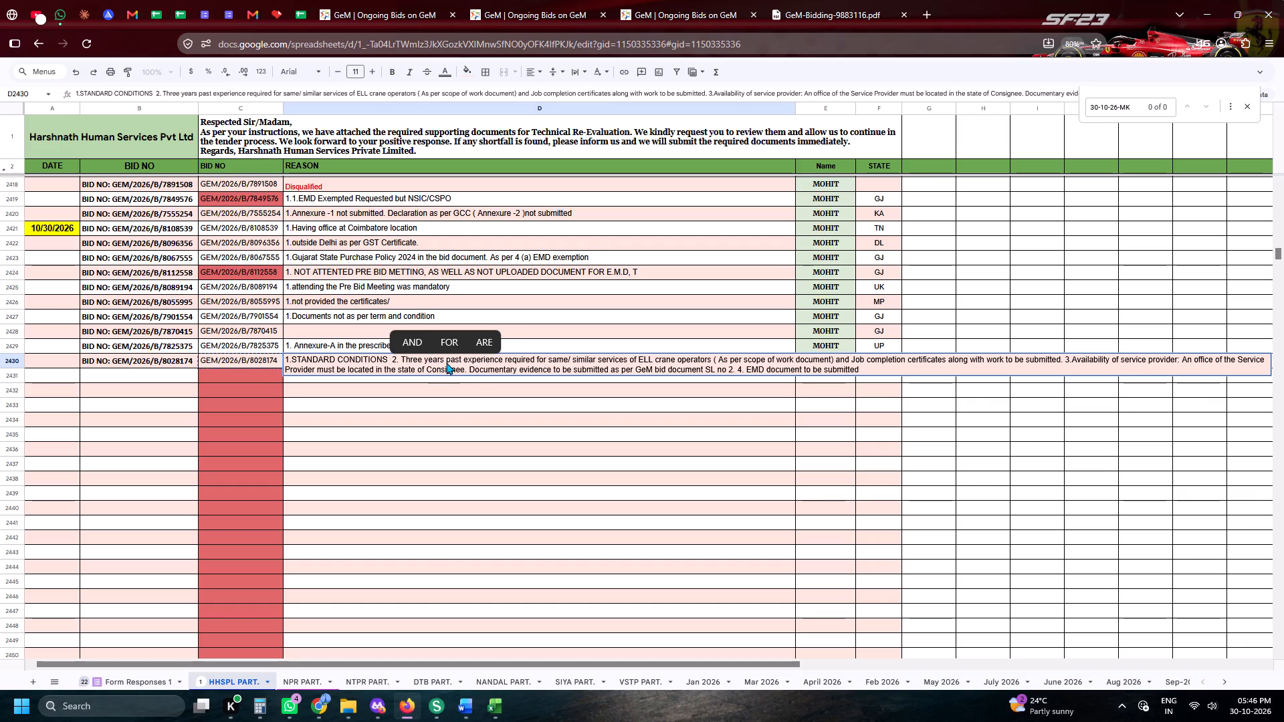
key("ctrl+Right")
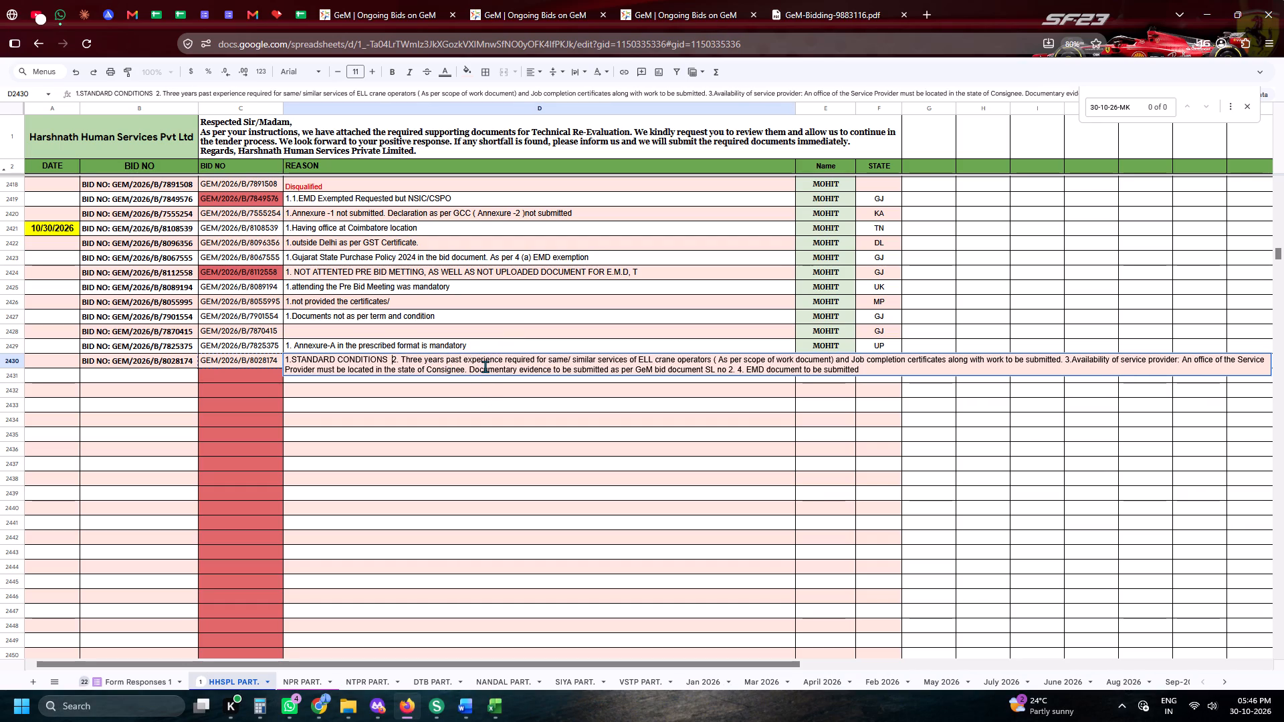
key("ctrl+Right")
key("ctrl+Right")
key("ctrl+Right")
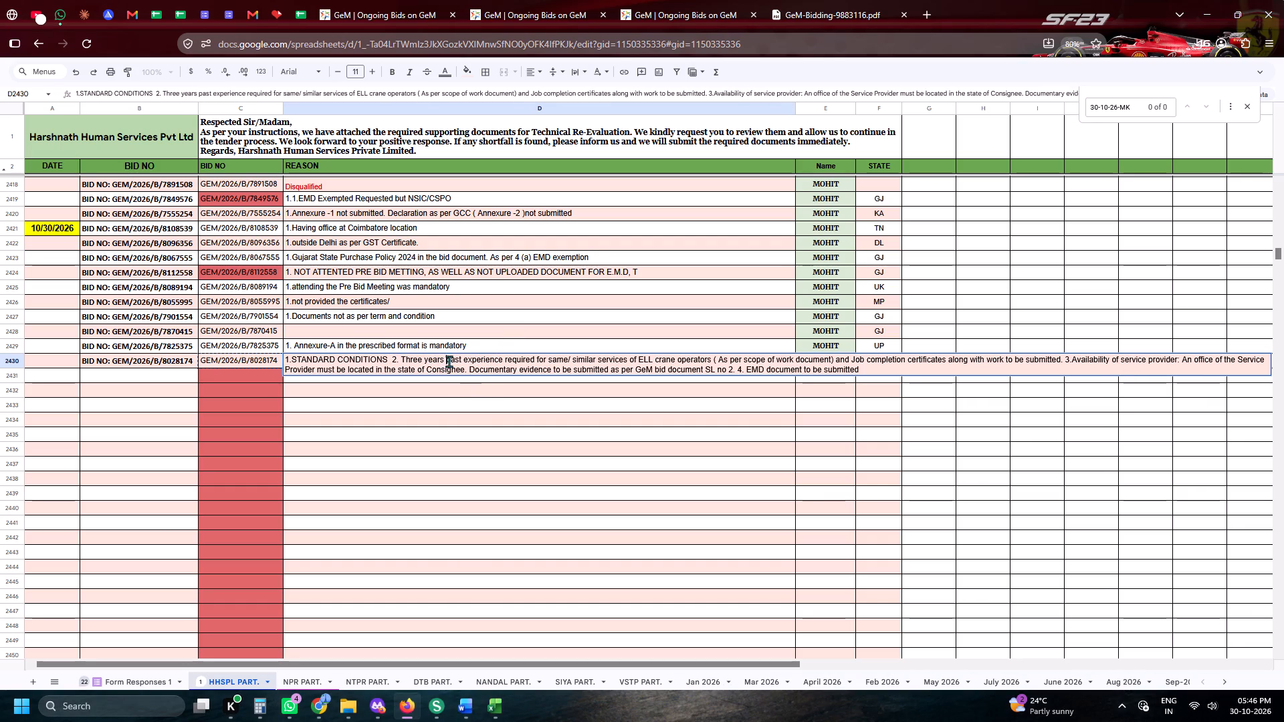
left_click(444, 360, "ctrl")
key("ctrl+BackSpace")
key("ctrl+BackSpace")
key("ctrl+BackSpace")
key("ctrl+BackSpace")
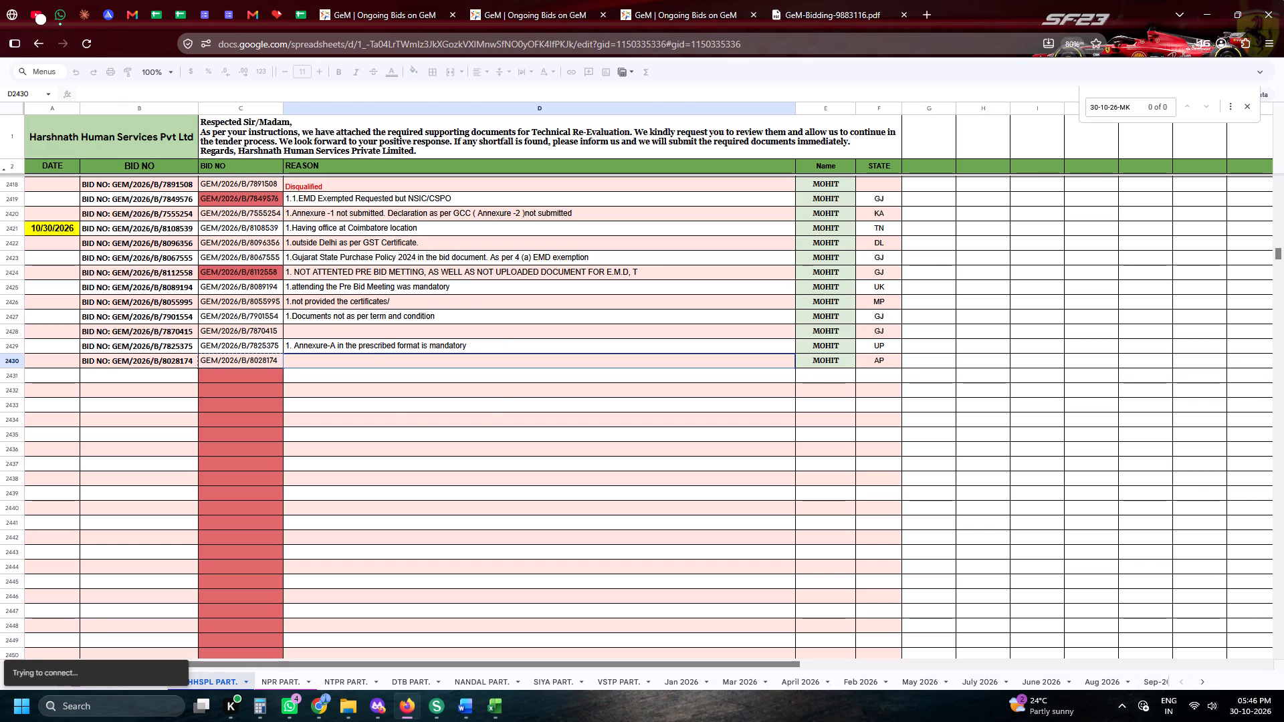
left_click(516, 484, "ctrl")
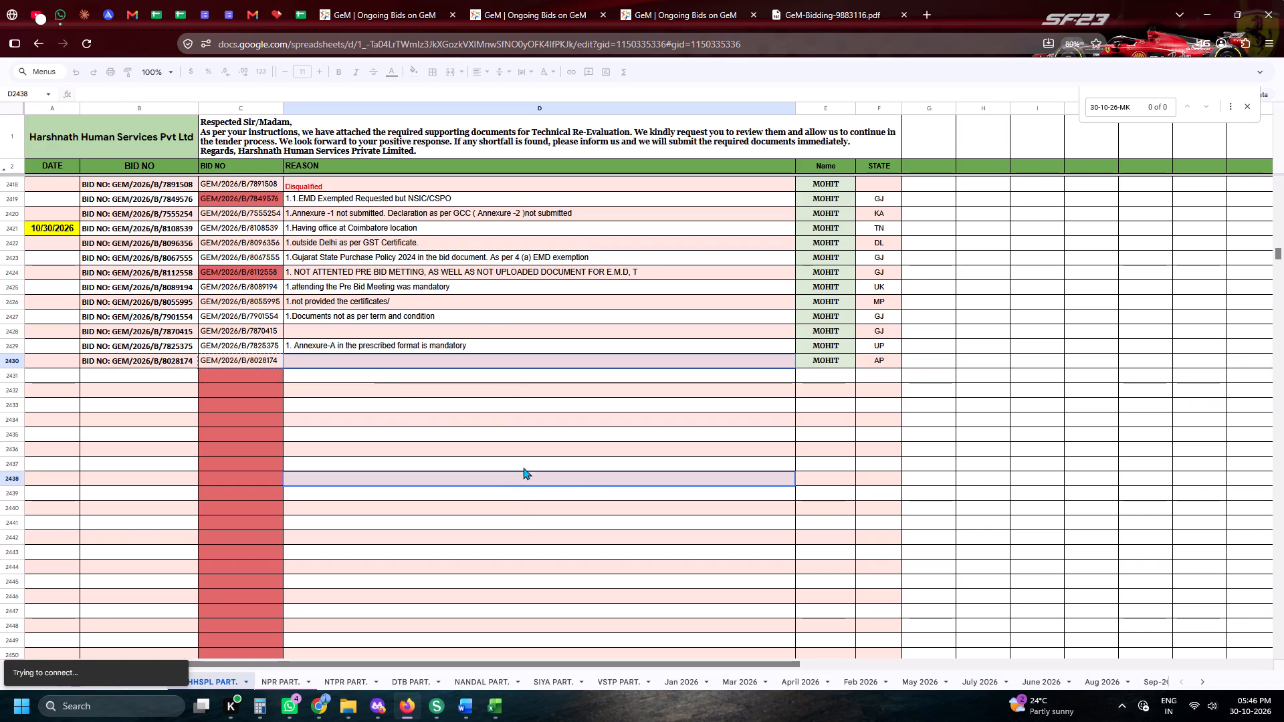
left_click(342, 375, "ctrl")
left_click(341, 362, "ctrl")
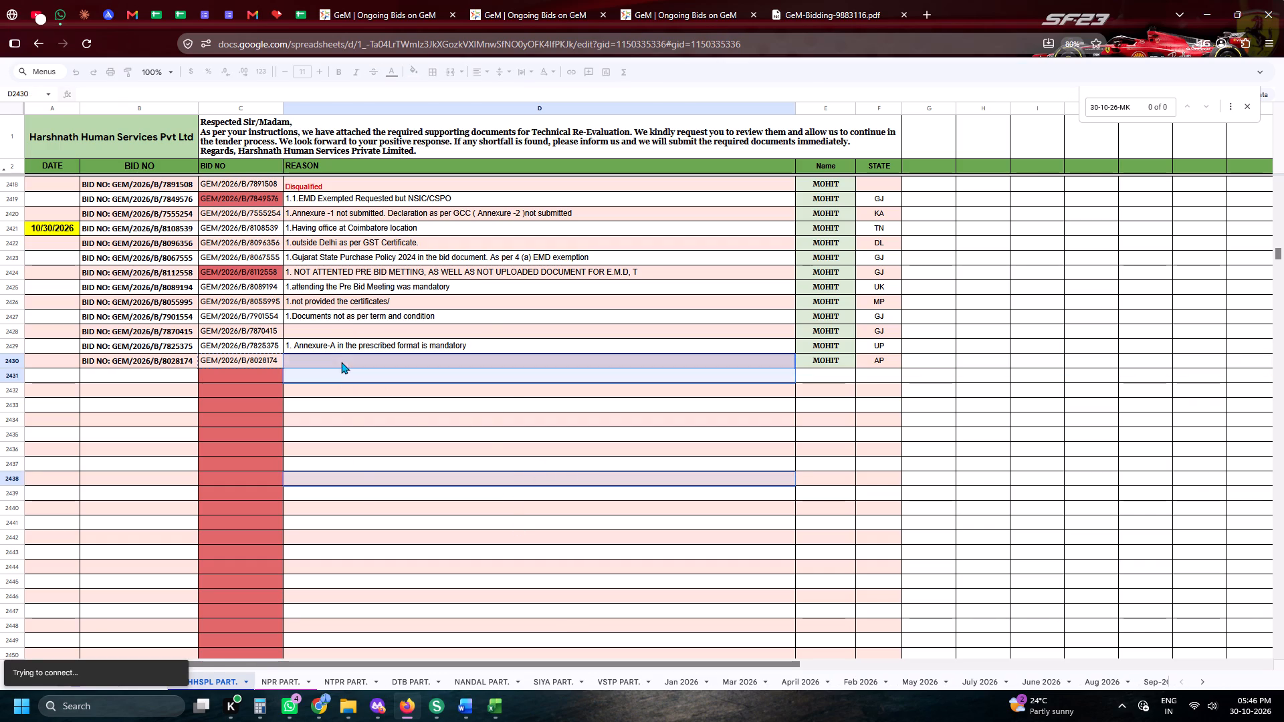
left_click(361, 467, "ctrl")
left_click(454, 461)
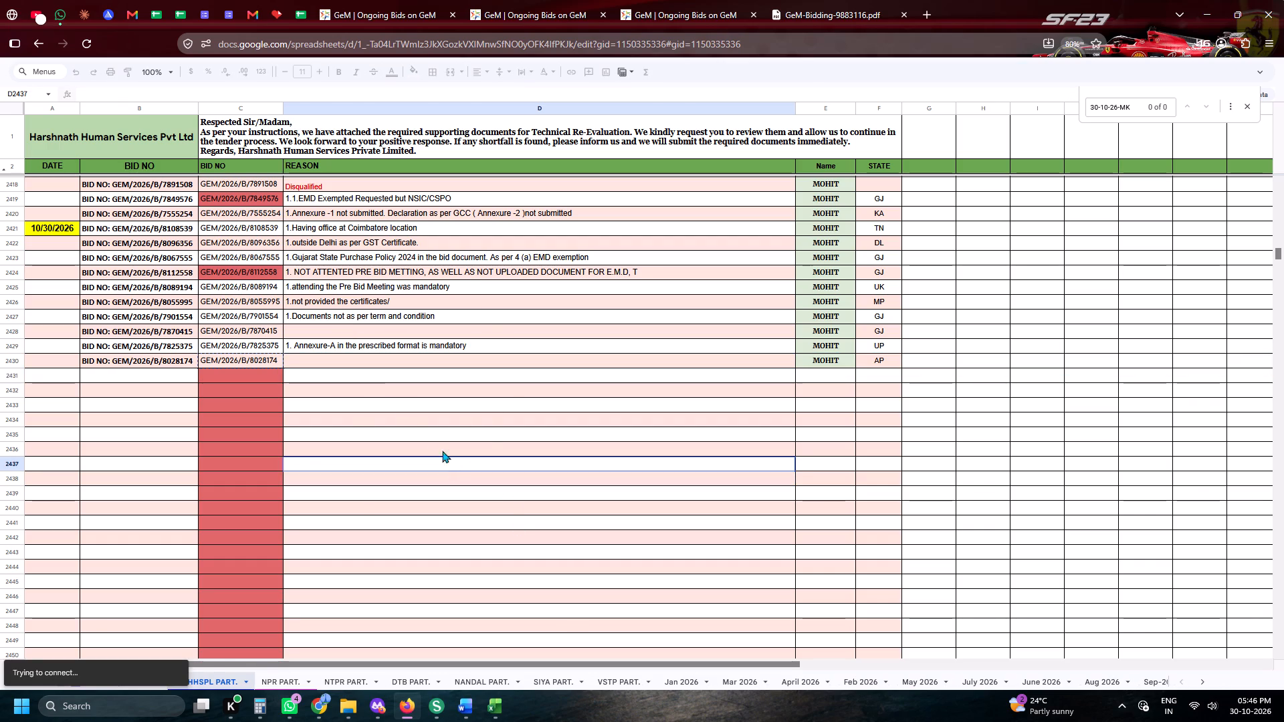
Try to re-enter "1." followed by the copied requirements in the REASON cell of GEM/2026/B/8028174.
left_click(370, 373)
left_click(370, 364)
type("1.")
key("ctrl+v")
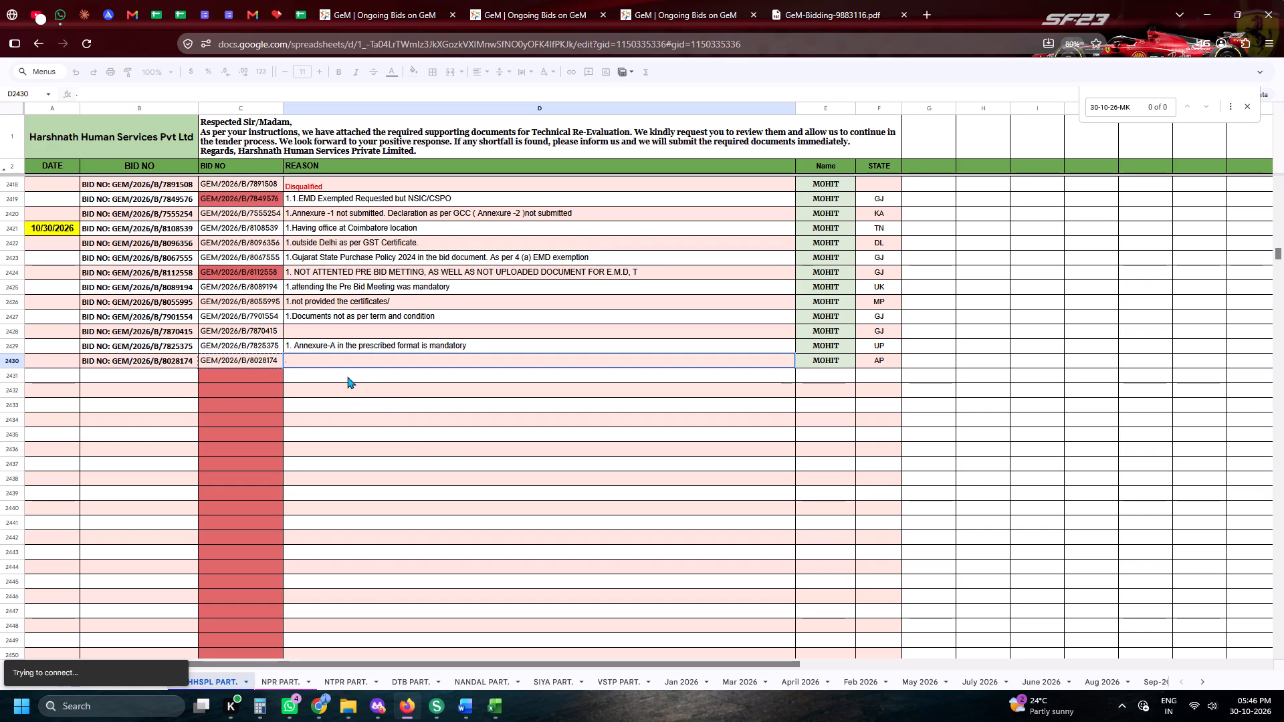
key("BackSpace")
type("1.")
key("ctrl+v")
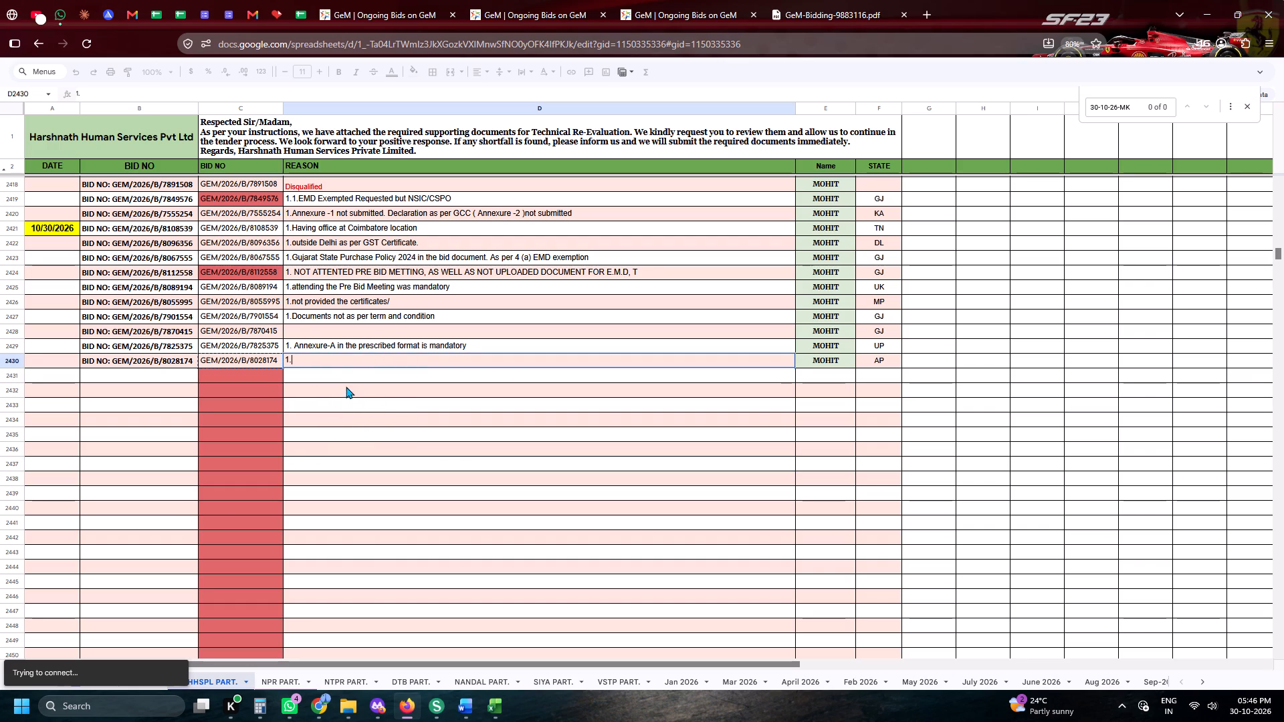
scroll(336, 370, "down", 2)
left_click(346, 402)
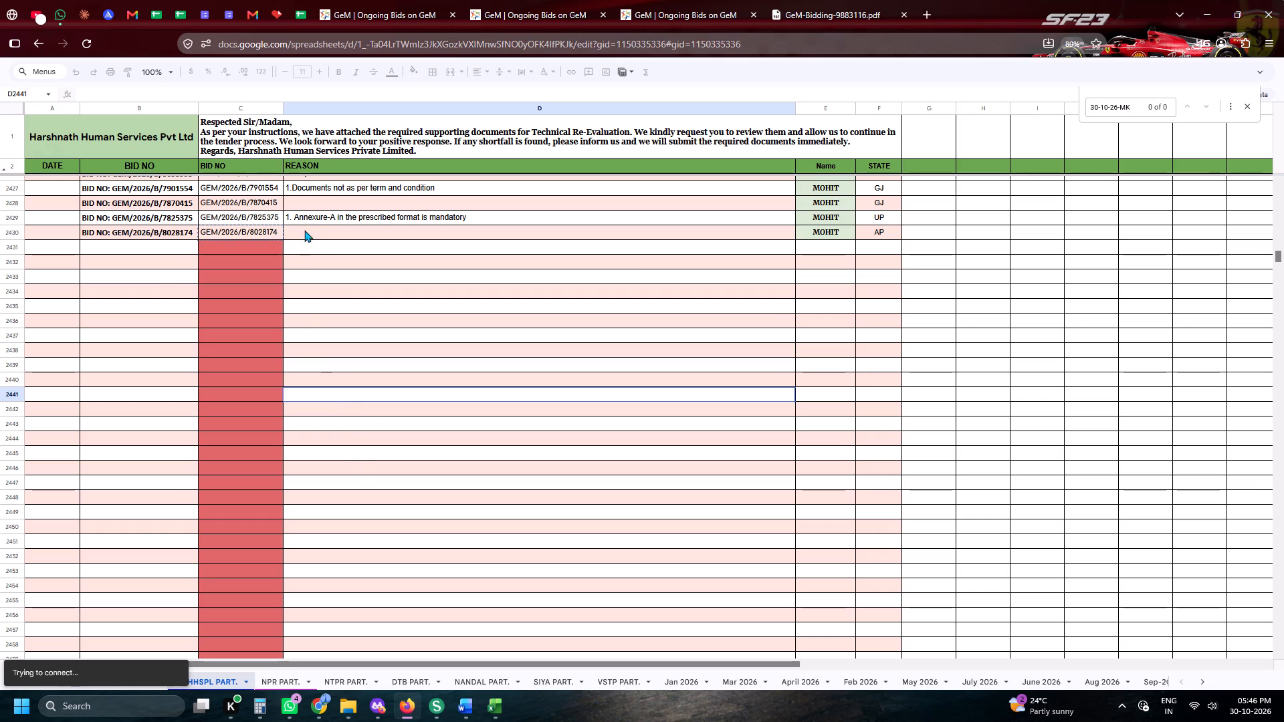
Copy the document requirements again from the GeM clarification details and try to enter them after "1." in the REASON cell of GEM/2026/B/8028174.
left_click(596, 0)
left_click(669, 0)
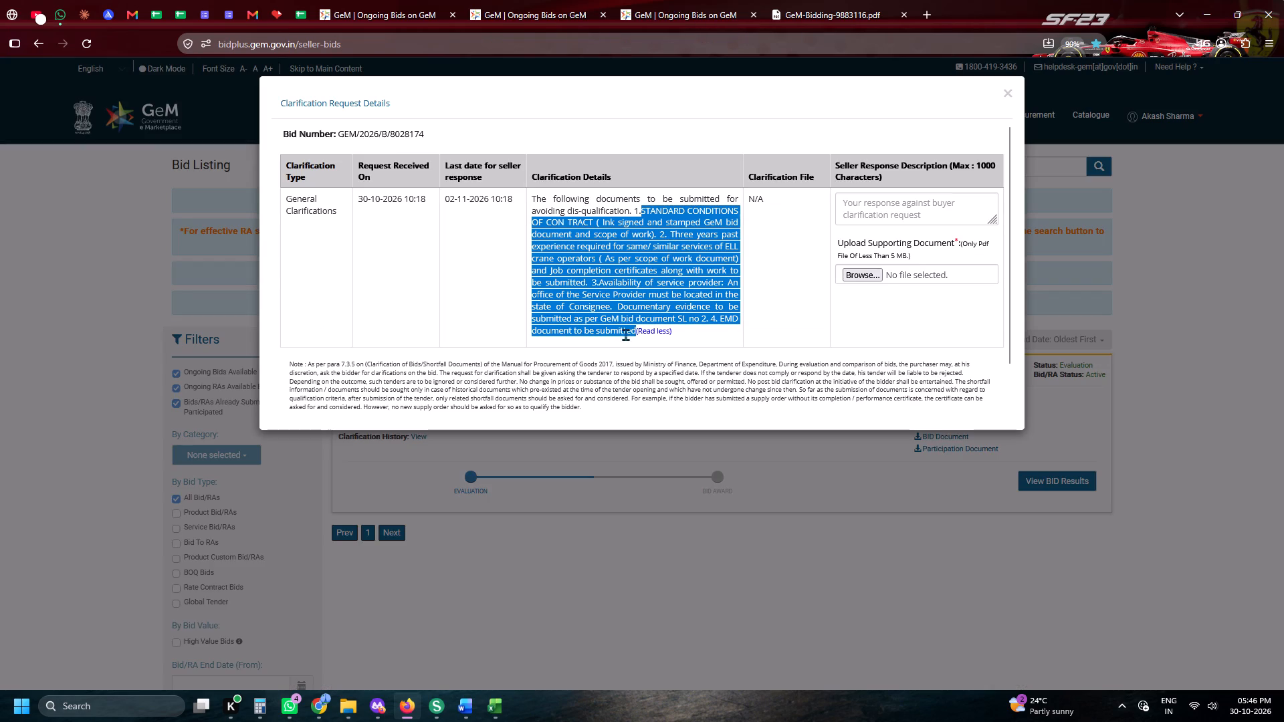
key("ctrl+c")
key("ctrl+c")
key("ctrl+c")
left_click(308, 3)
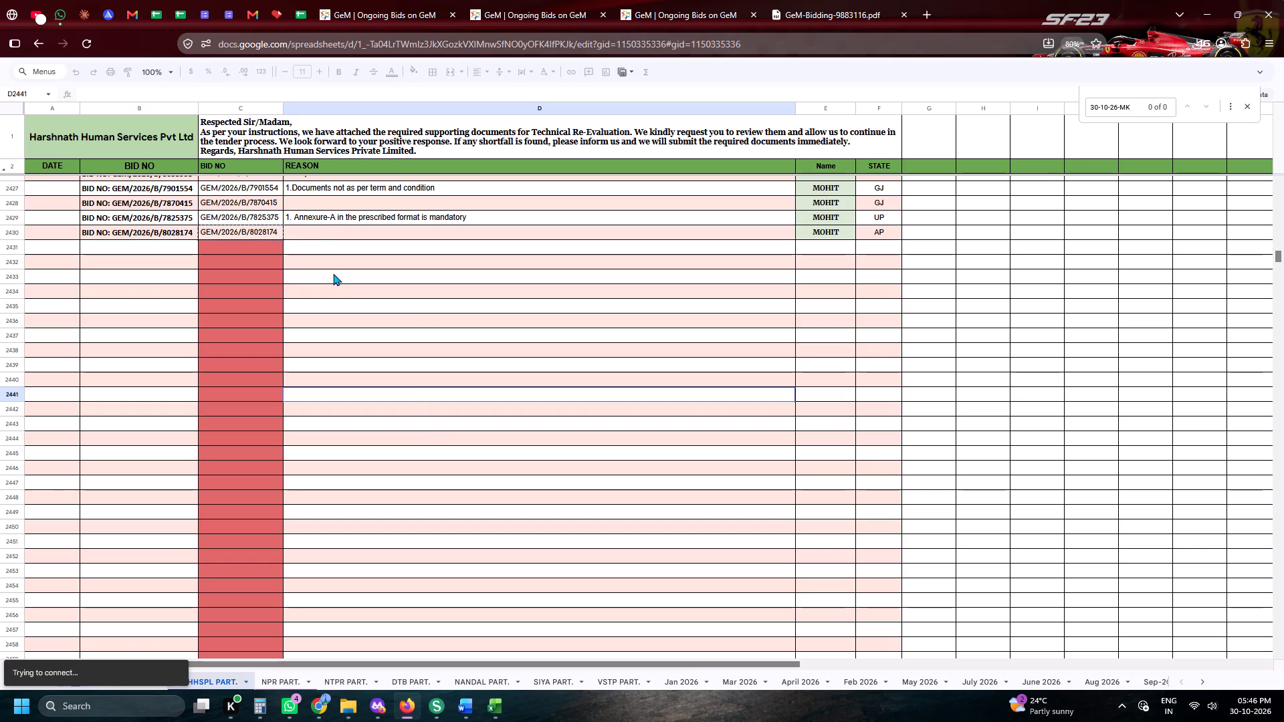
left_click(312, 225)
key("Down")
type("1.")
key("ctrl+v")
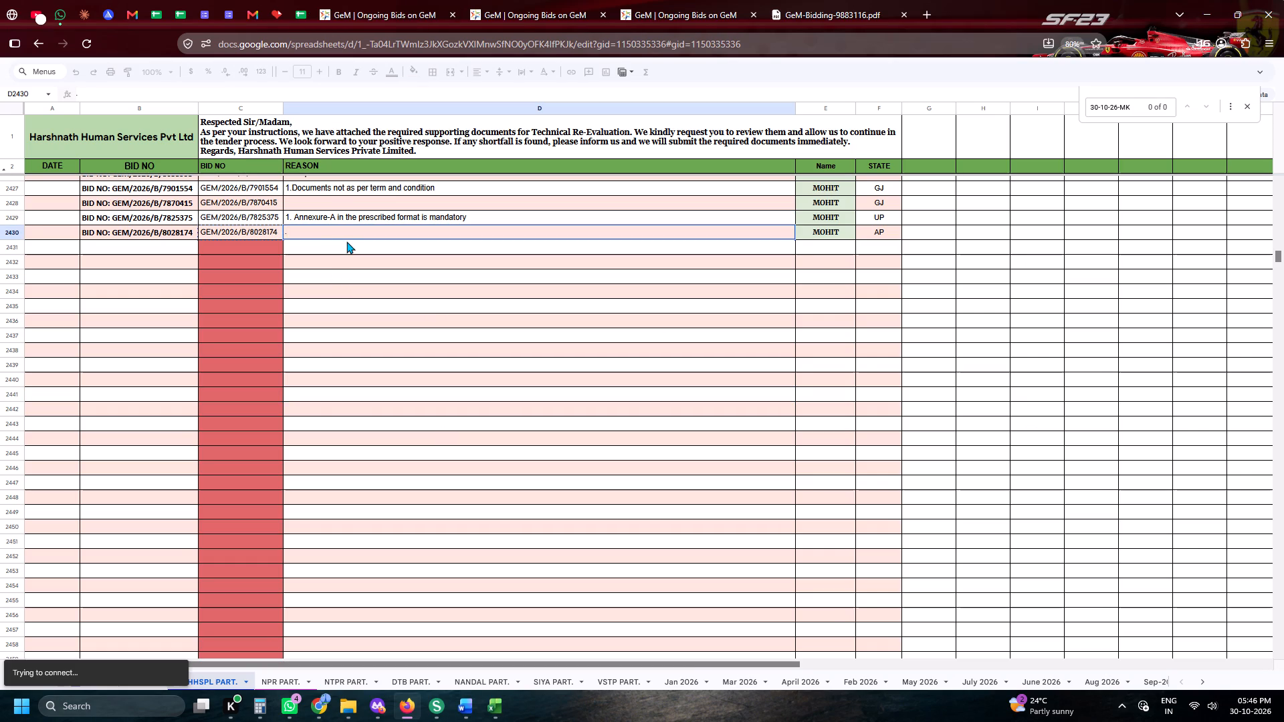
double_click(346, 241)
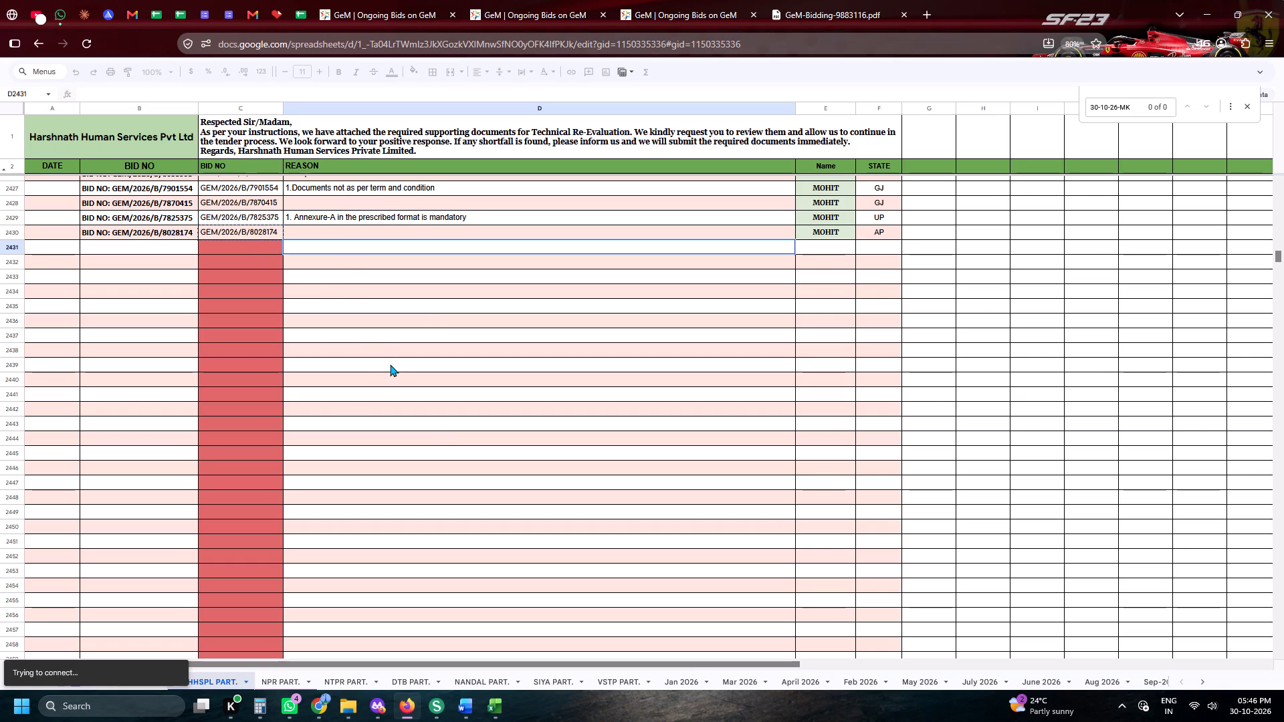
Switch from the tender sheet back to the GeM bid listing.
left_click(579, 0)
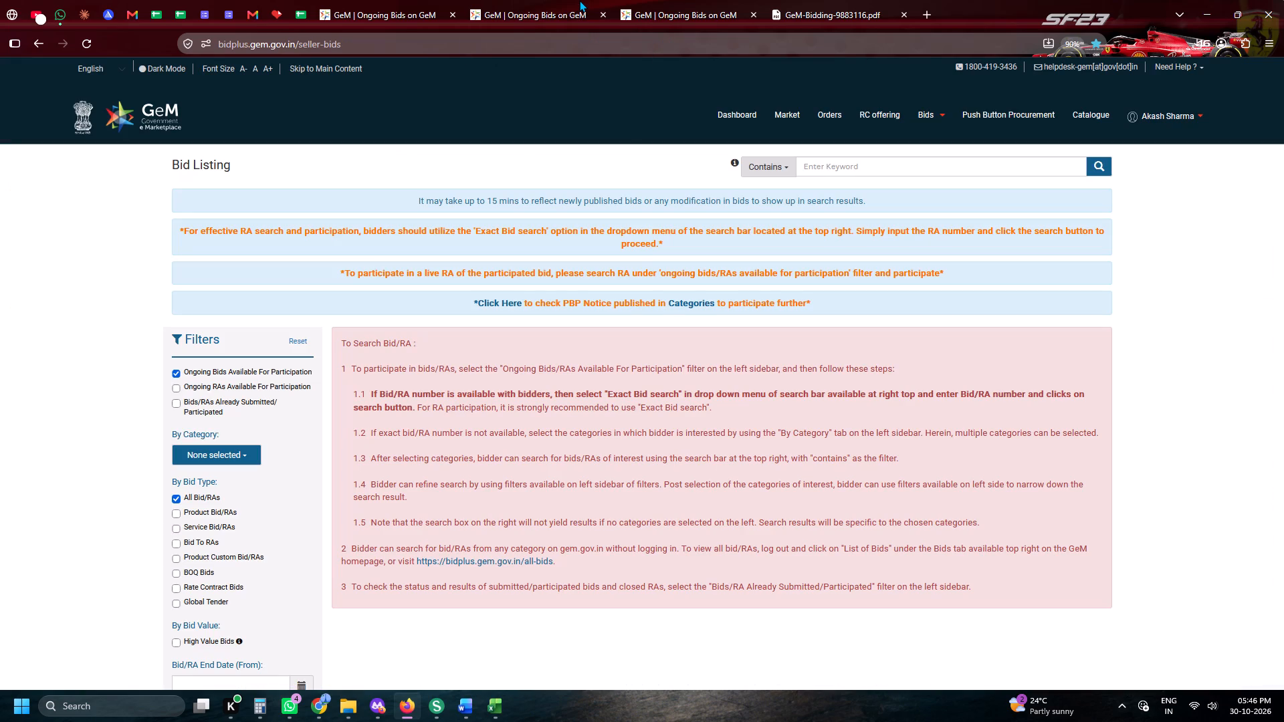
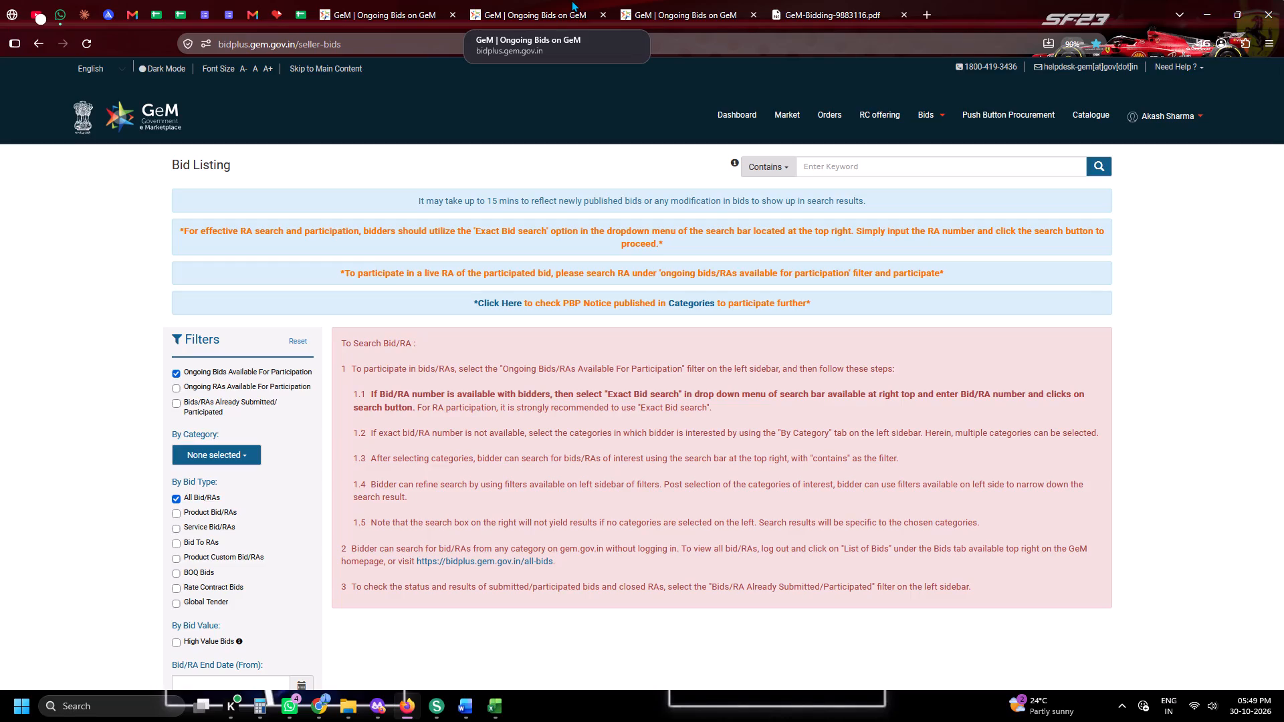
Switch to the tender sheet and look through the list of Google accounts, leaving the current account in use.
left_click(290, 5)
left_click(1259, 78)
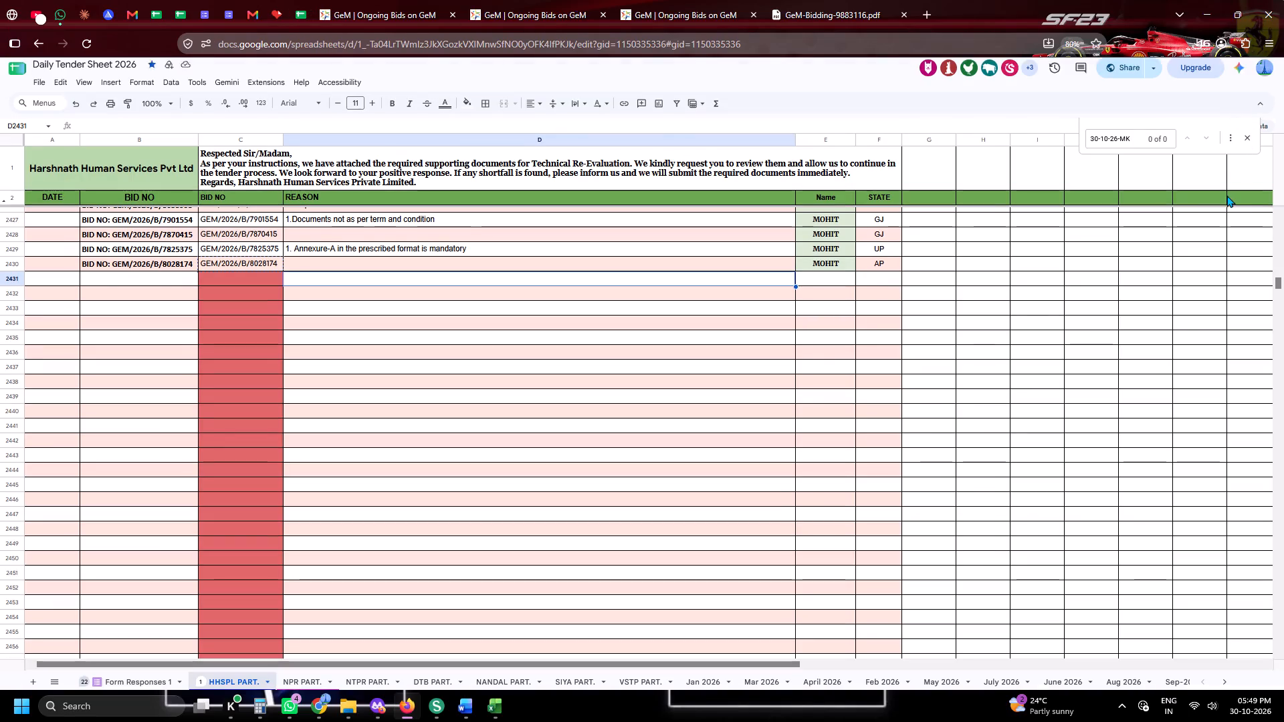
left_click(1265, 79)
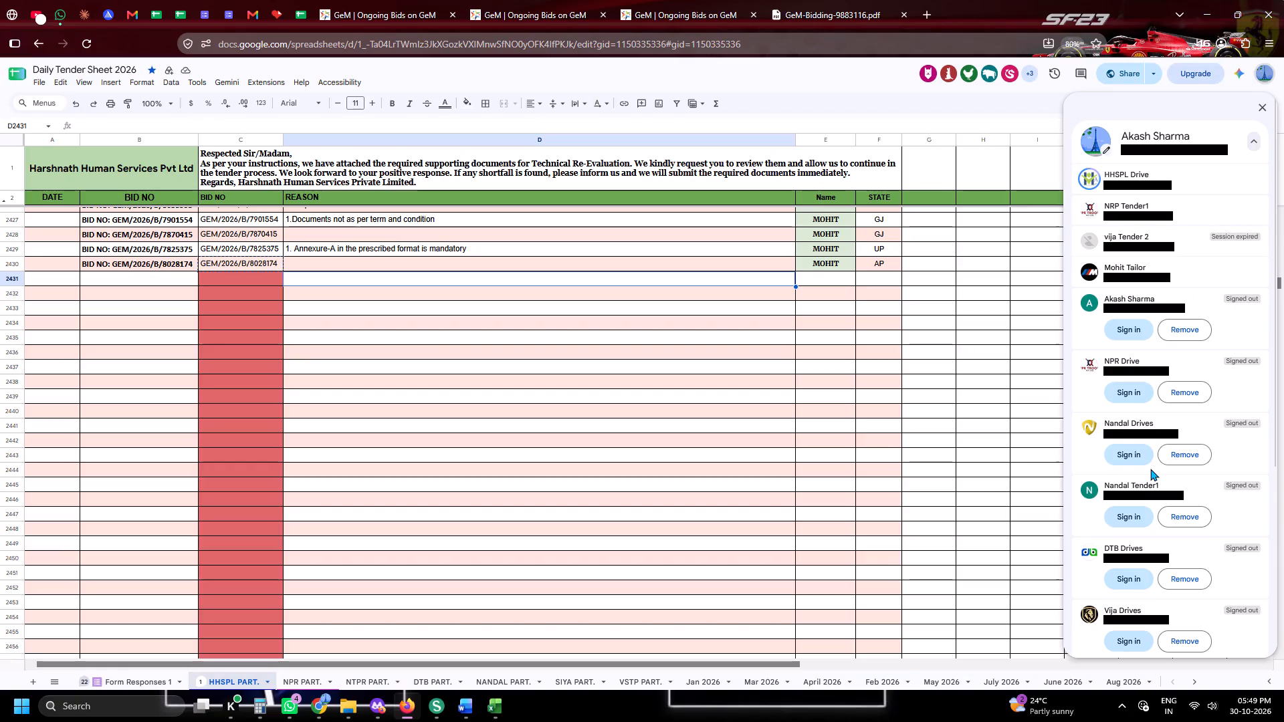
scroll(1153, 472, "down", 3)
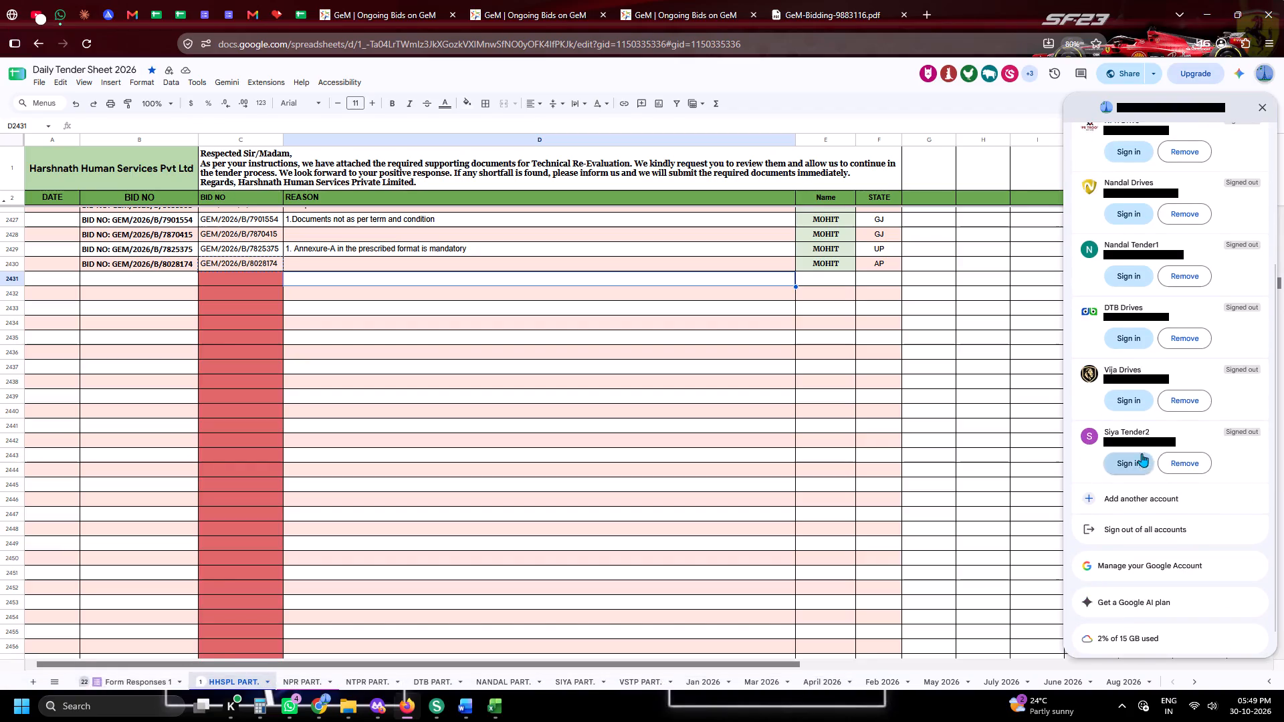
scroll(1134, 414, "up", 3)
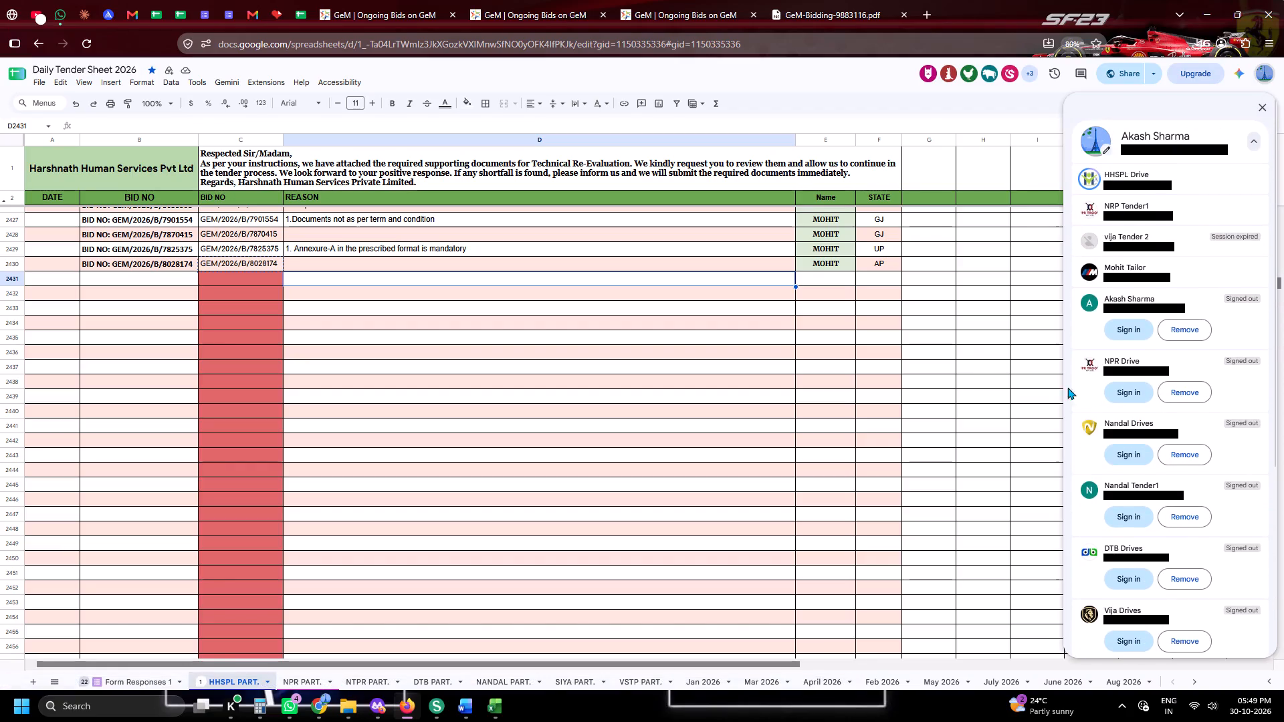
left_click(971, 352)
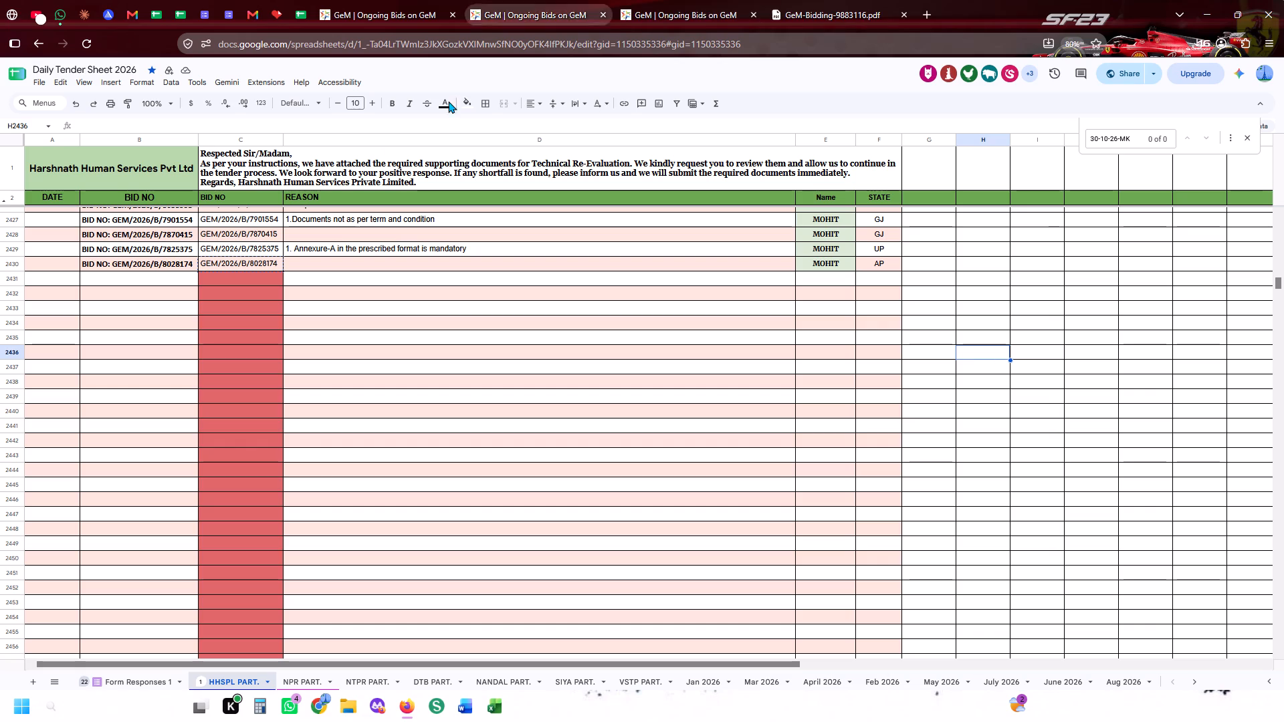
Copy bid number GEM/2026/B/8028174 from the tender sheet and look it up on the GeM bid listing with Exact Bid Search.
left_click(238, 274)
left_click(239, 259)
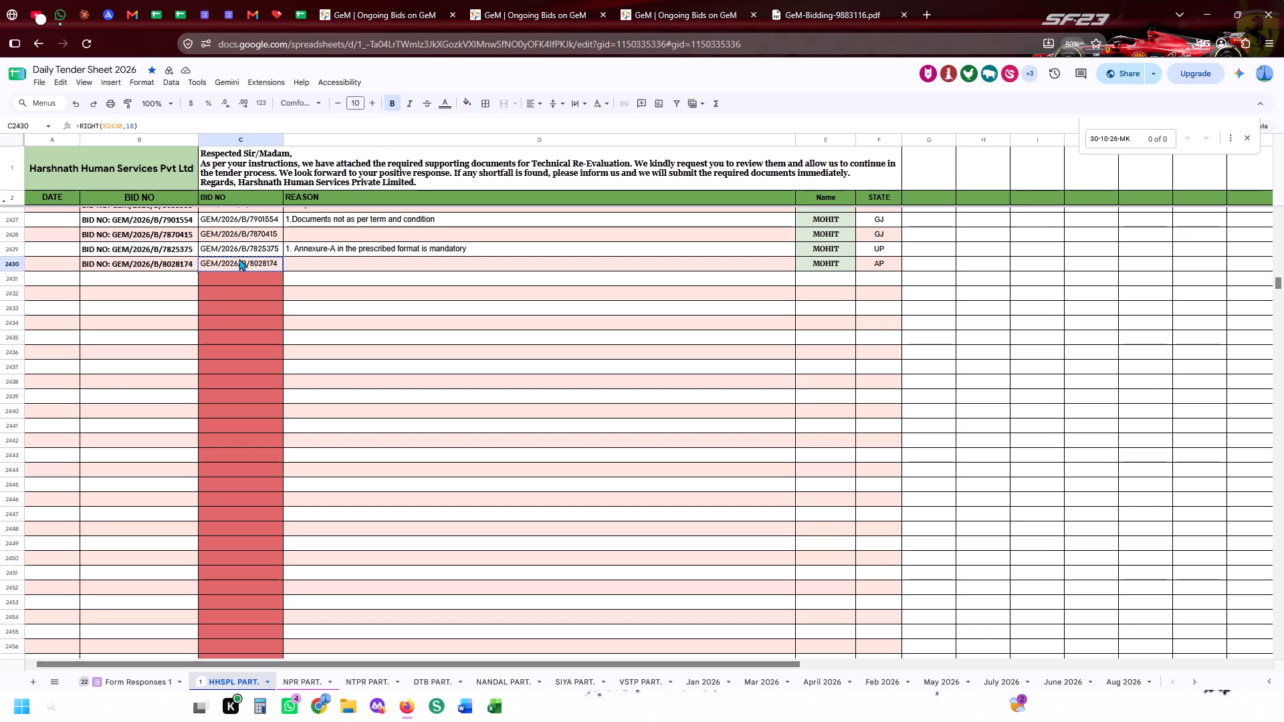
key("ctrl+c")
key("ctrl+c")
key("ctrl+c")
left_click(381, 0)
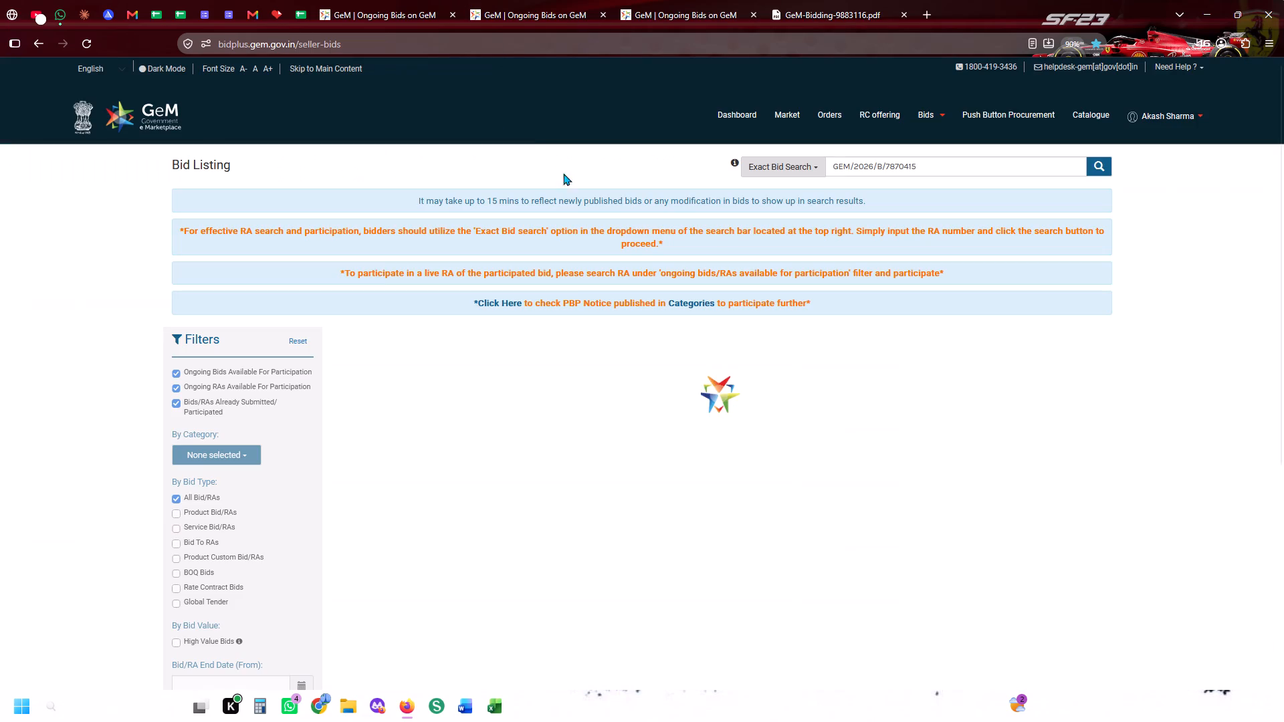
left_click(433, 0)
left_click(479, 0)
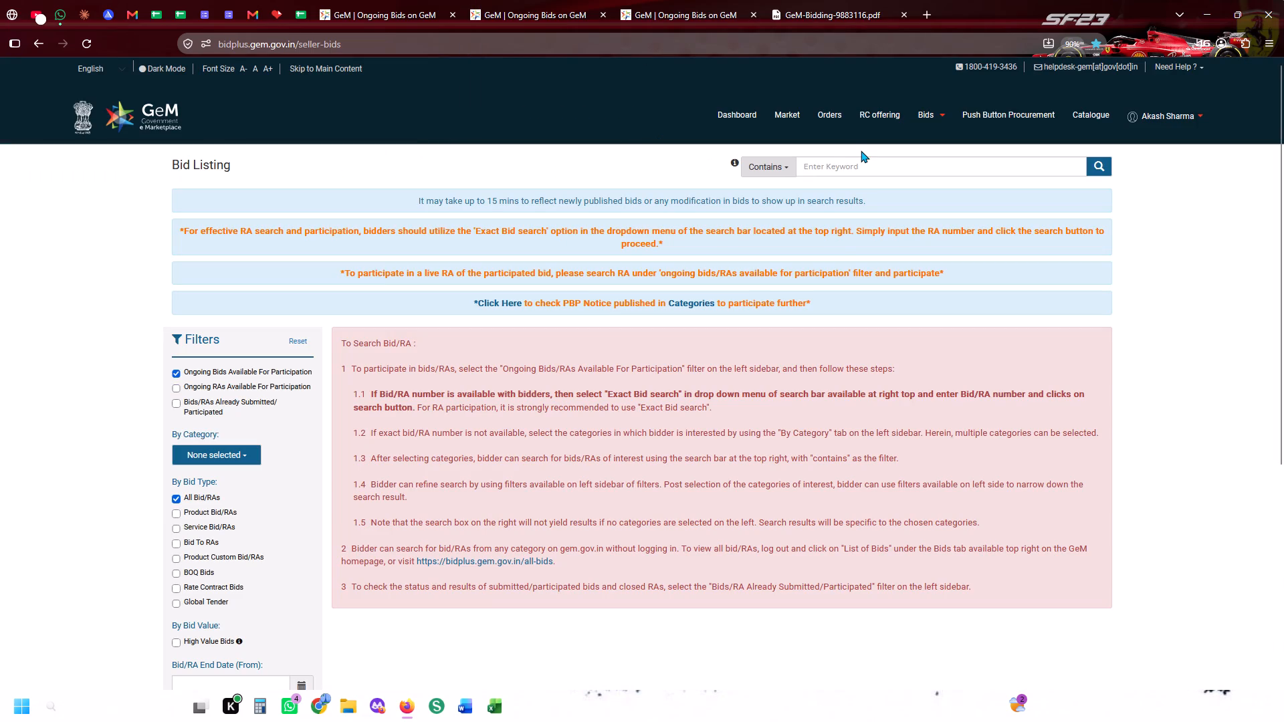
left_click(861, 166)
key("ctrl+v")
left_click(781, 162)
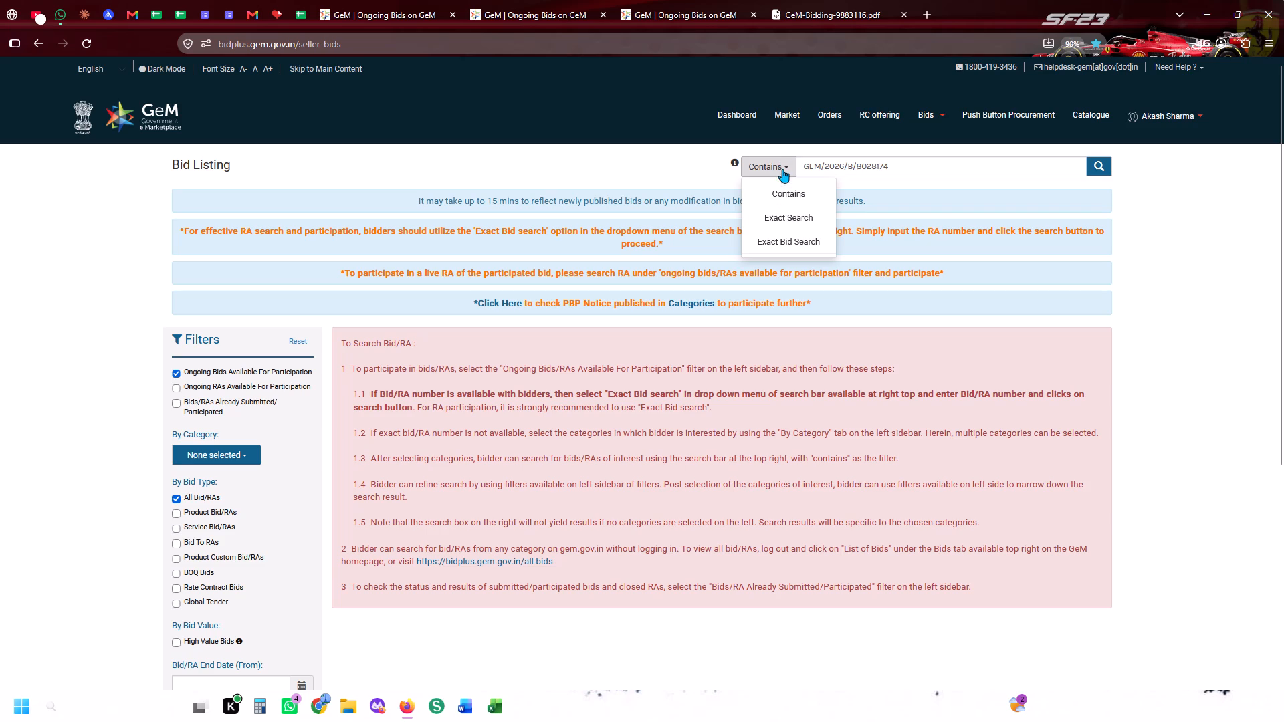
left_click(804, 238)
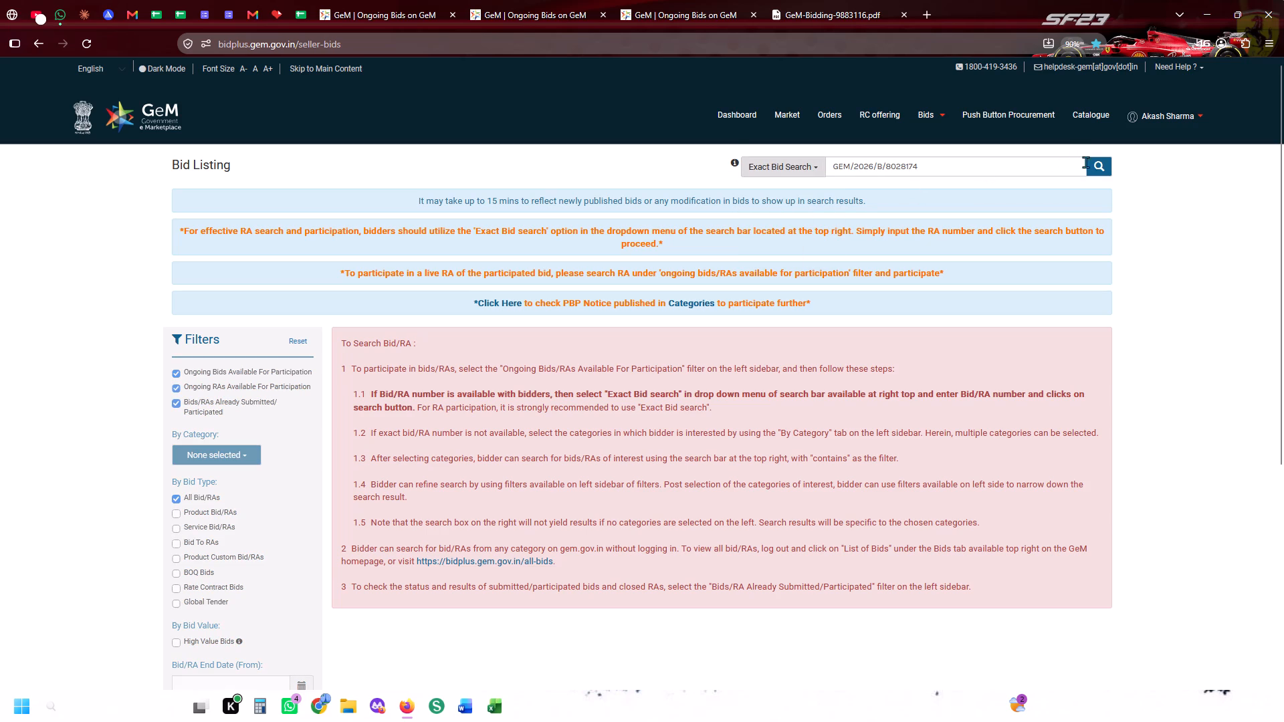
left_click(1096, 162)
Close the clarification request details of GEM/2026/B/8028174 and download the bid's participation document.
left_click(688, 0)
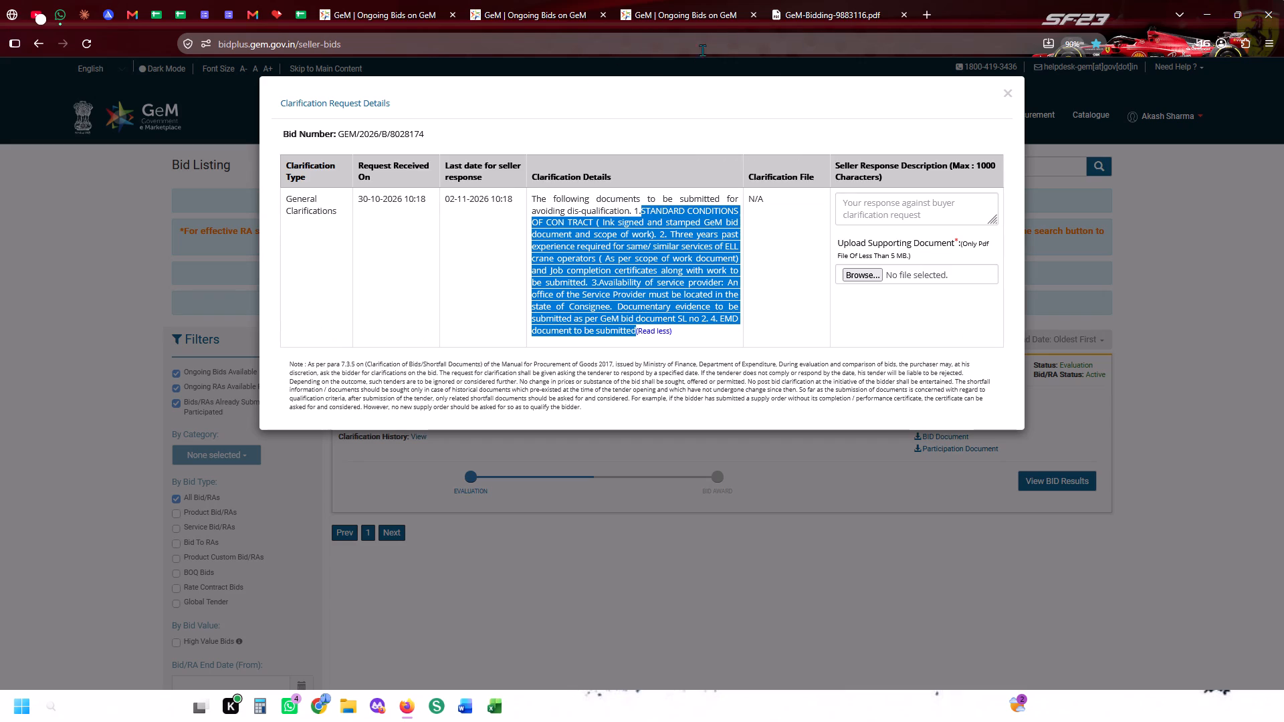
left_click(480, 0)
left_click(655, 0)
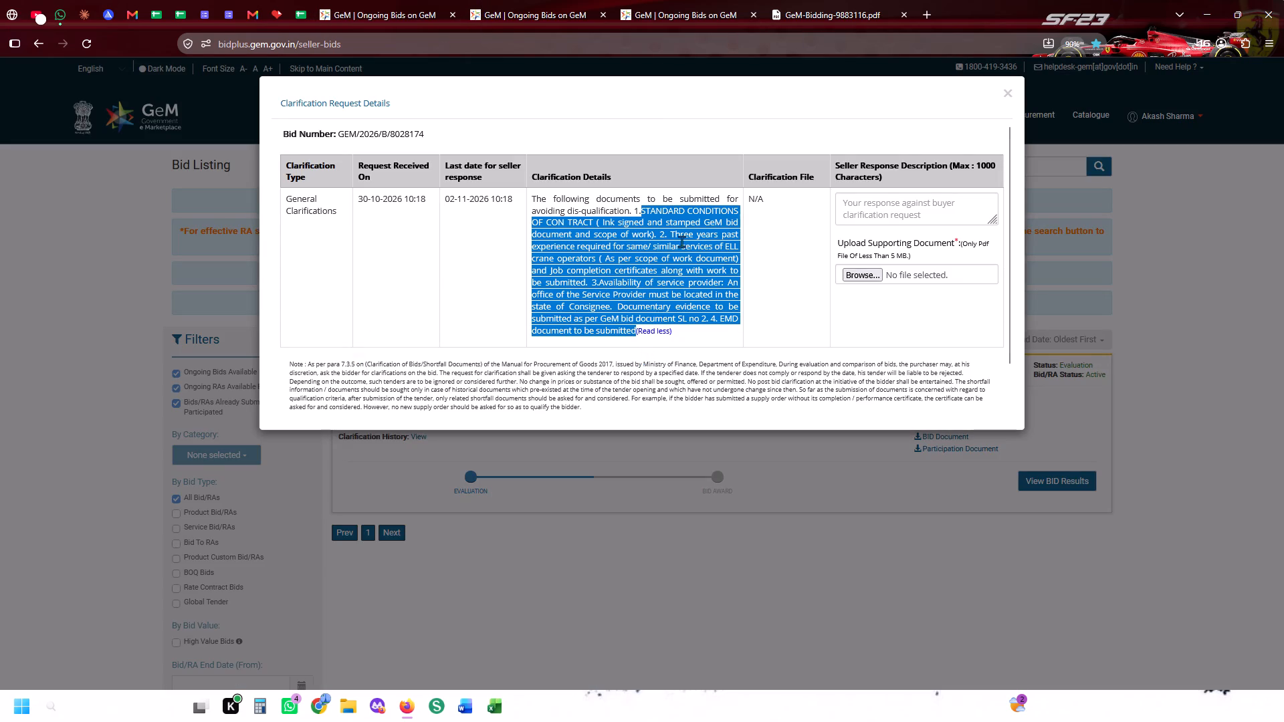
left_click(752, 442)
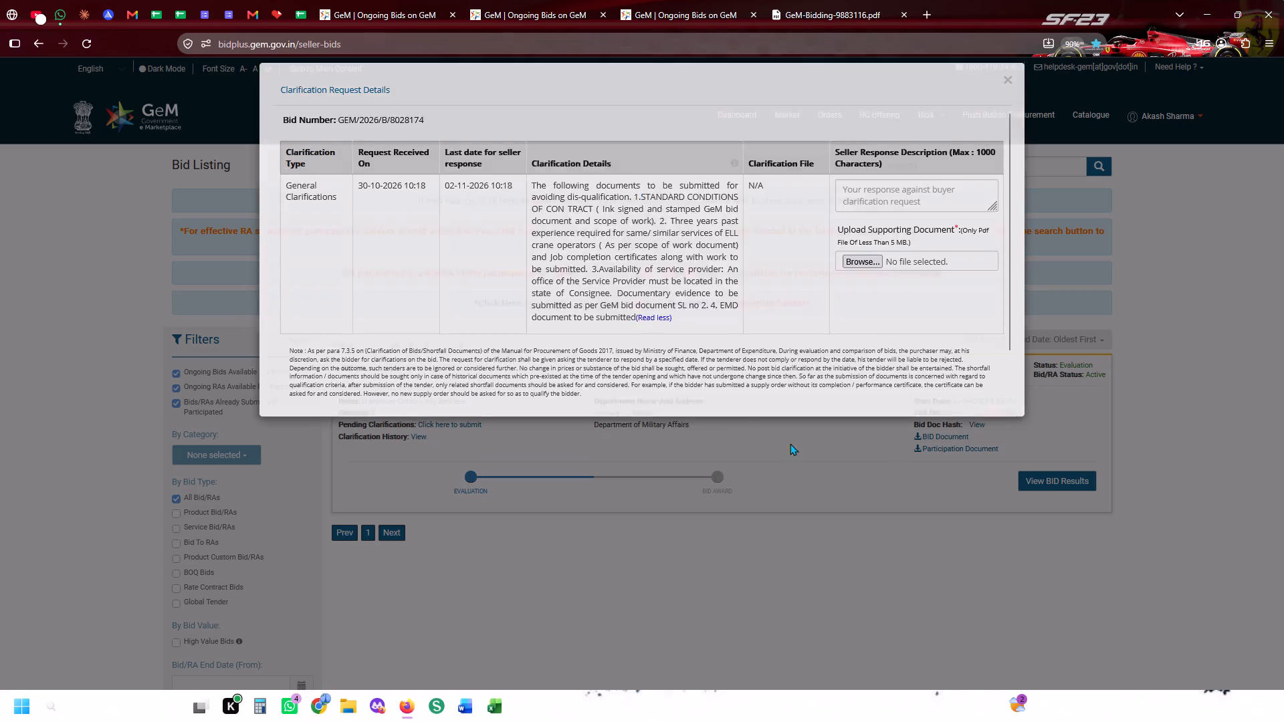
left_click(946, 455)
left_click(941, 442)
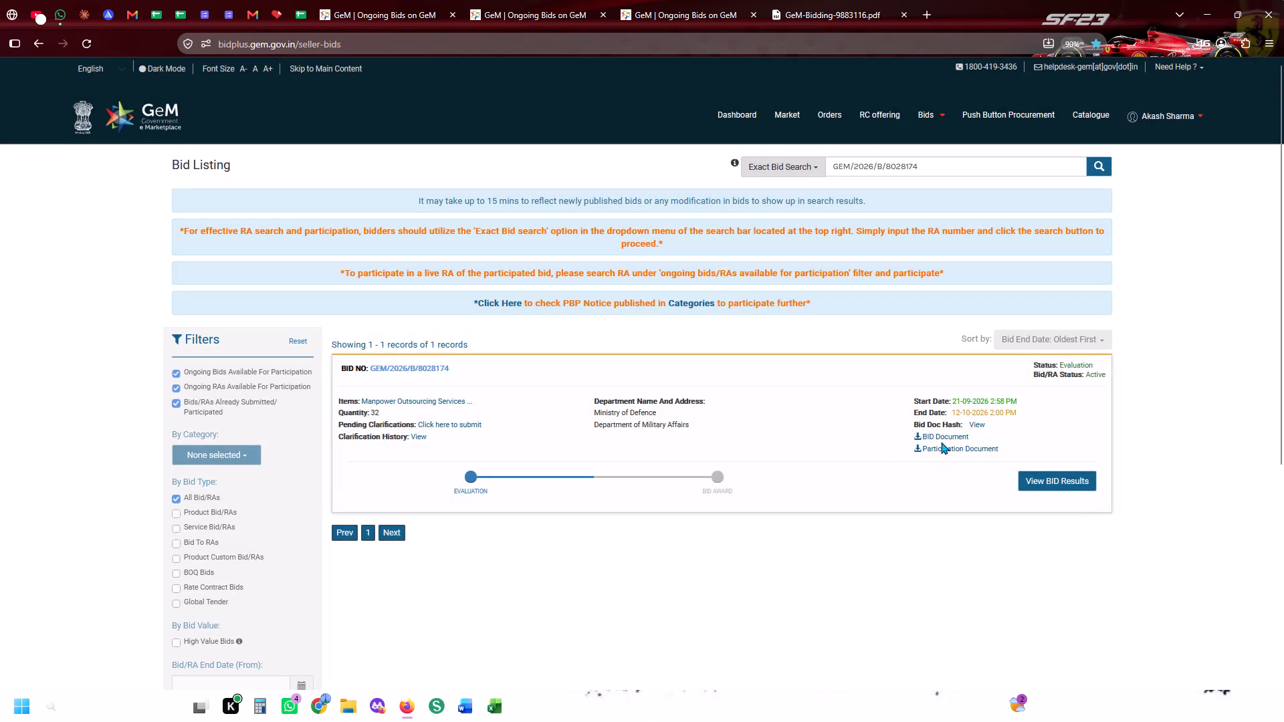
left_click(946, 449)
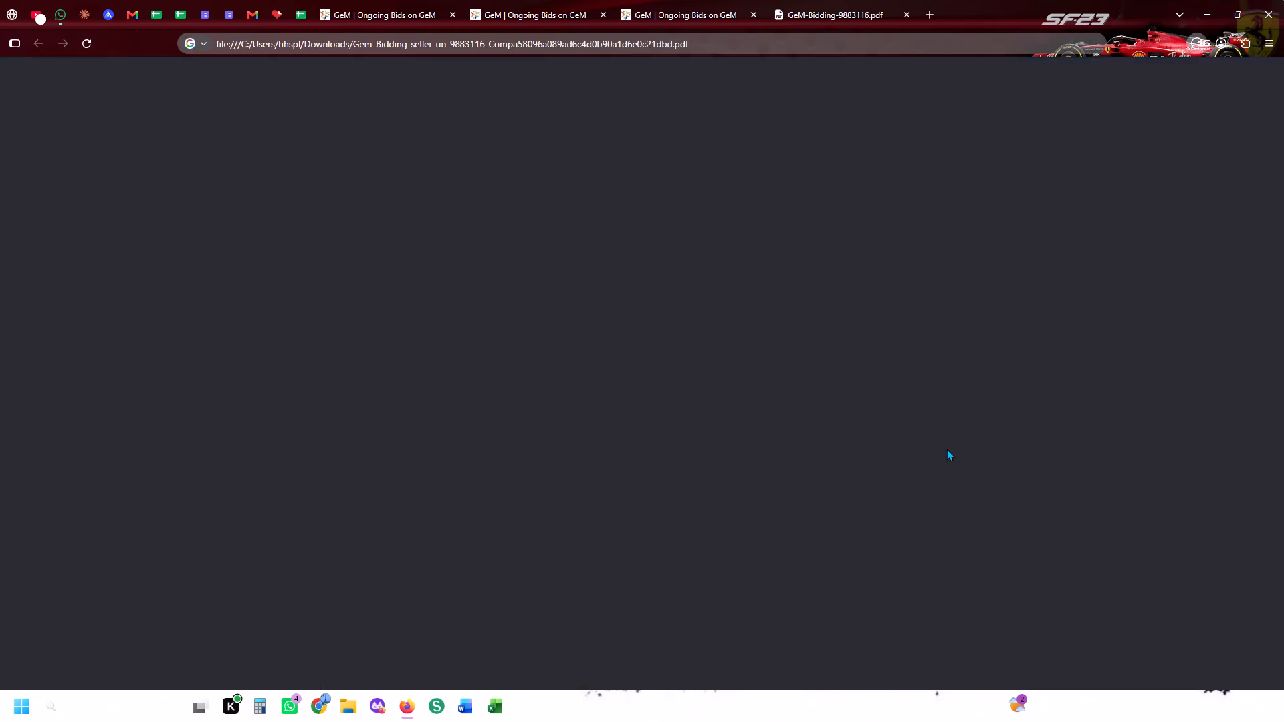
Download the Certificate (Requested in ATC) file, 17902218675084.pdf, from the upload documents list in the participation document.
left_click(586, 367)
scroll(586, 367, "down", 7)
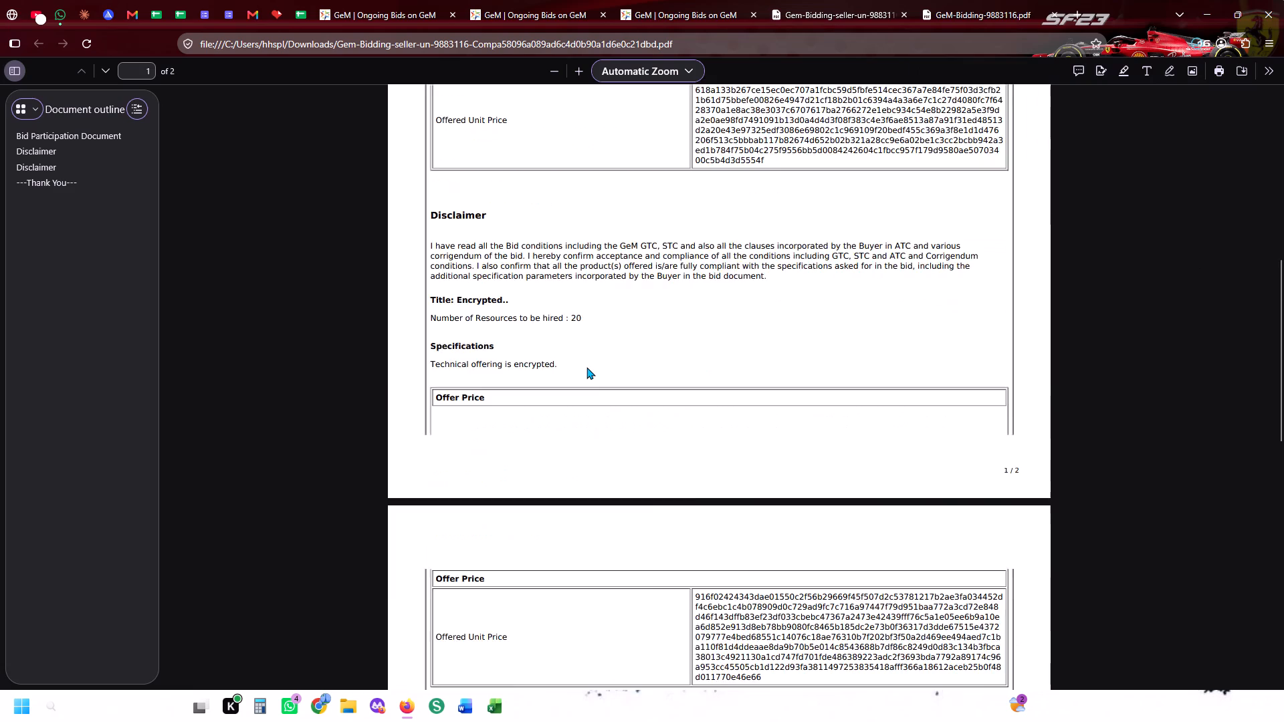
scroll(586, 367, "down", 6)
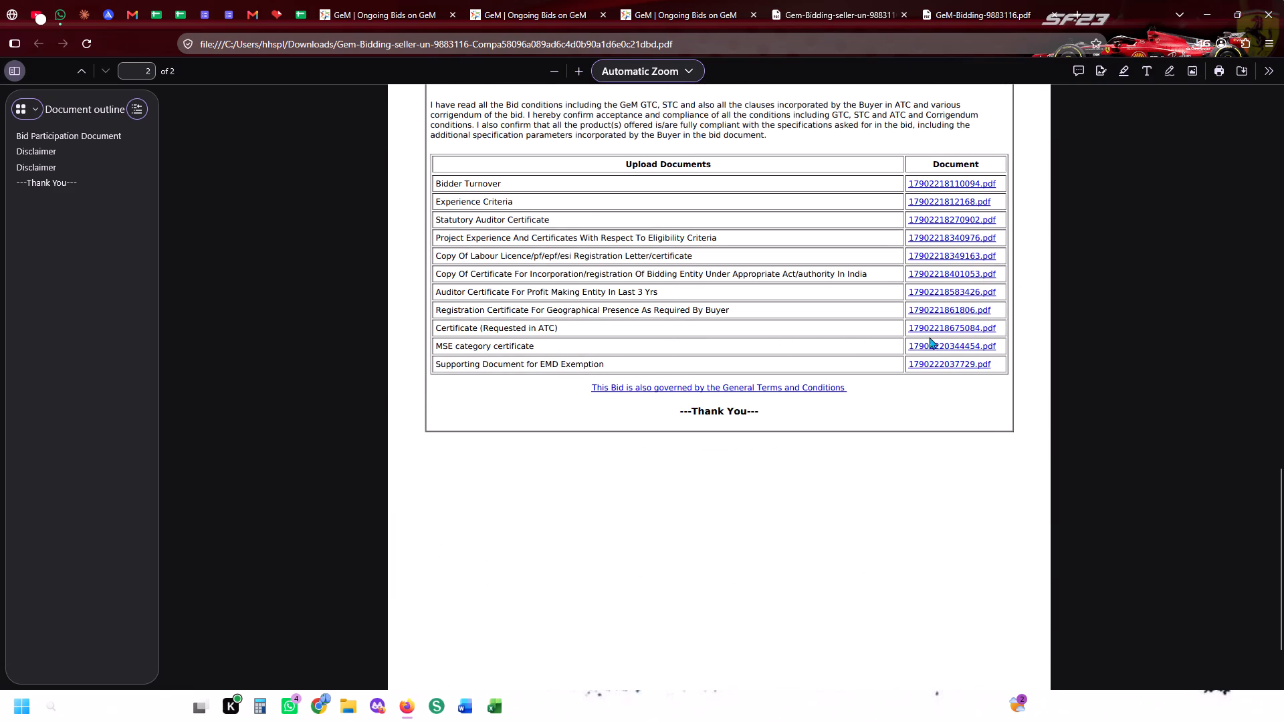
left_click(942, 333)
left_click(941, 332)
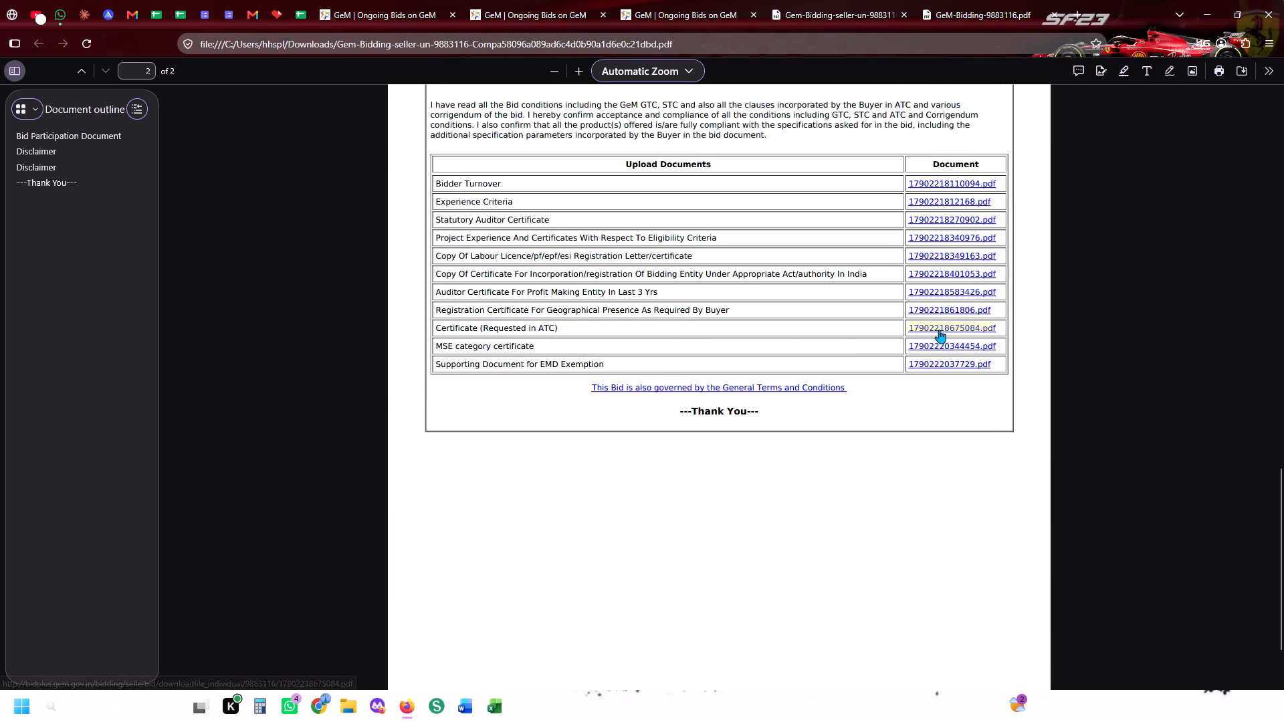
left_click(939, 330)
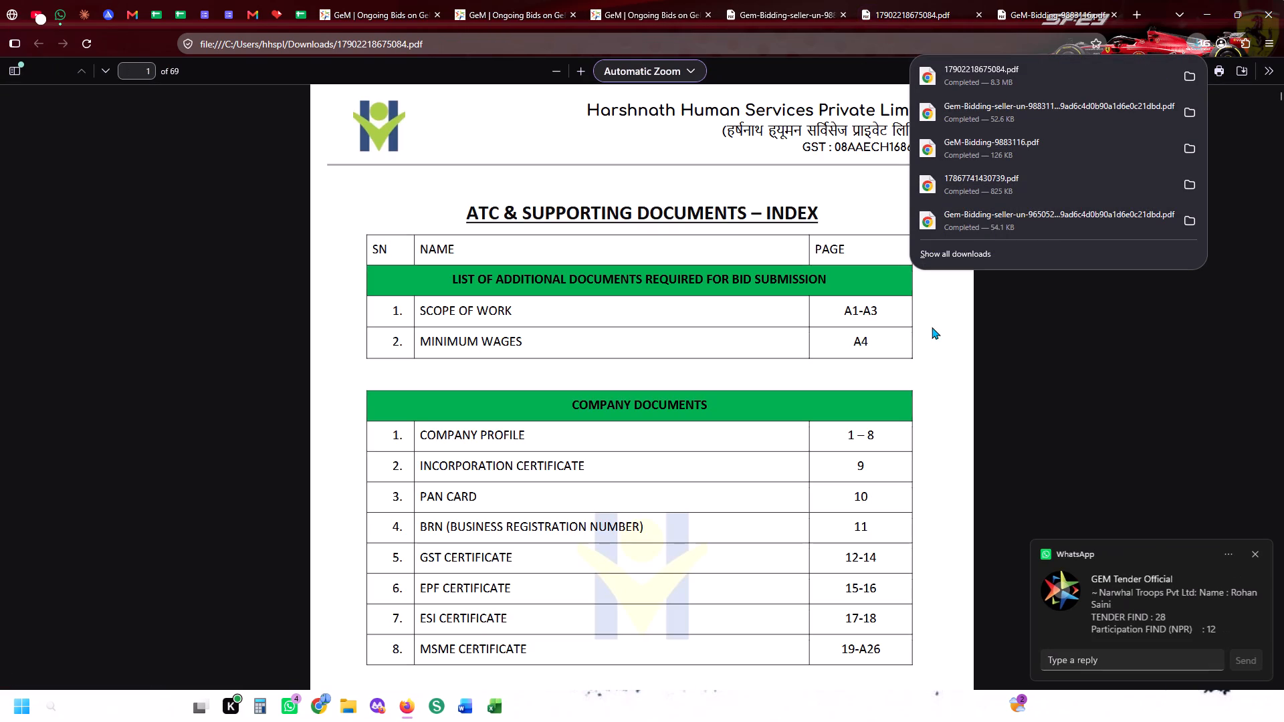
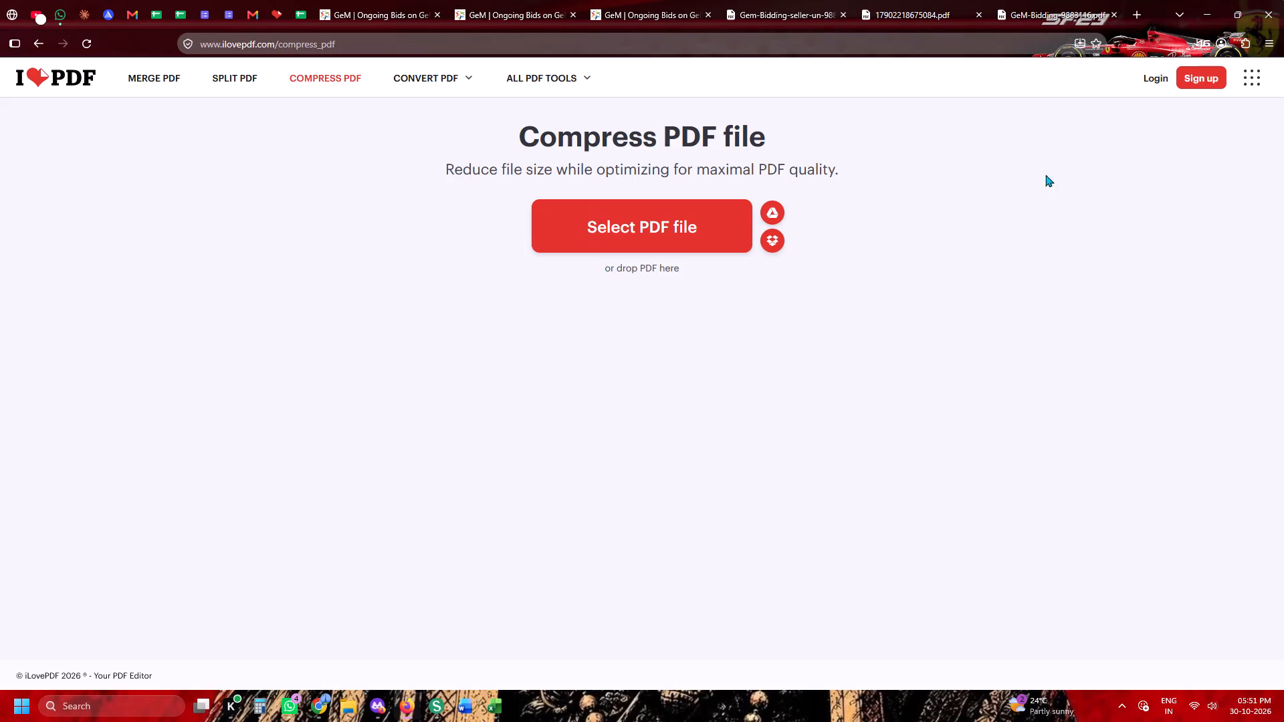
left_click(290, 17)
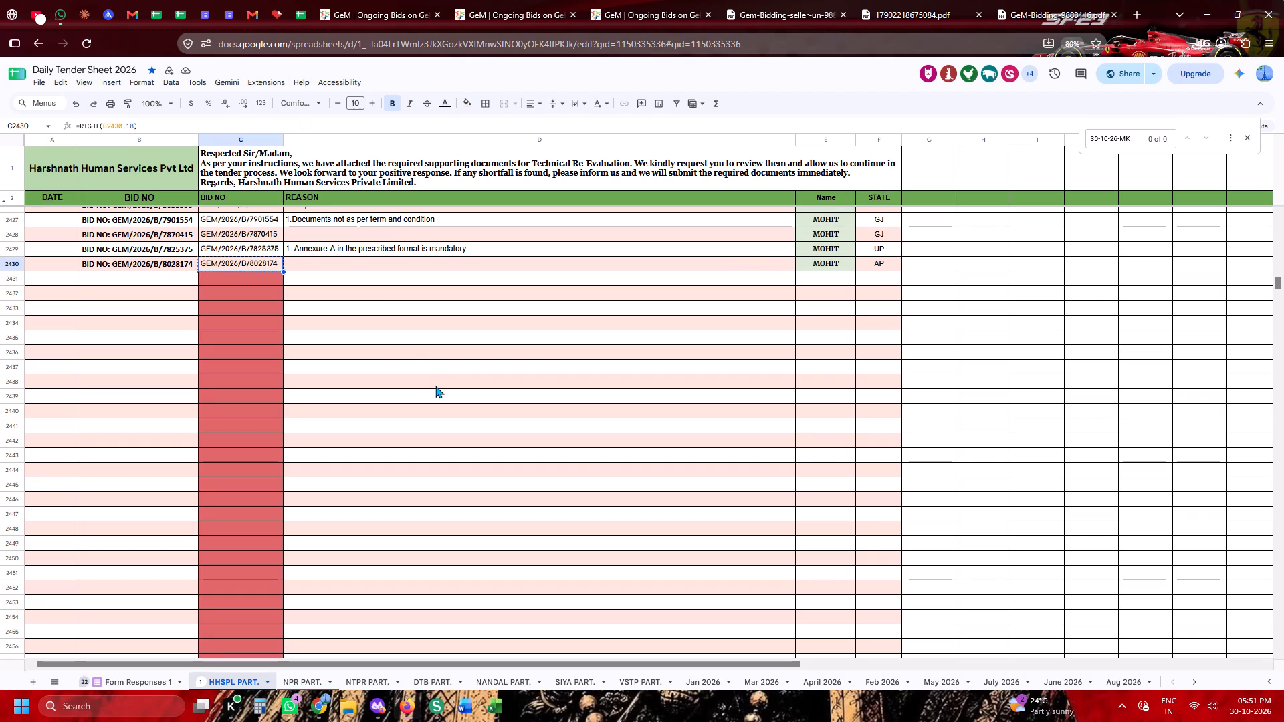
left_click(474, 0)
left_click(634, 11)
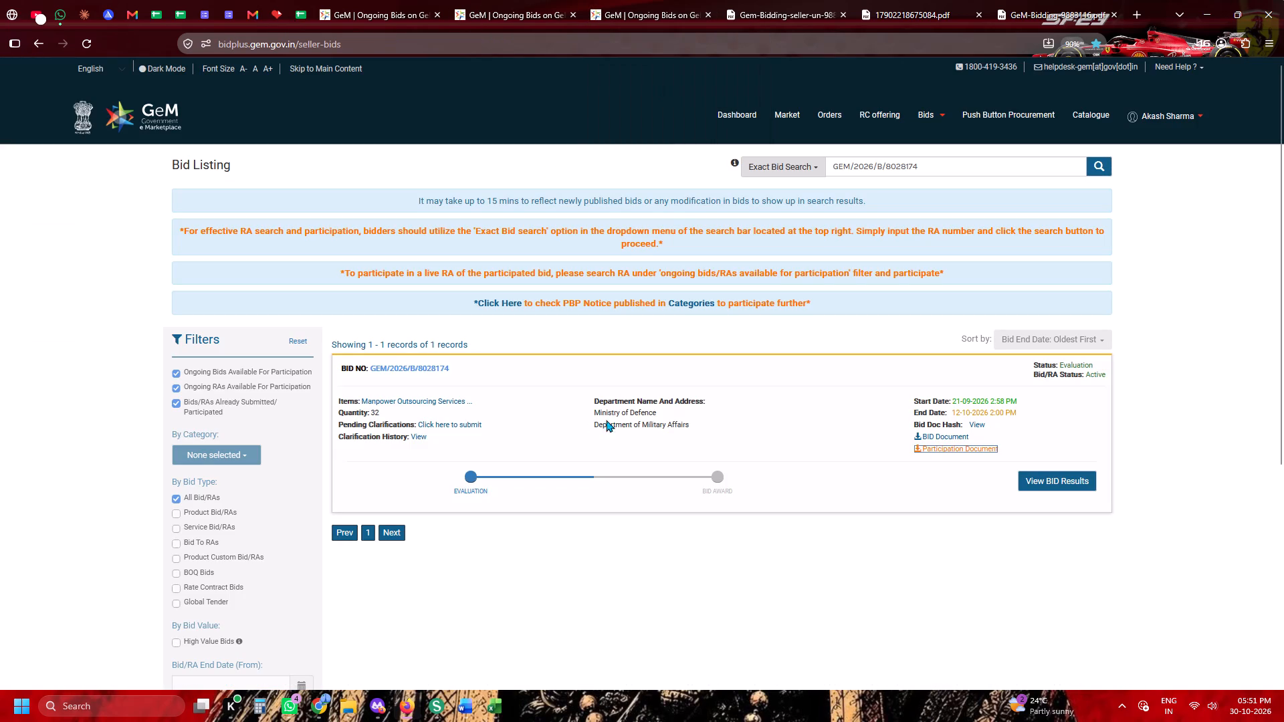
left_click(471, 419)
left_click(471, 424)
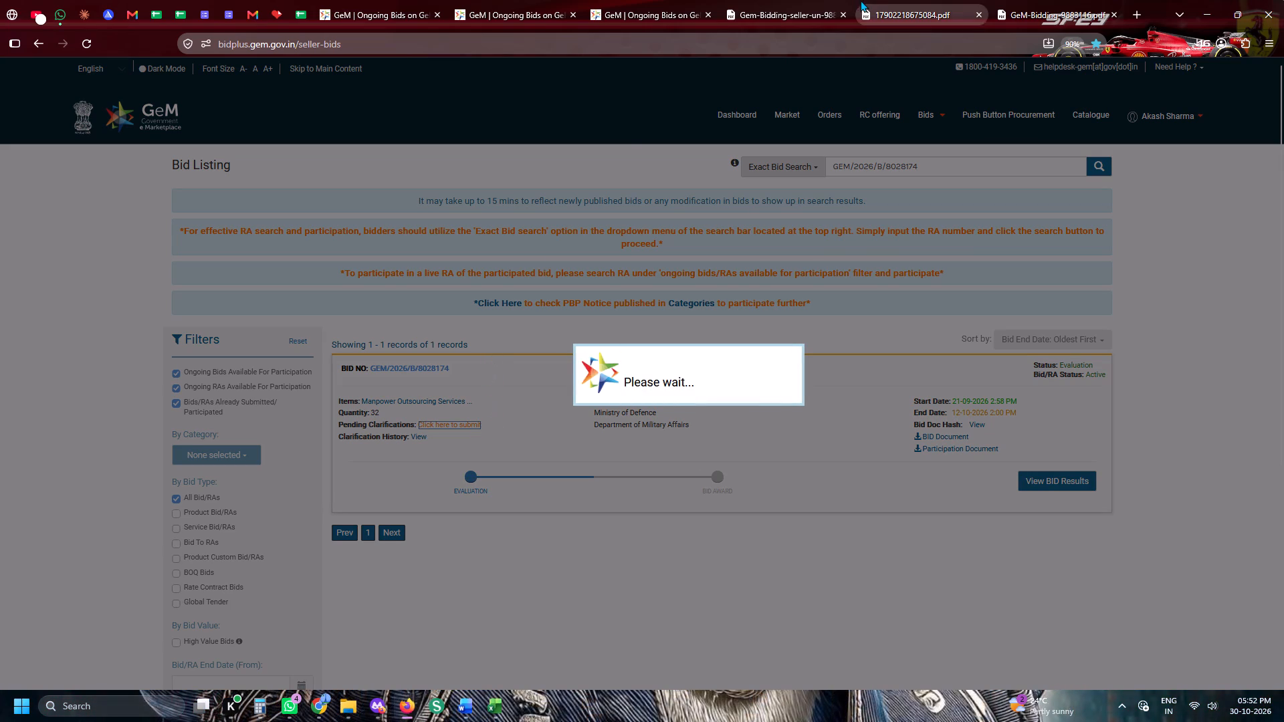
Switch to the GeM bid listing searched for GEM/2026/B/7870415 and reload the page.
left_click(628, 0)
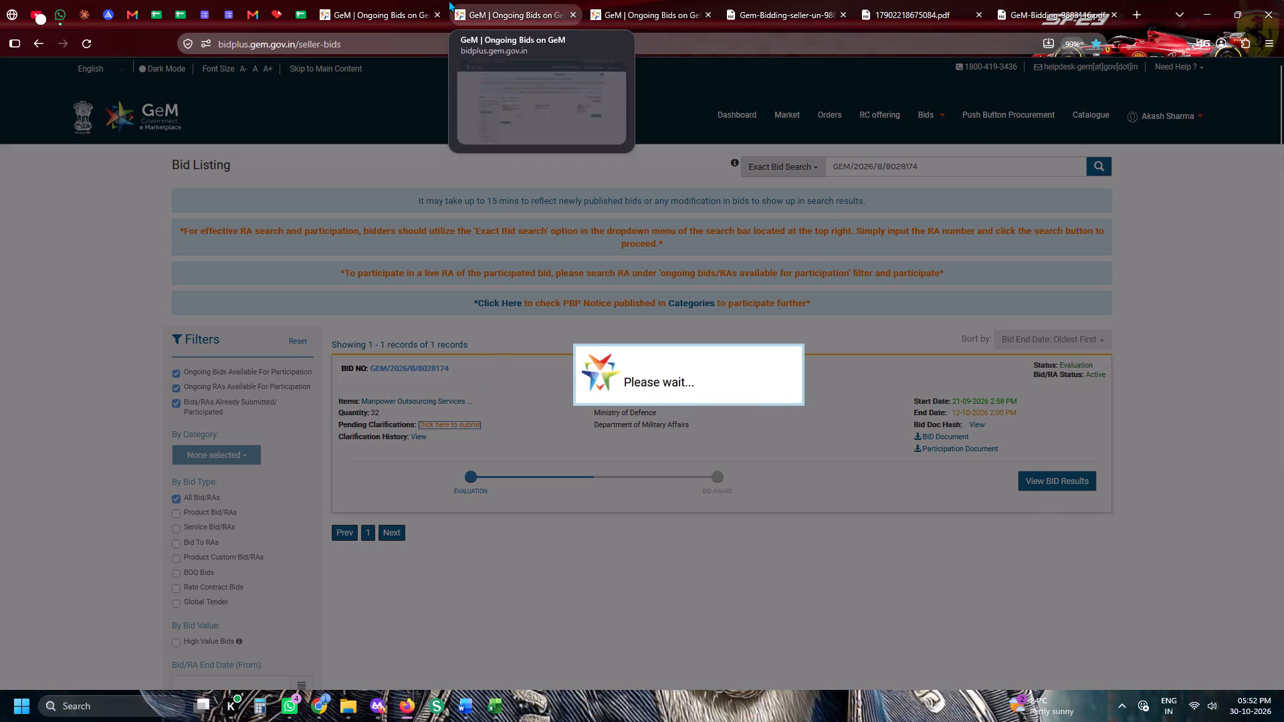
left_click(374, 0)
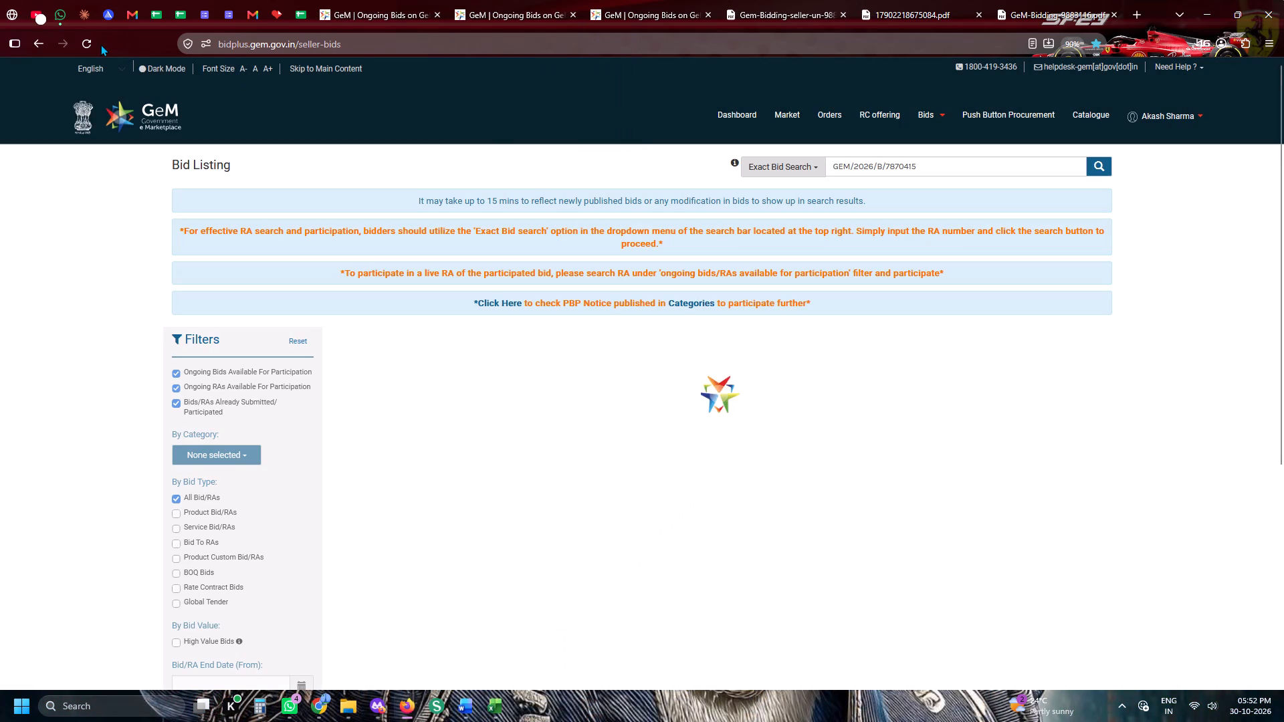
left_click(100, 44)
left_click(88, 49)
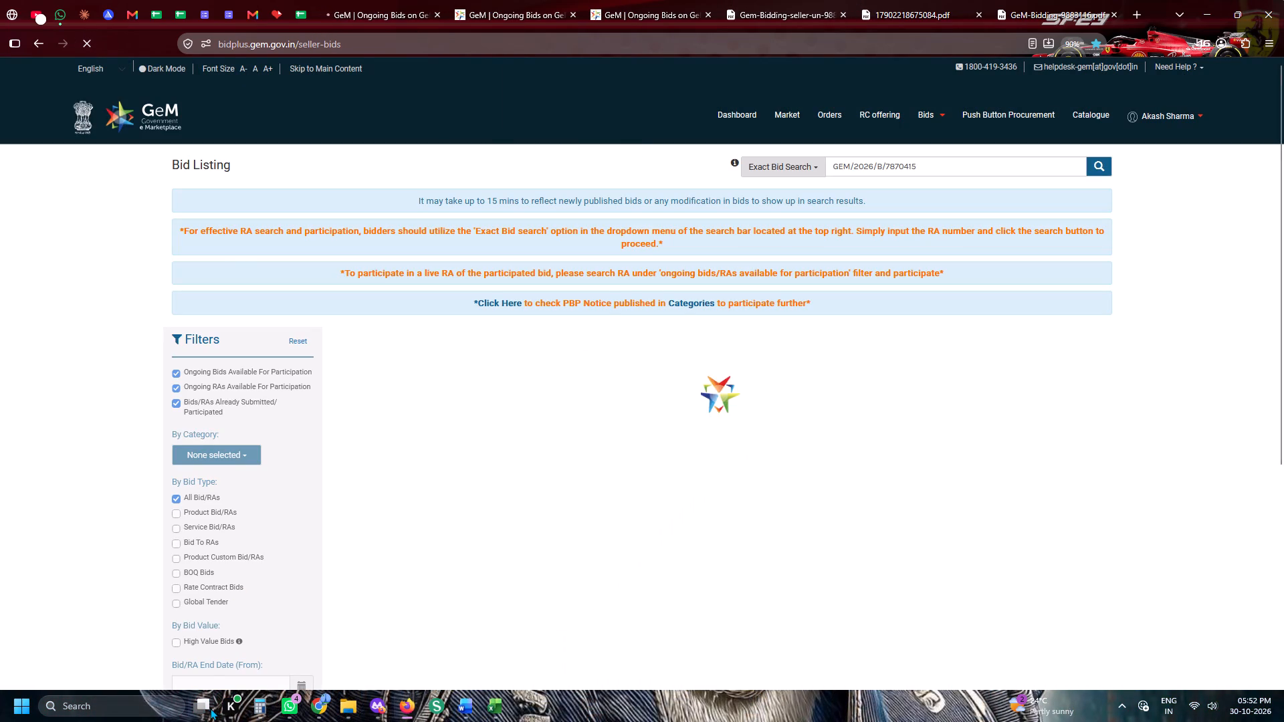
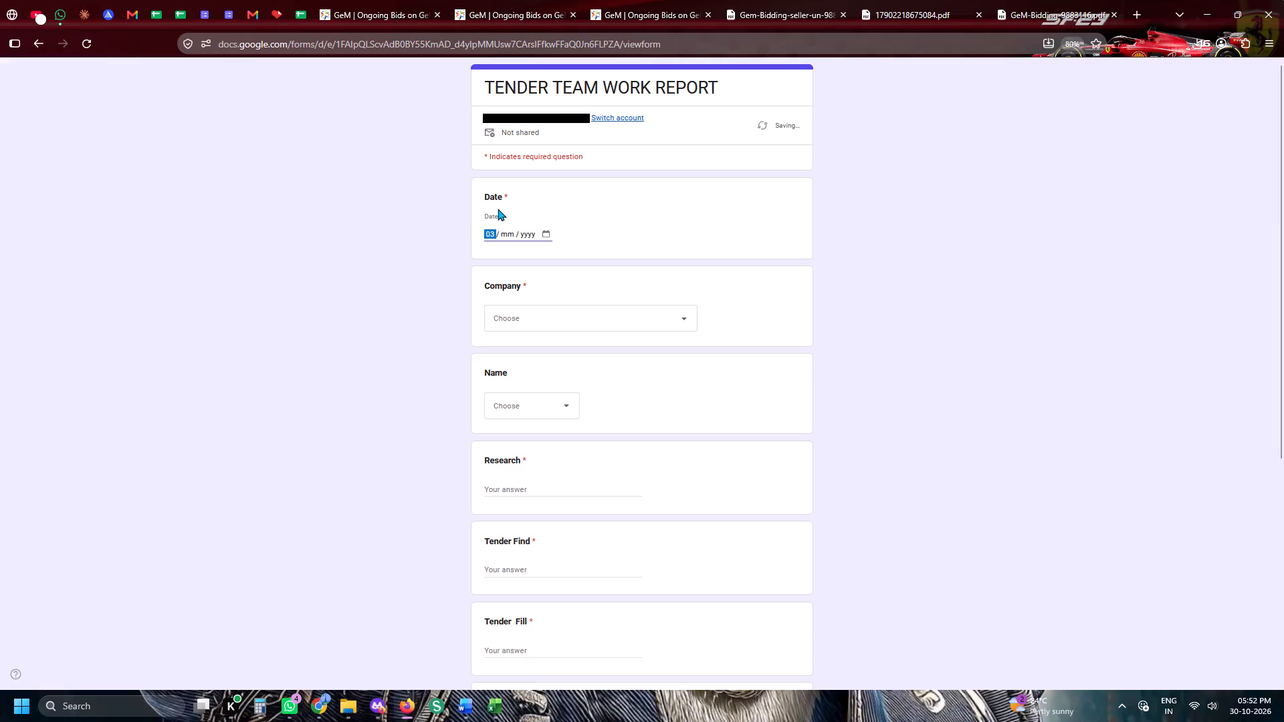
Enter 30/10/2026 as the date in the Tender Team Work Report form.
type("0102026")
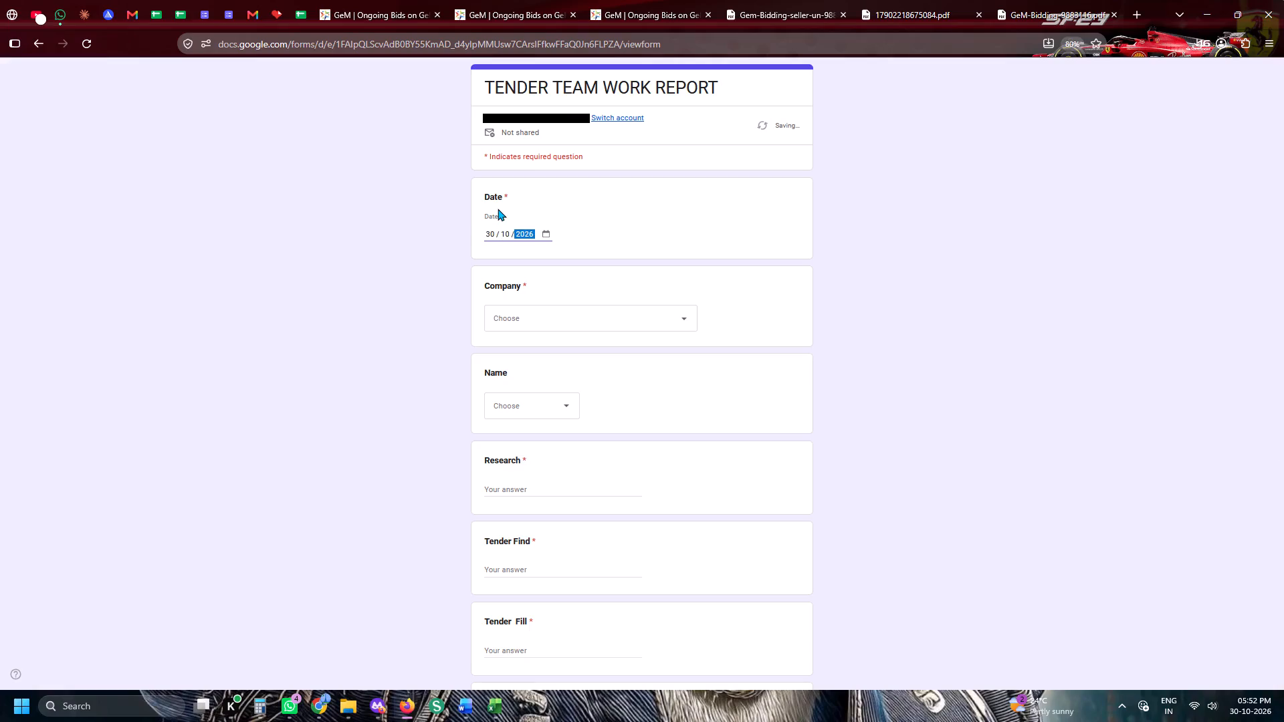
Choose DTB SERVICES PRIVATE LIMITED as the company in the work report form.
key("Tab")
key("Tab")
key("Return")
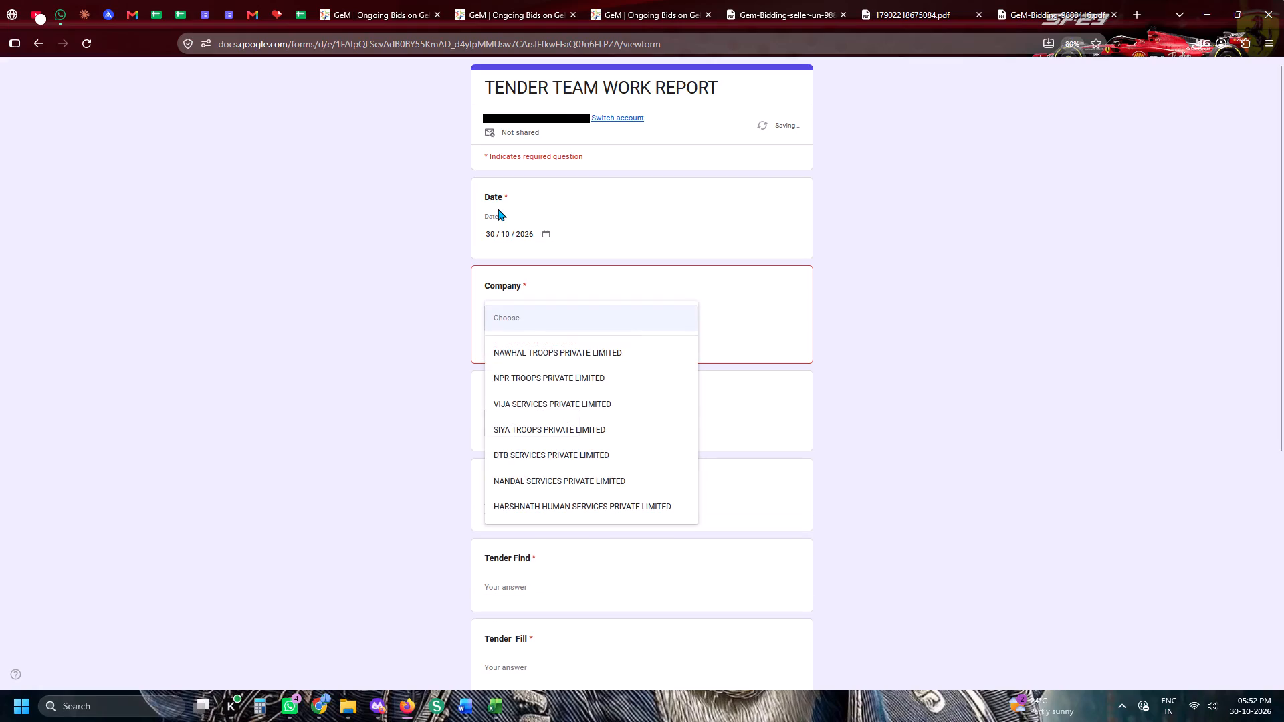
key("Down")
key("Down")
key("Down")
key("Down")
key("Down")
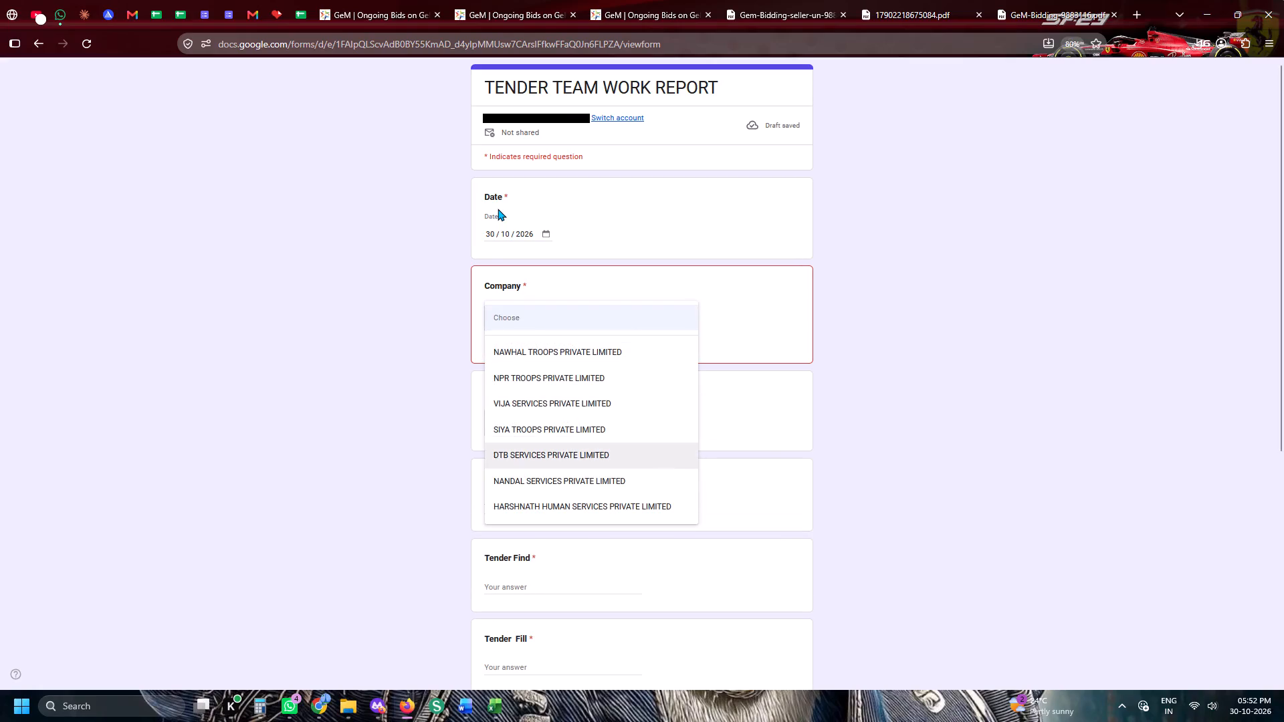
Select HARSHNATH HUMAN SERVICES PRIVATE LIMITED as the company in the tender team work report form.
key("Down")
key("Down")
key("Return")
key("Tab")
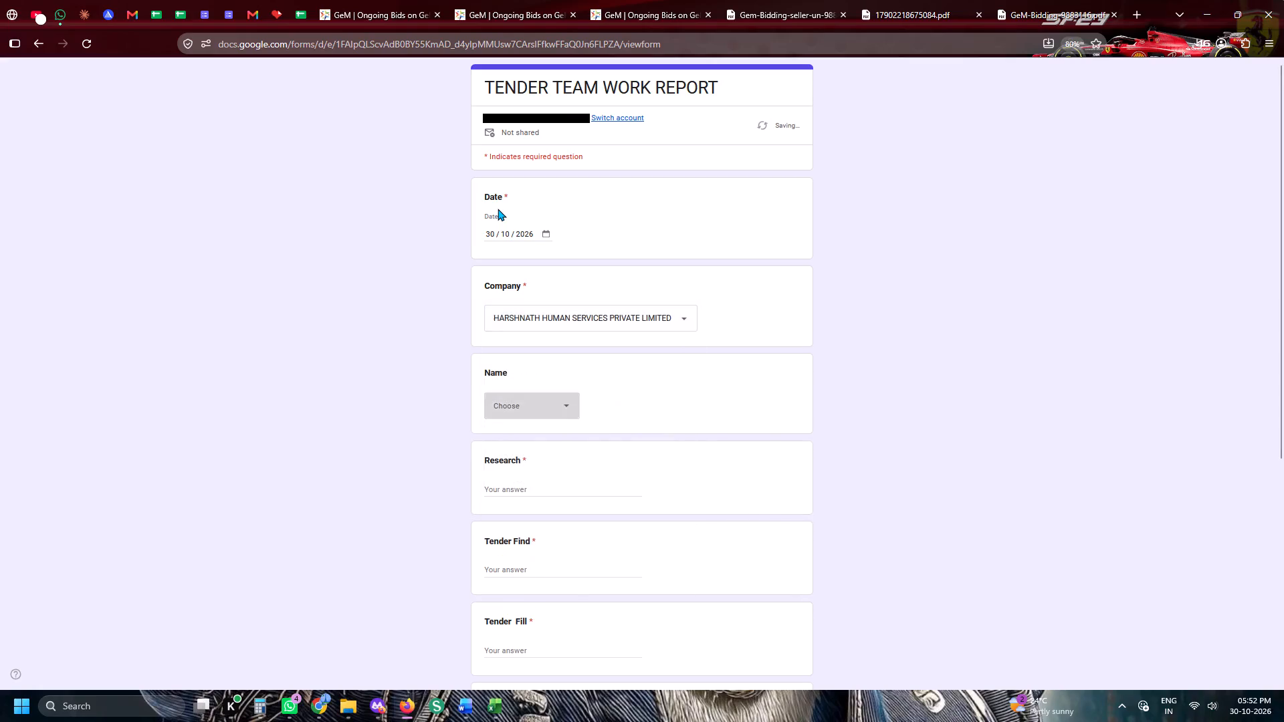
Choose HITESH as the name in the work report.
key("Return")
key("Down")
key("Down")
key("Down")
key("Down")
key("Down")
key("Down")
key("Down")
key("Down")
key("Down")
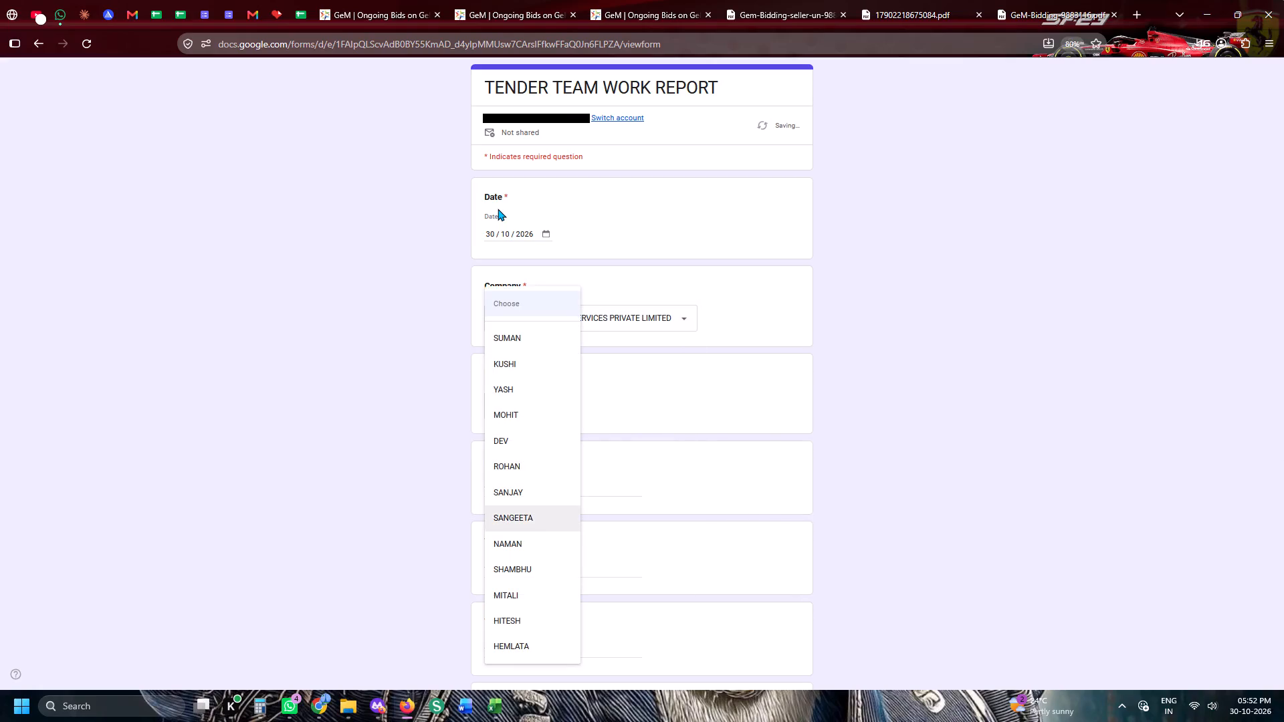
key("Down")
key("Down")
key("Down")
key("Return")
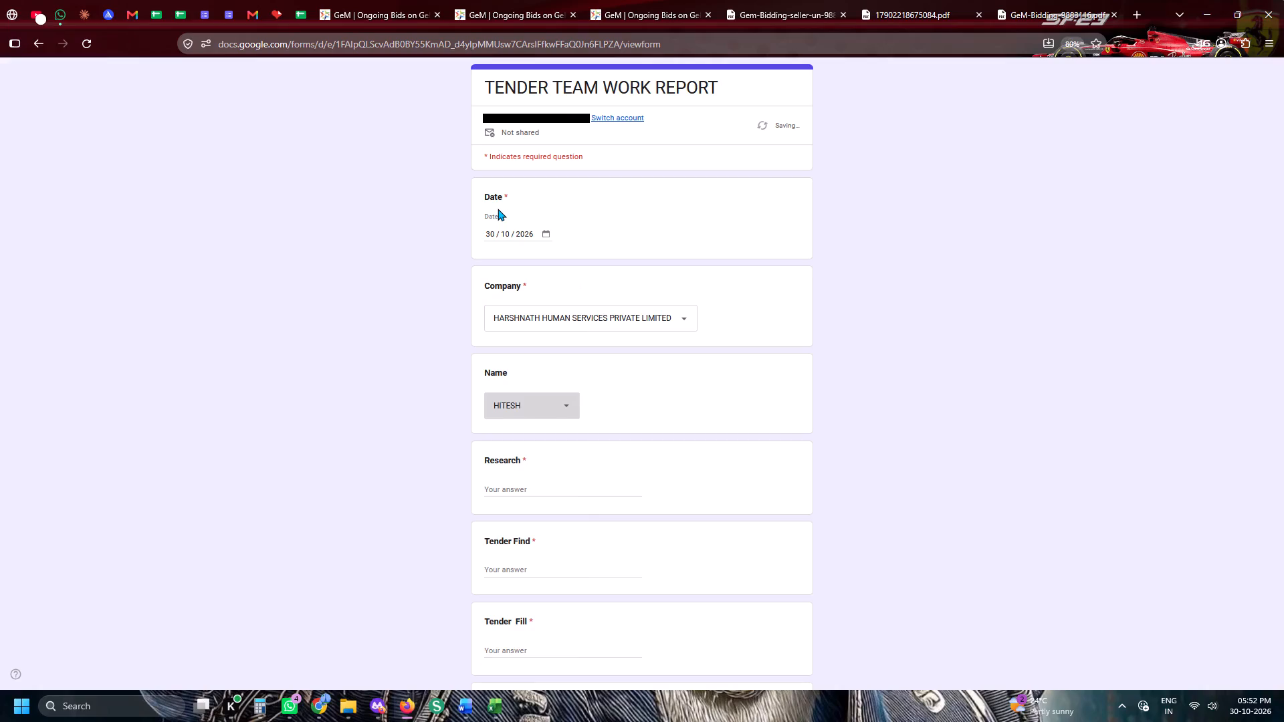
Fill in 0 for Research, 0 for Tender Find and 14 for Tender Fill.
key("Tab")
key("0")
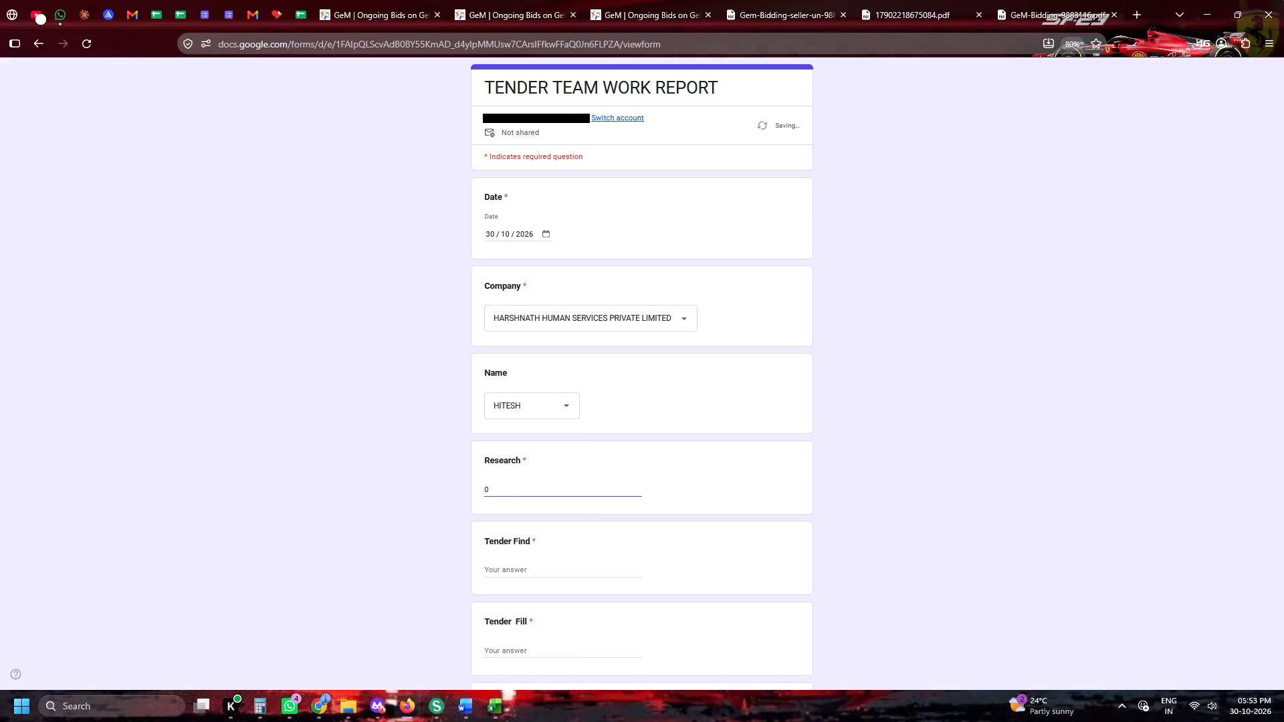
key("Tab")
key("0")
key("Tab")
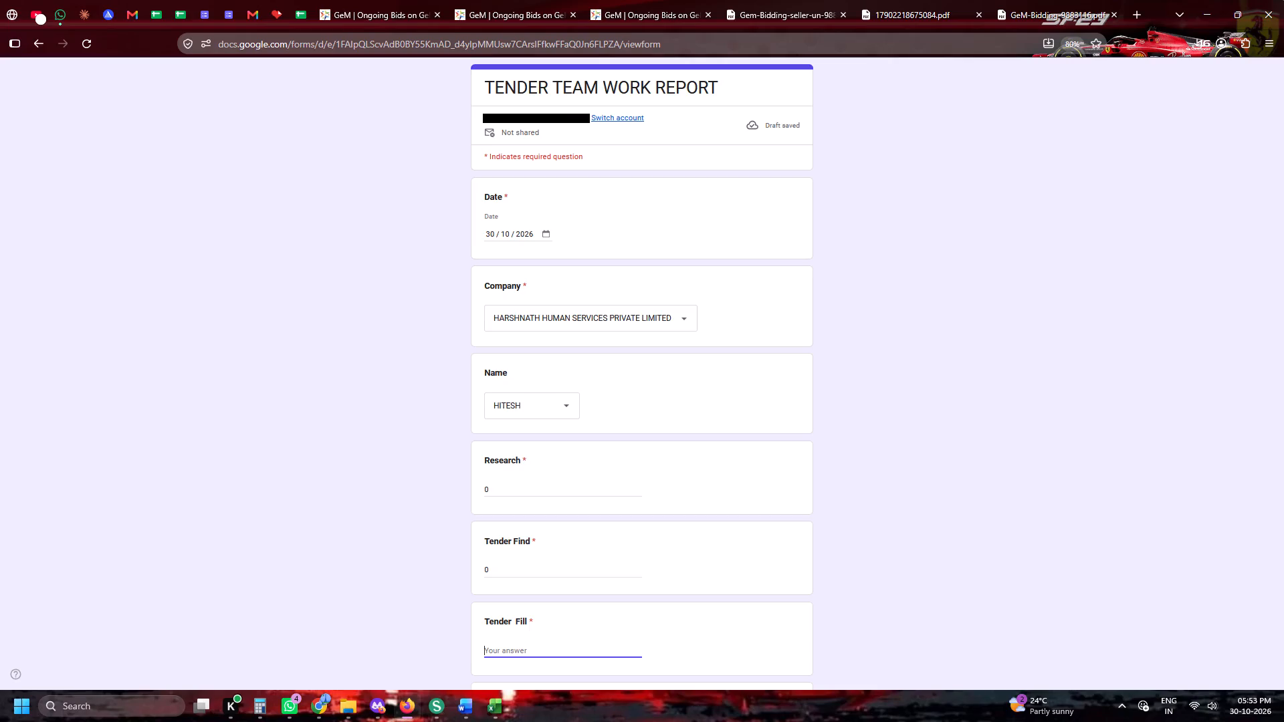
type("41")
key("BackSpace")
key("BackSpace")
type("14")
Enter 0 for both Tender Participate Find and Tender Participate Complete.
key("Tab")
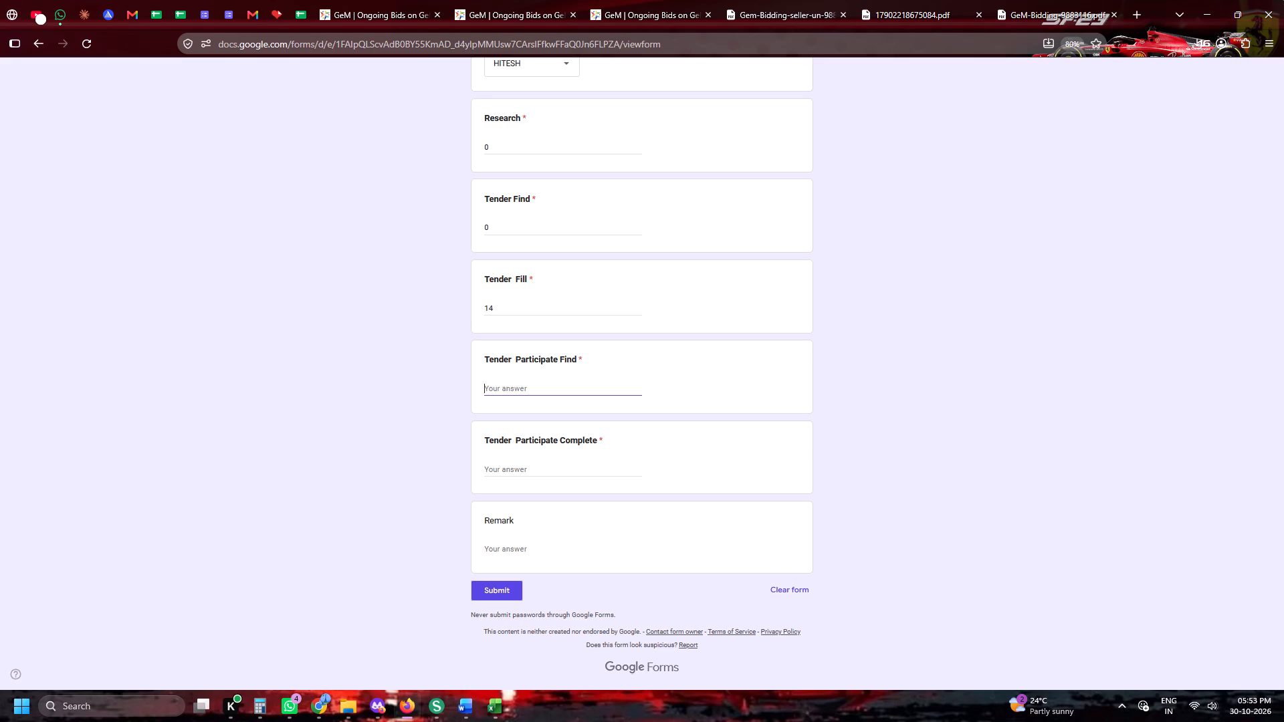
key("0")
key("Tab")
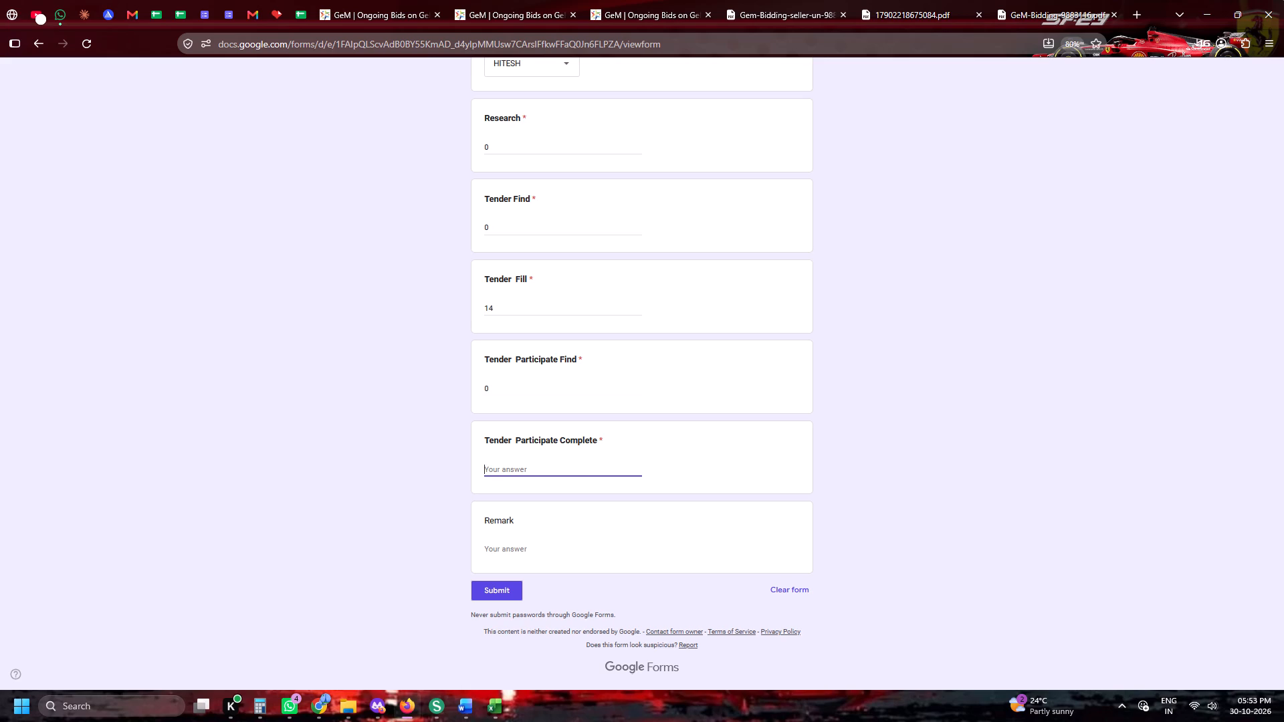
key("0")
key("Tab")
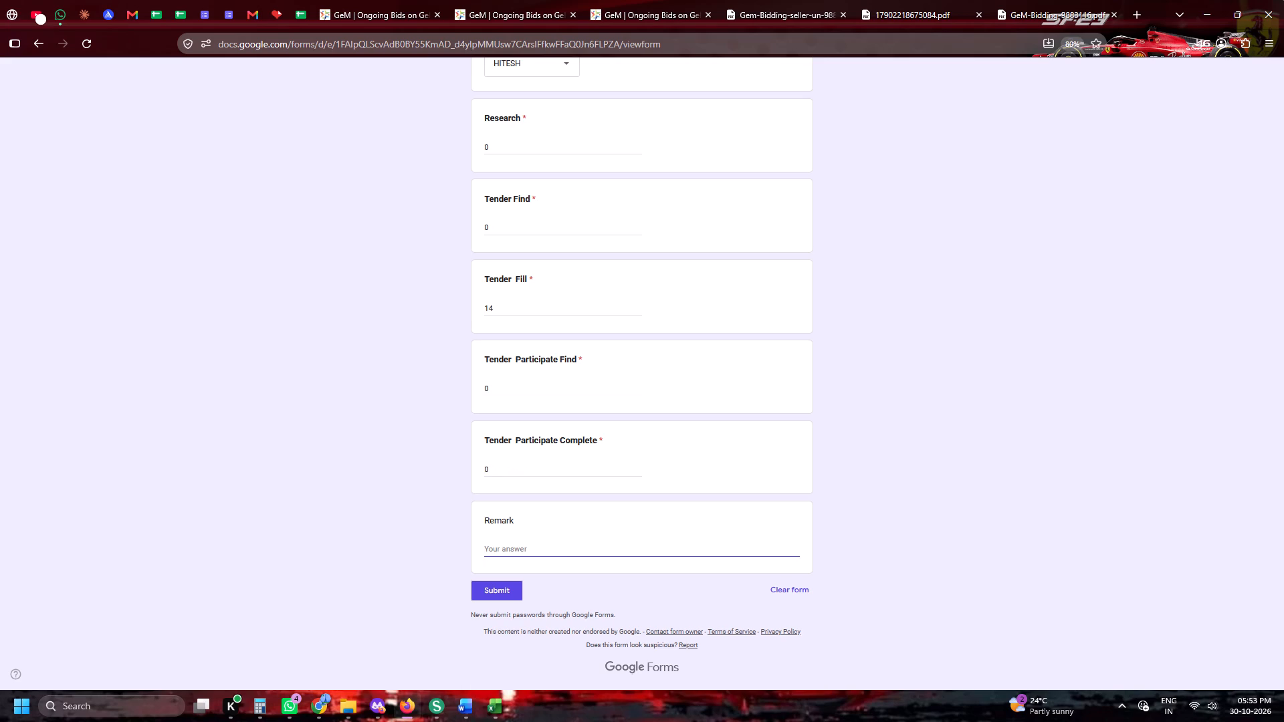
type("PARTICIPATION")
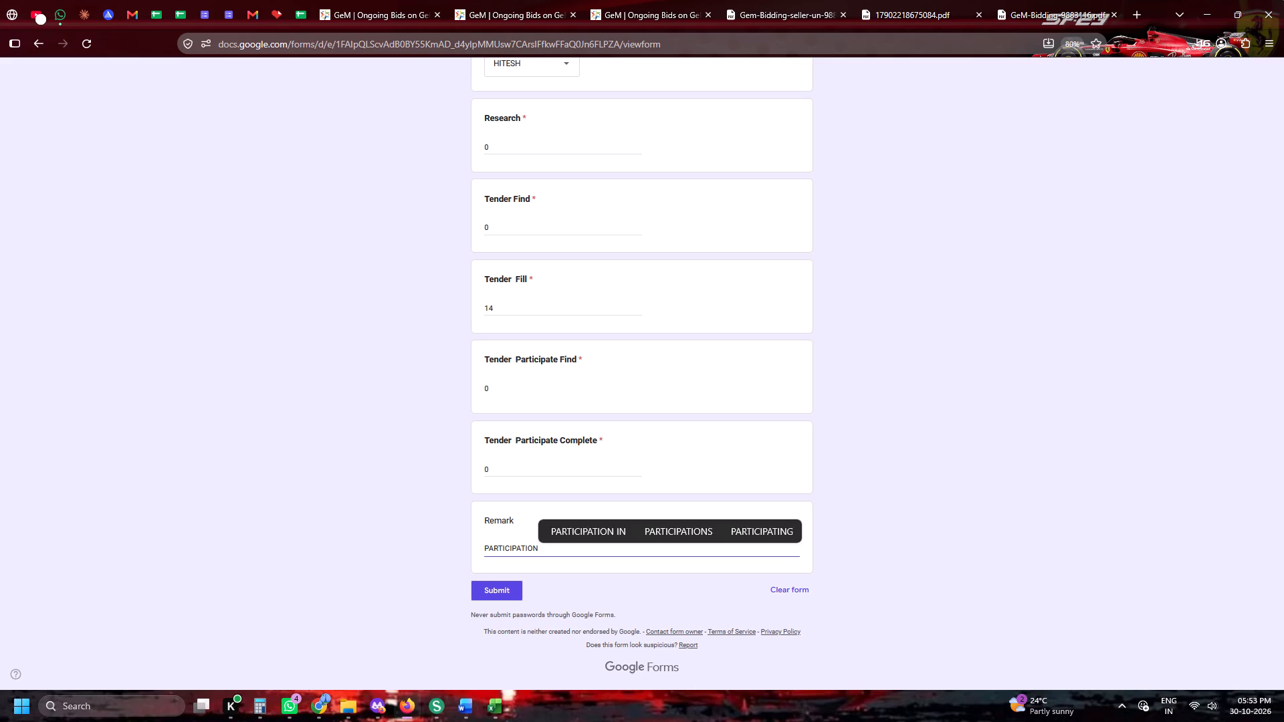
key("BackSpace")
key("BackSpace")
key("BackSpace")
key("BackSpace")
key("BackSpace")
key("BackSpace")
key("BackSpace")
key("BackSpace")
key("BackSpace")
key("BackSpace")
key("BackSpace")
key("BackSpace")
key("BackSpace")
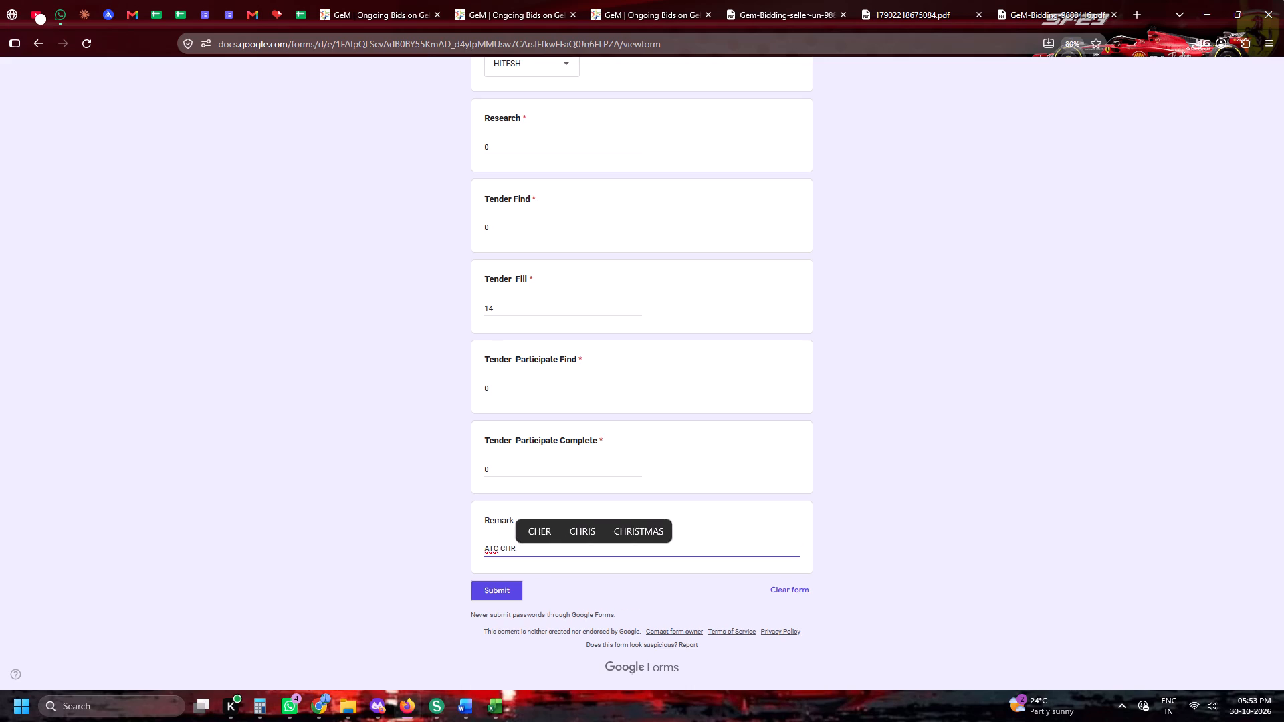
Enter ATC CHECK as the remark in the work report.
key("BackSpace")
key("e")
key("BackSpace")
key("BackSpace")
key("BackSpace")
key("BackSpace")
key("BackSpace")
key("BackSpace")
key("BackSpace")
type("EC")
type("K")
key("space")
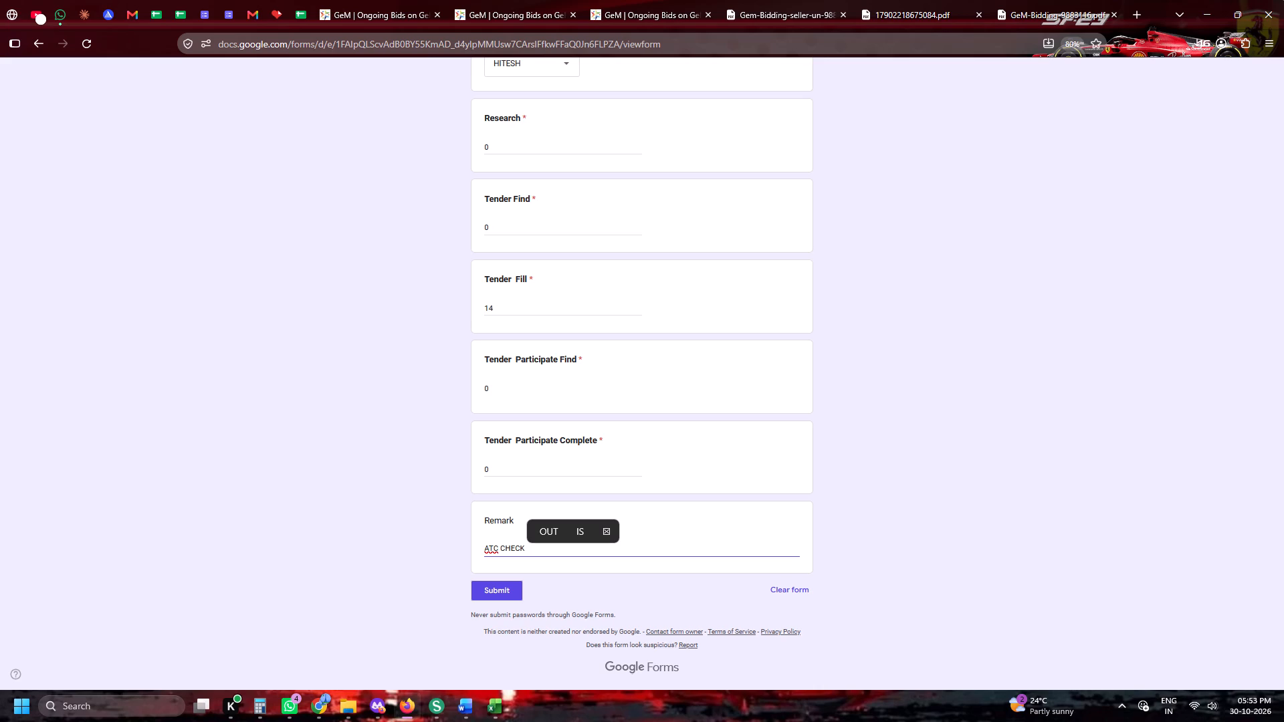
Extend the remark in the work report with the count so it reads ATC CHECK - 20.
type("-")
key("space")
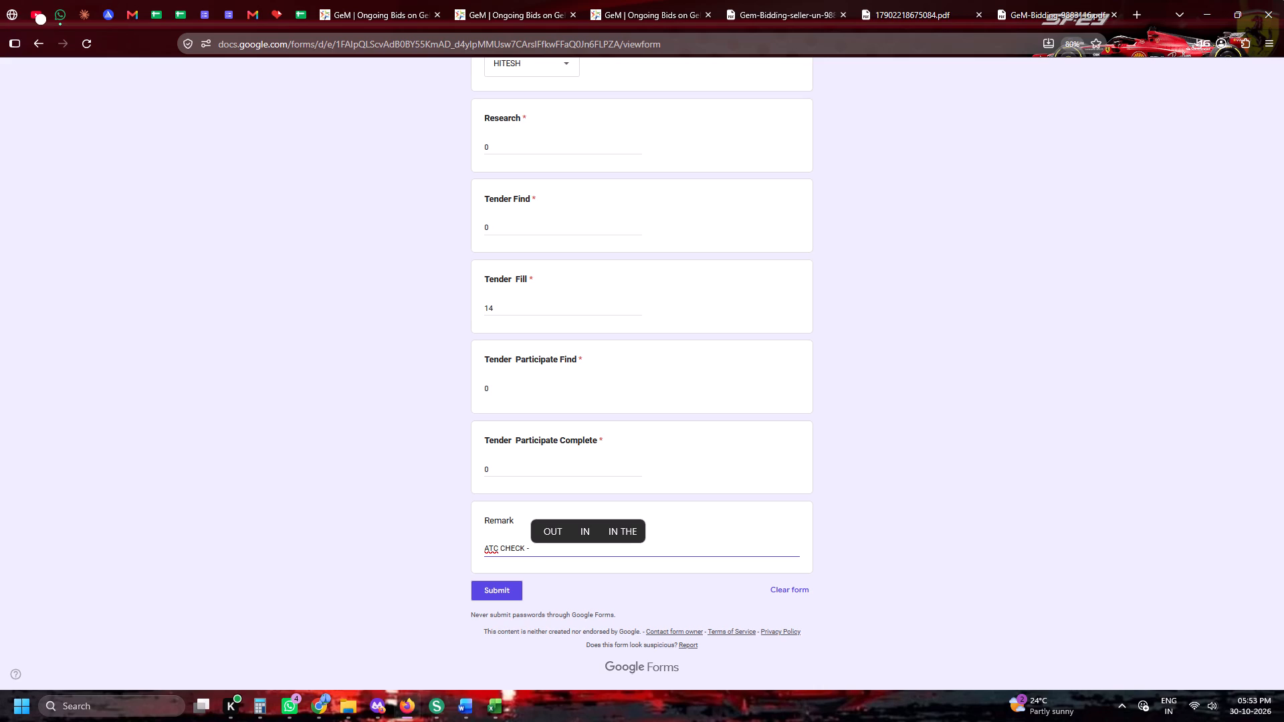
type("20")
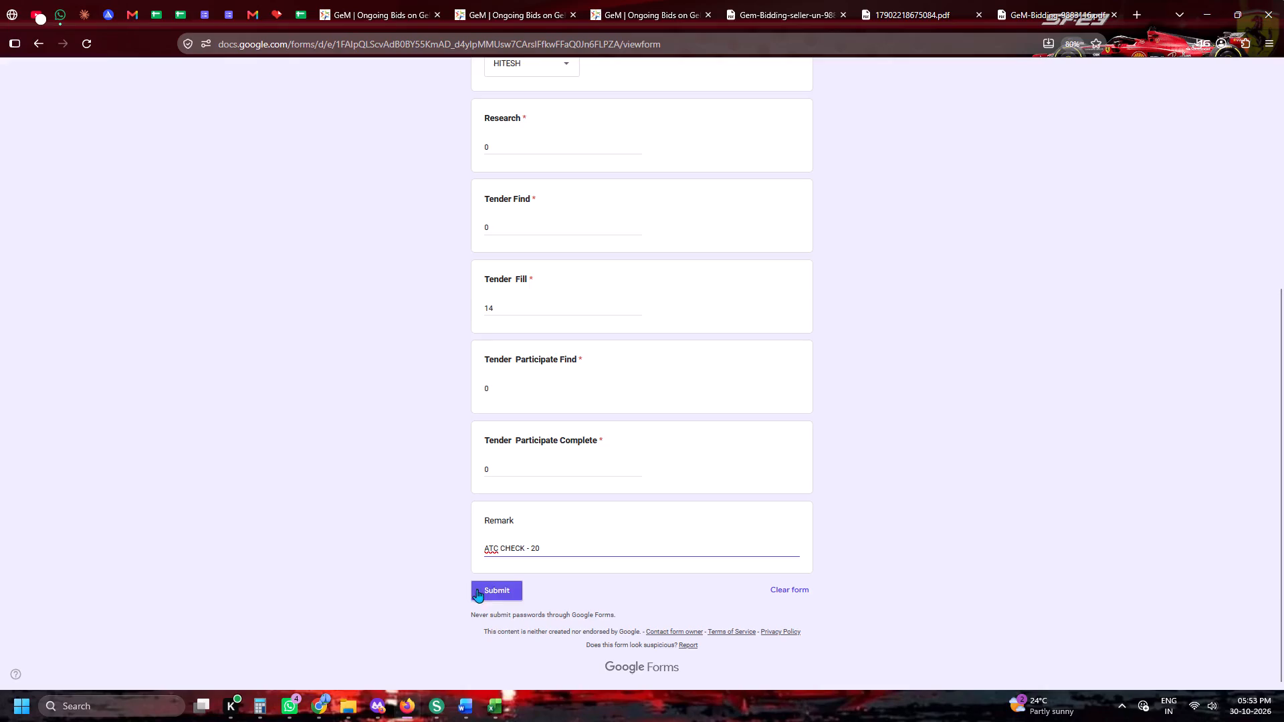
Check the entries of the tender team work report and submit the form.
scroll(504, 592, "up", 5)
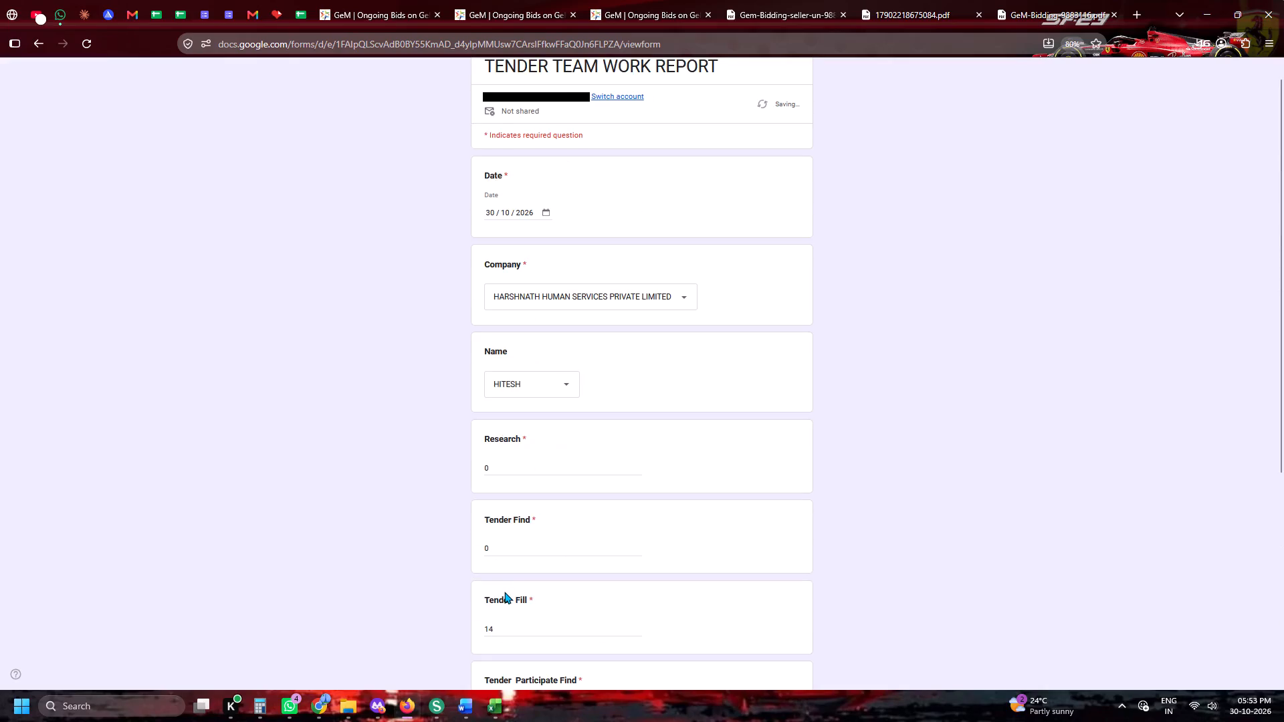
scroll(504, 592, "up", 1)
scroll(504, 592, "down", 5)
left_click(505, 586)
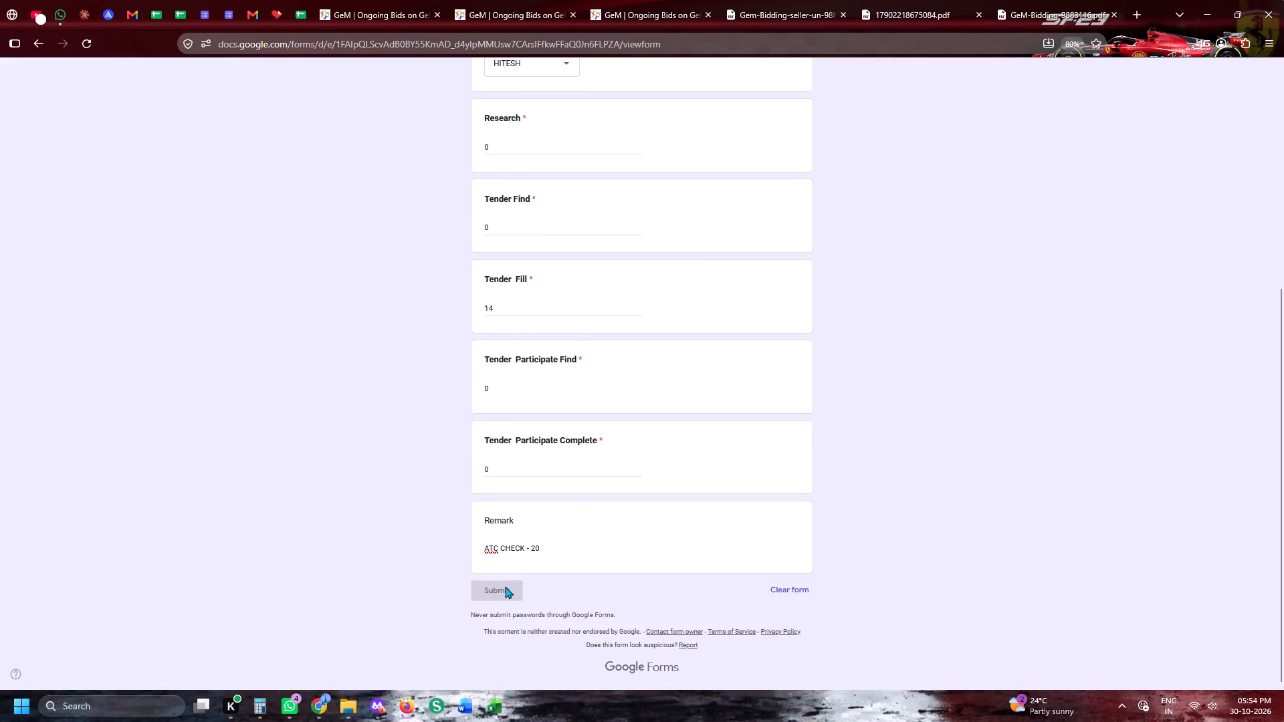
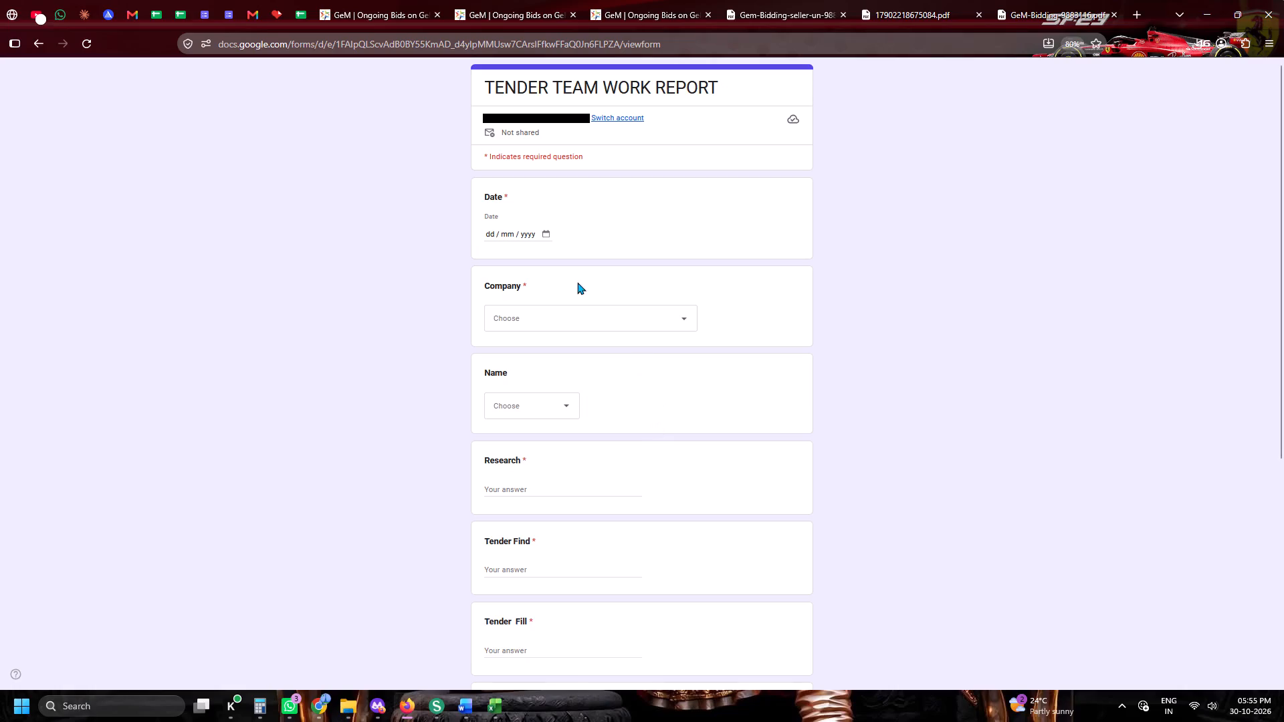
Fill in the work report's date as 30/10/2026, company HARSHNATH HUMAN SERVICES PRIVATE LIMITED and name MOHIT.
left_click(492, 231)
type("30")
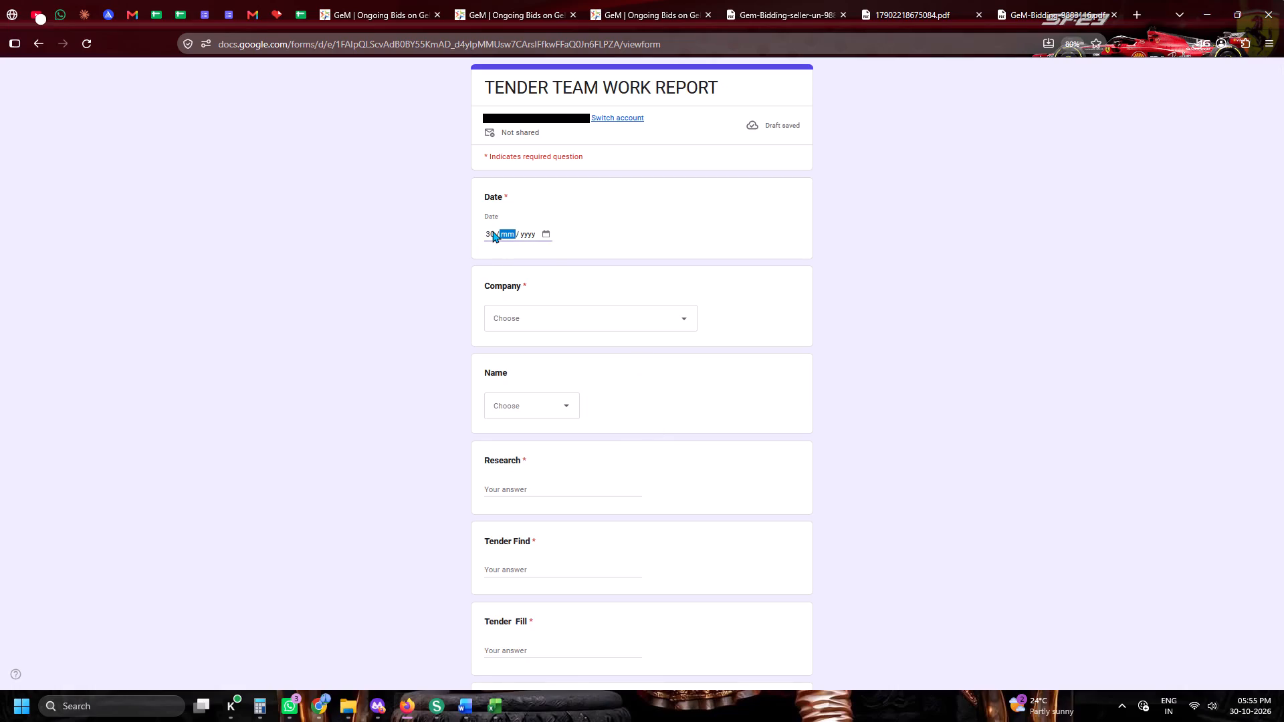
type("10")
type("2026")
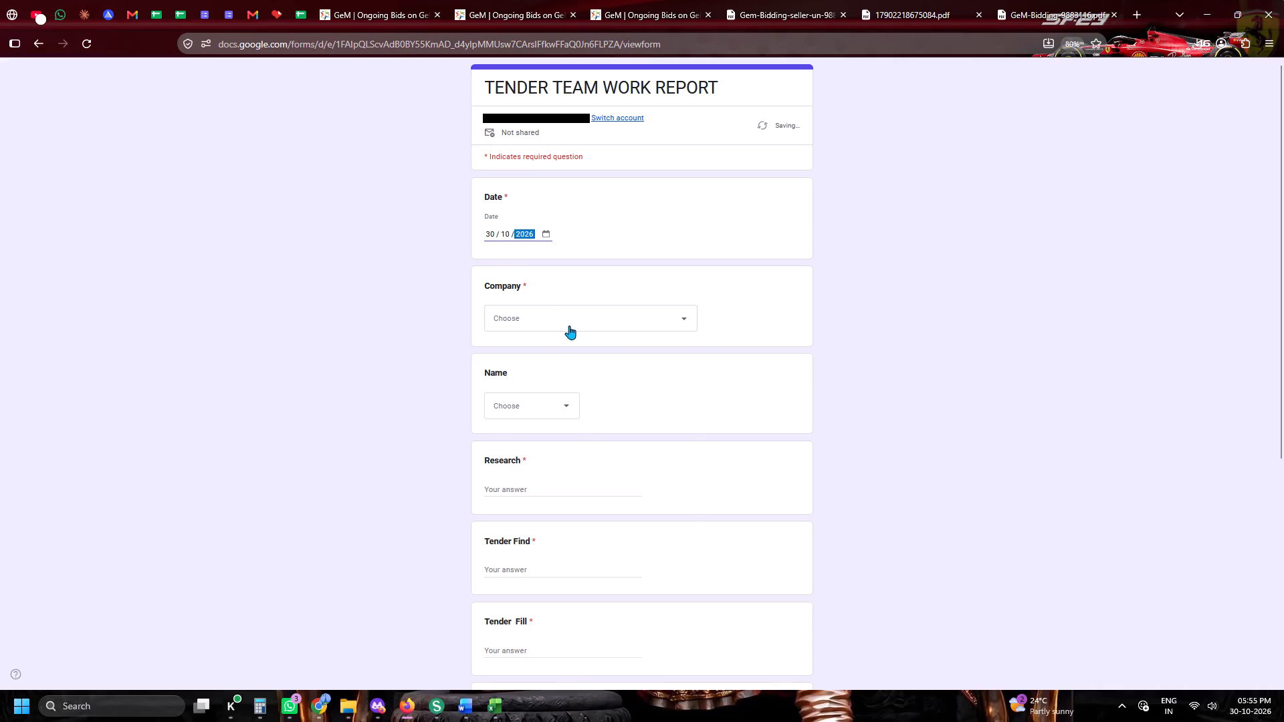
left_click(570, 325)
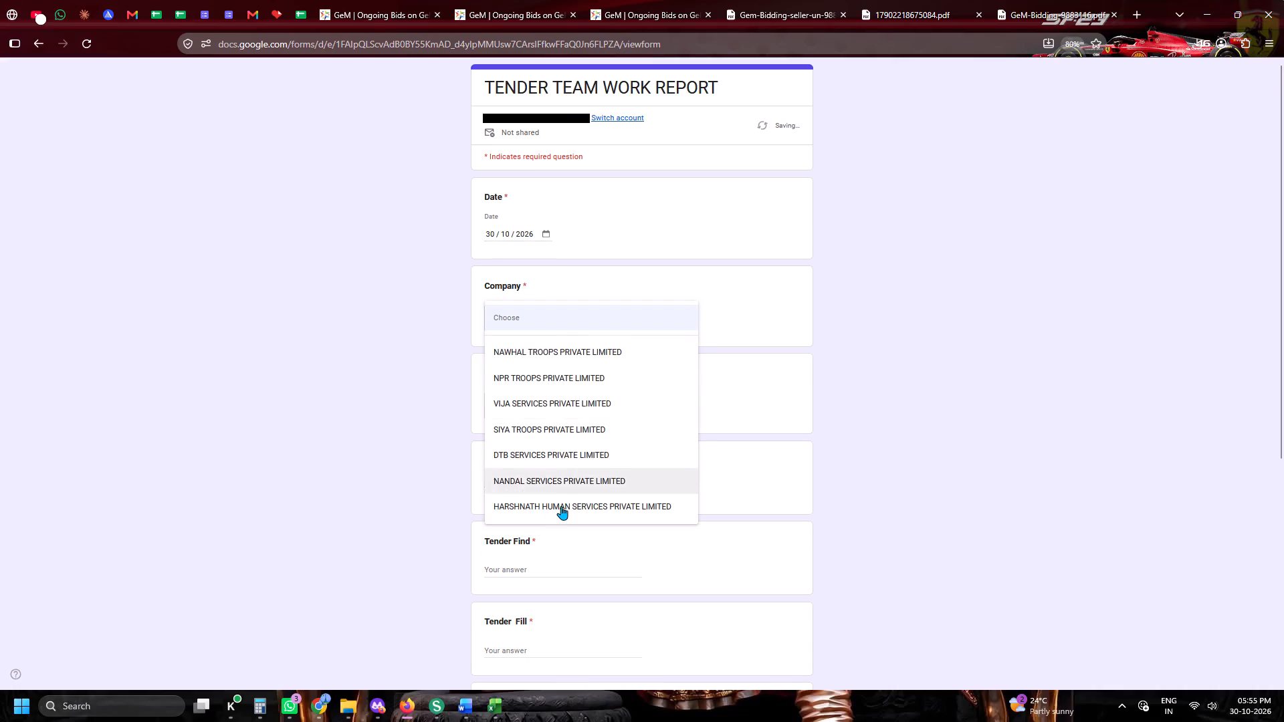
left_click(561, 506)
left_click(540, 417)
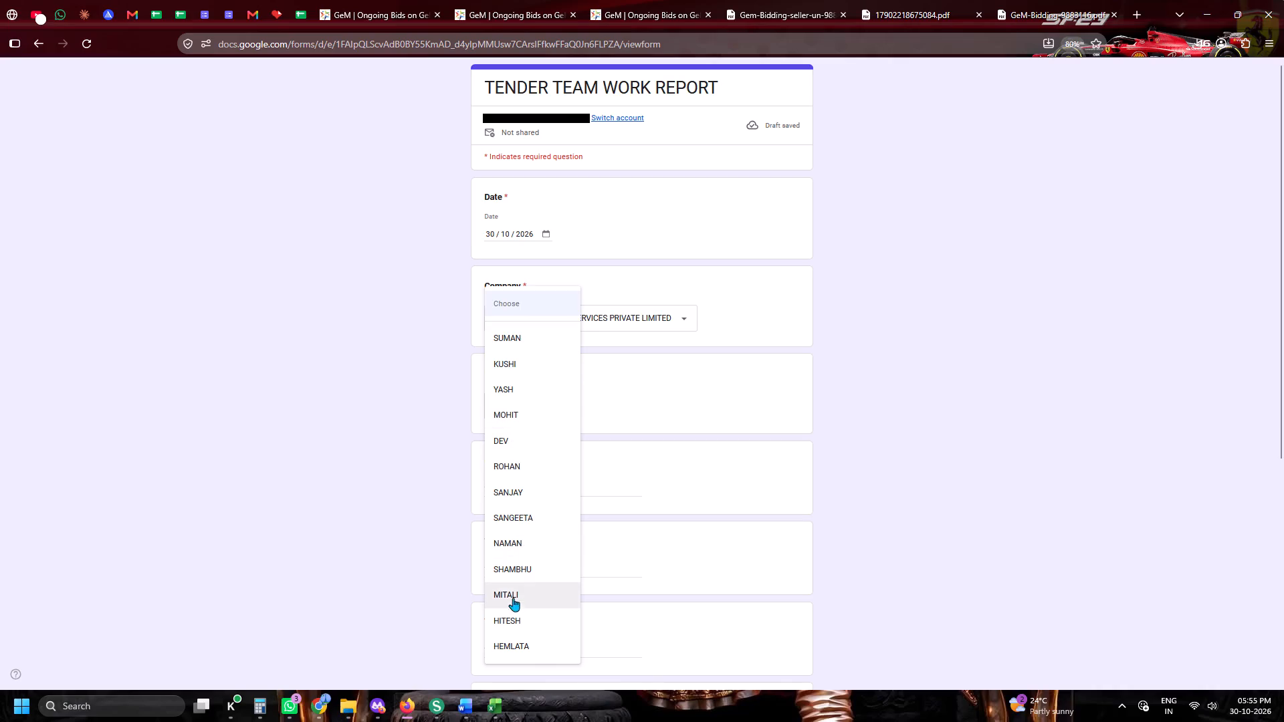
left_click(512, 413)
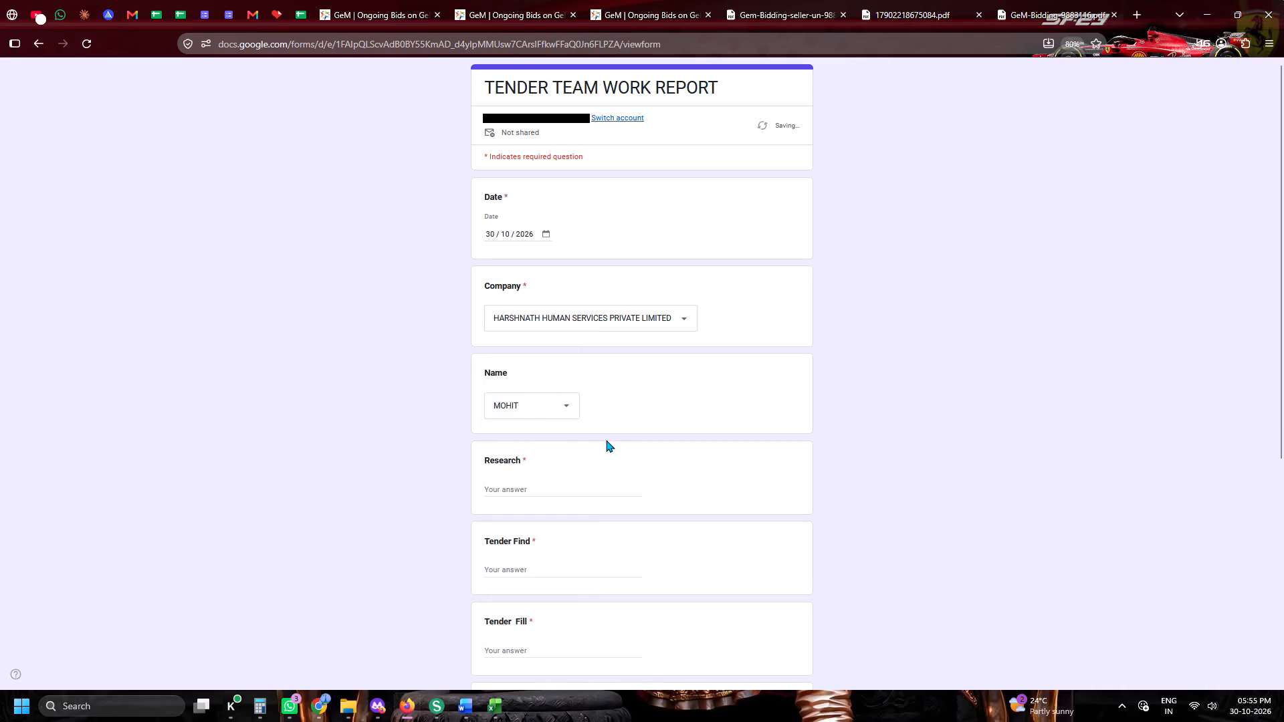
Enter 0 for Research, 0 for Tender Find and 11 for Tender Fill in MOHIT's work report.
key("Tab")
key("0")
key("Tab")
key("0")
key("Tab")
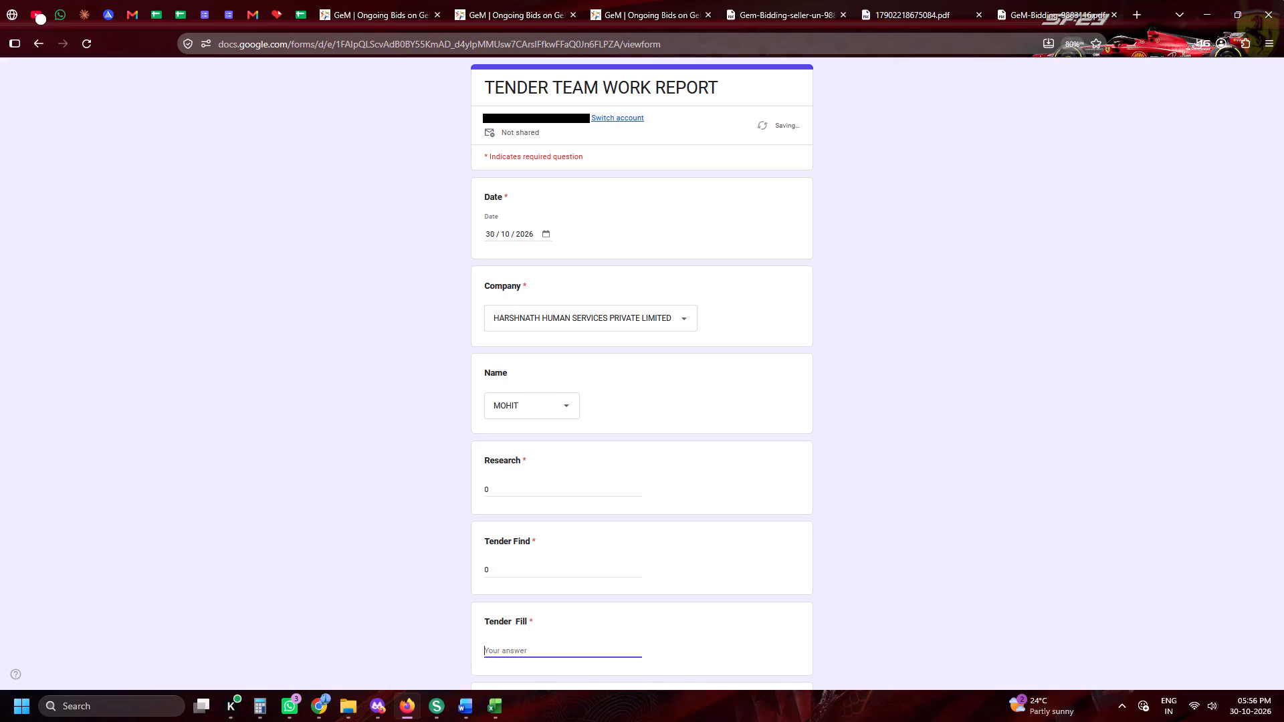
type("11")
key("Tab")
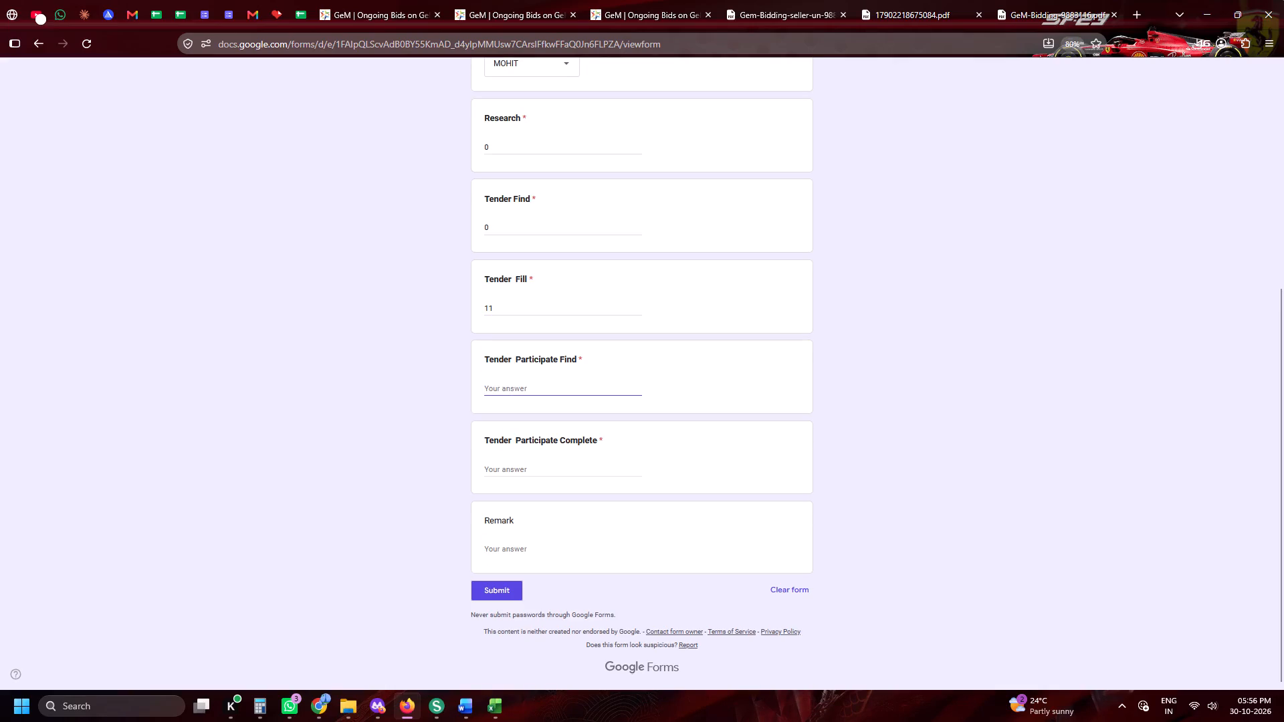
Enter 0 for Tender Participate Find and 10 for Tender Participate Complete, and submit the work report without a remark.
key("0")
key("Tab")
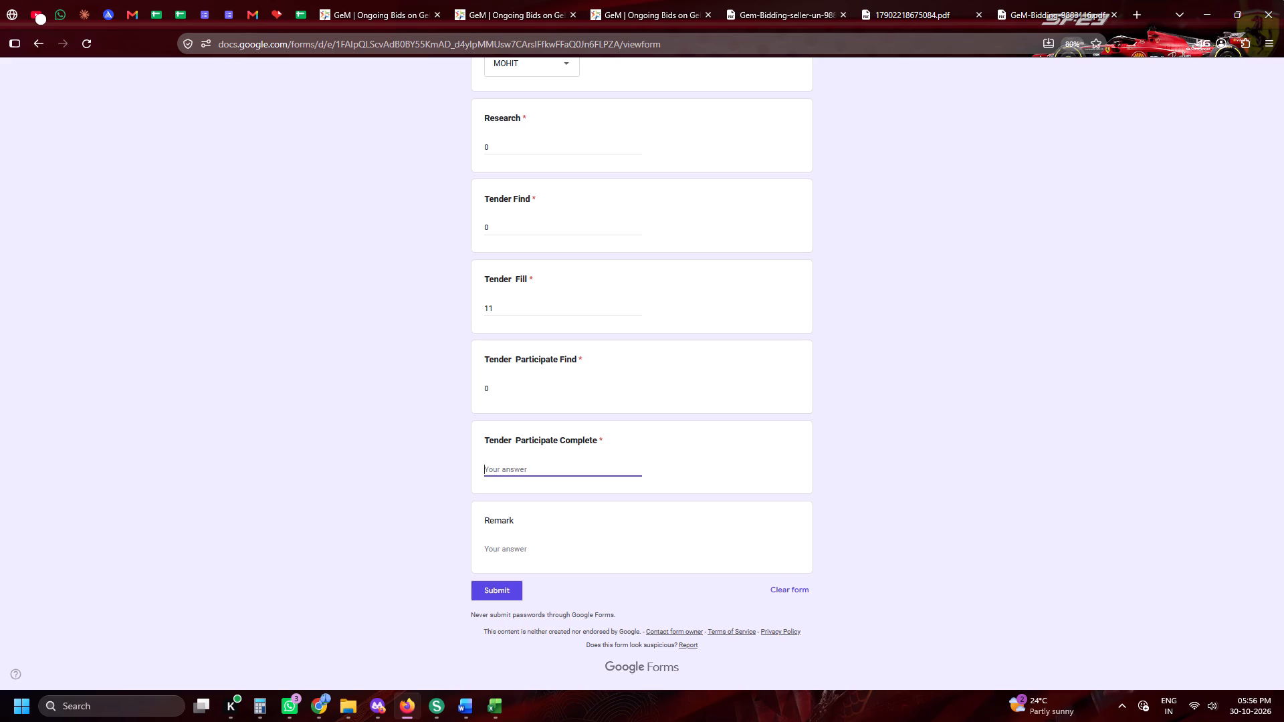
type("10")
key("Tab")
key("Tab")
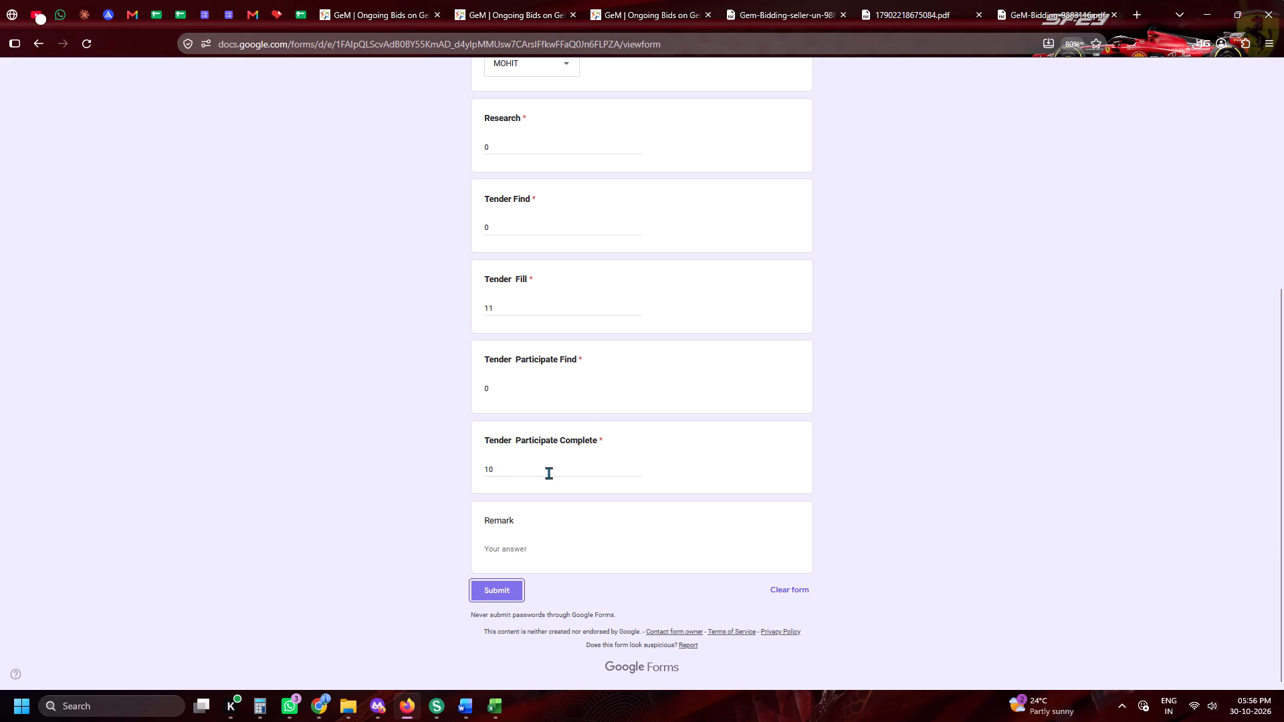
left_click(507, 585)
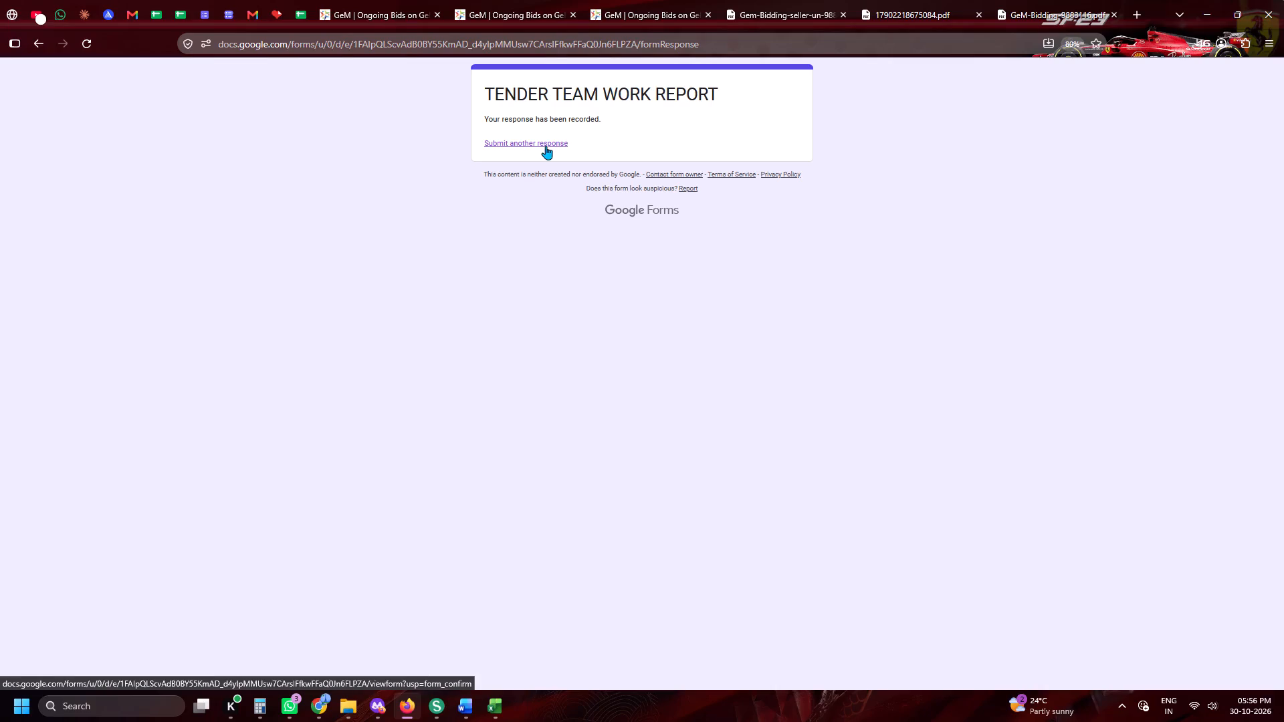
Start another work report response dated 30/10/2026 for HARSHNATH HUMAN SERVICES PRIVATE LIMITED with the name HITESH.
left_click(546, 146)
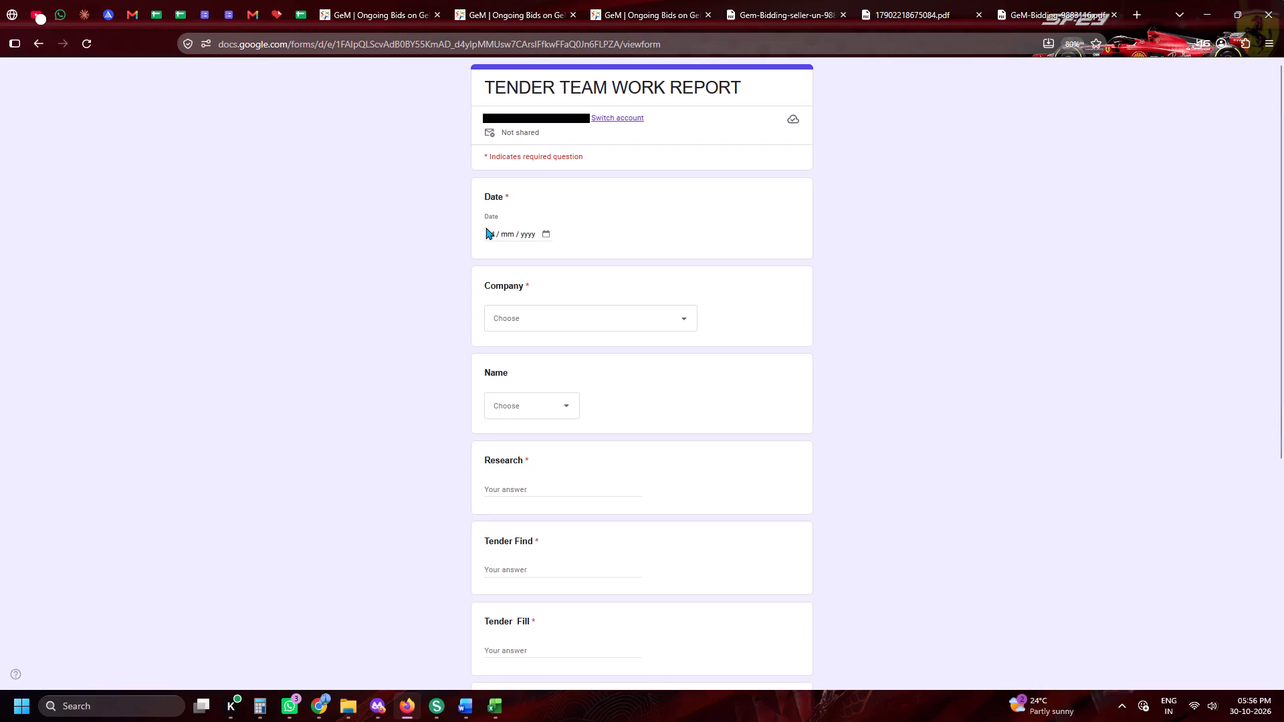
left_click(490, 233)
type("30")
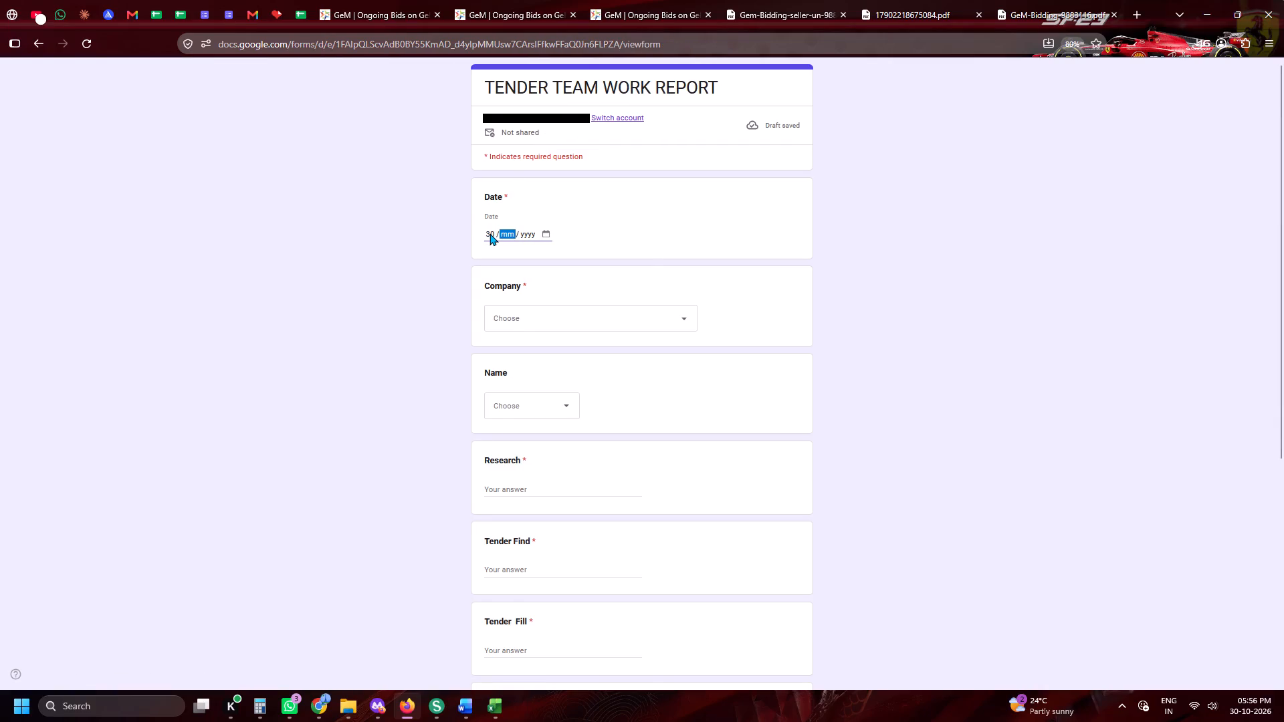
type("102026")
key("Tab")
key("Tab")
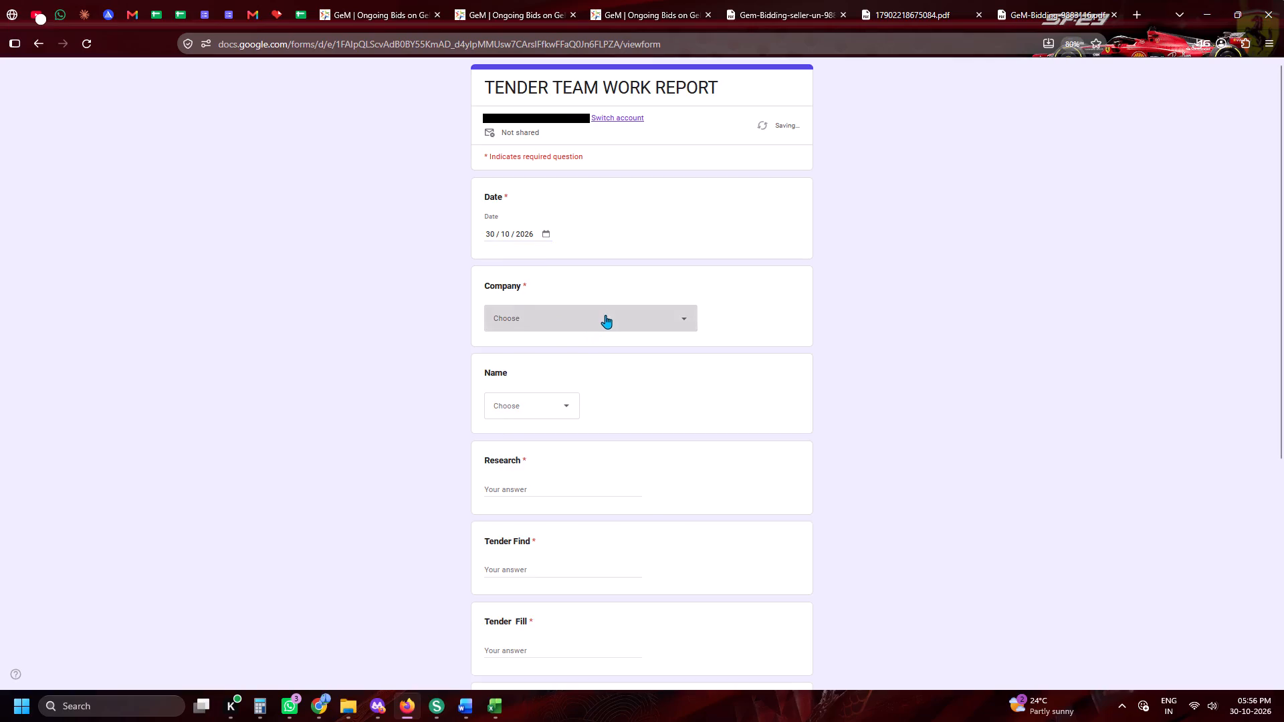
left_click(607, 312)
left_click(534, 497)
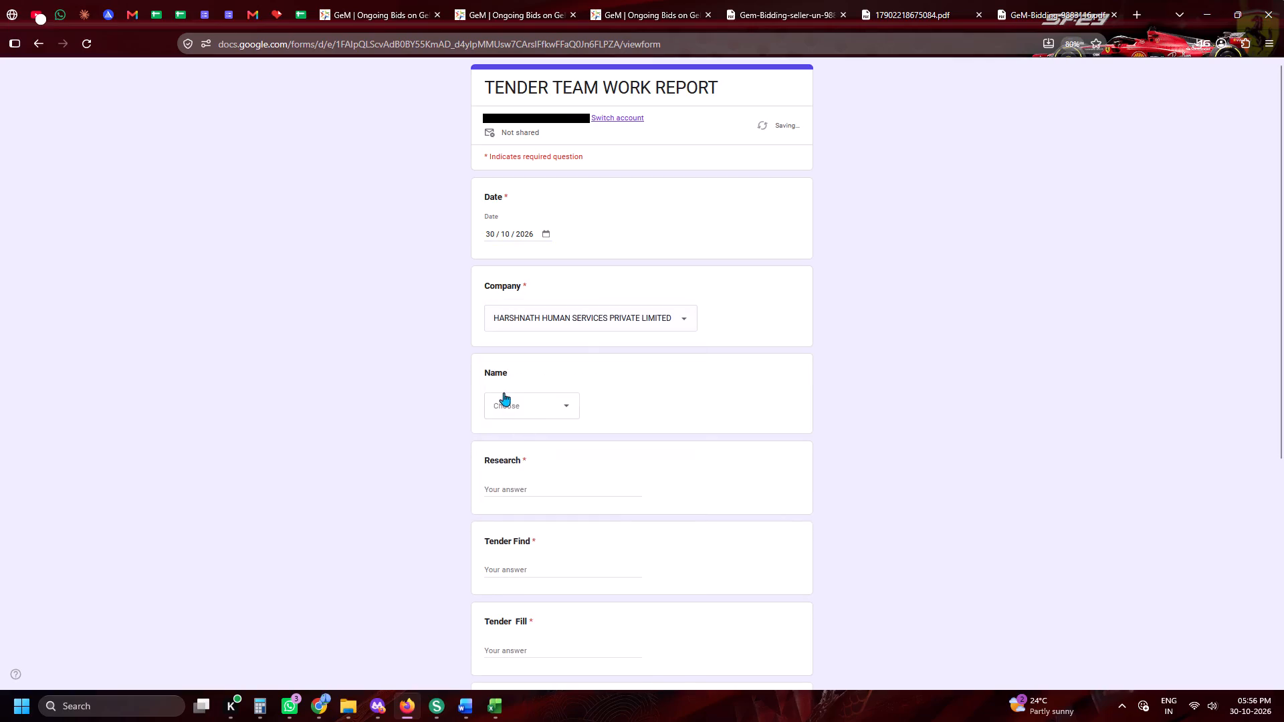
left_click(521, 403)
left_click(521, 617)
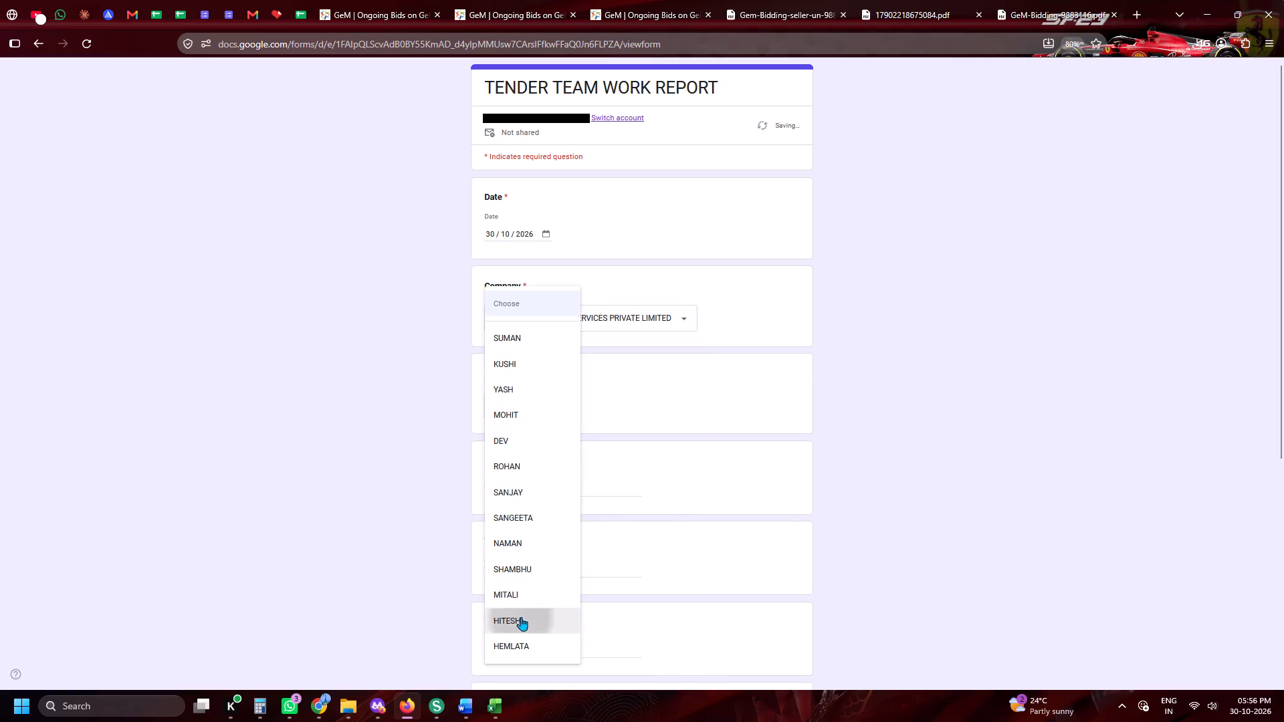
Enter 0 for Research, 0 for Tender Find and 14 for Tender Fill in HITESH's work report.
left_click(526, 484)
key("0")
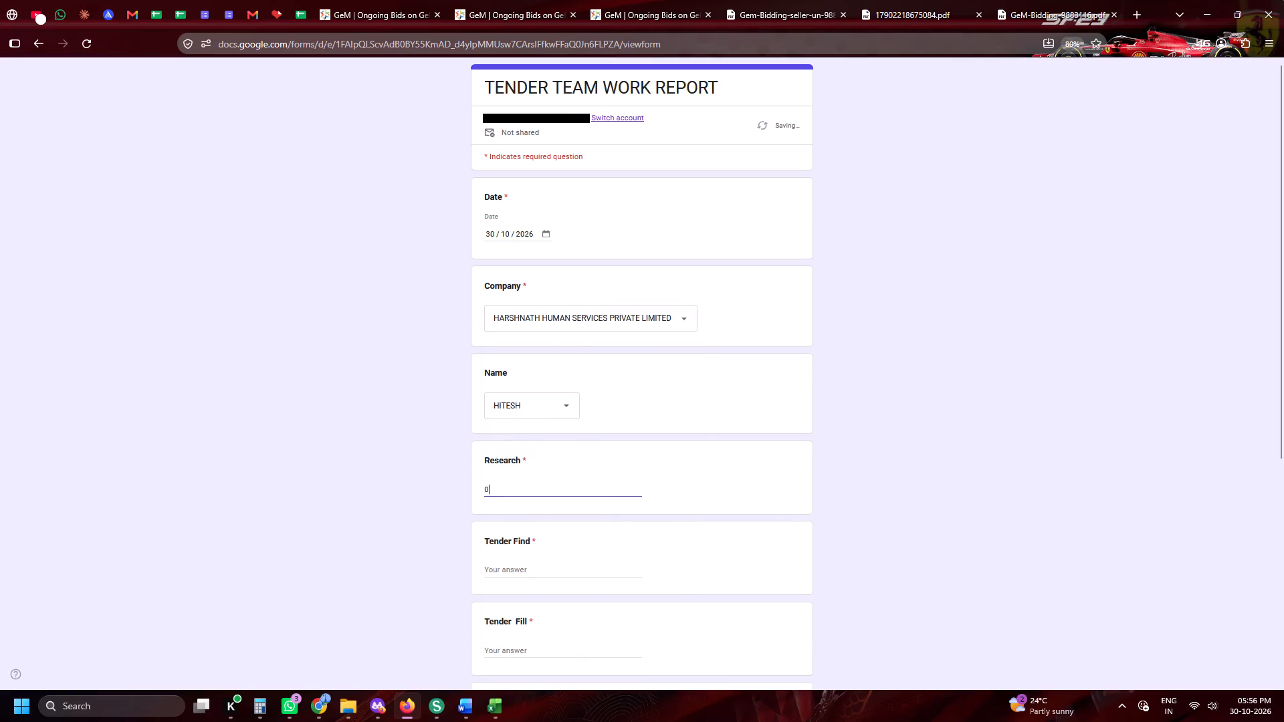
key("Tab")
key("0")
key("Tab")
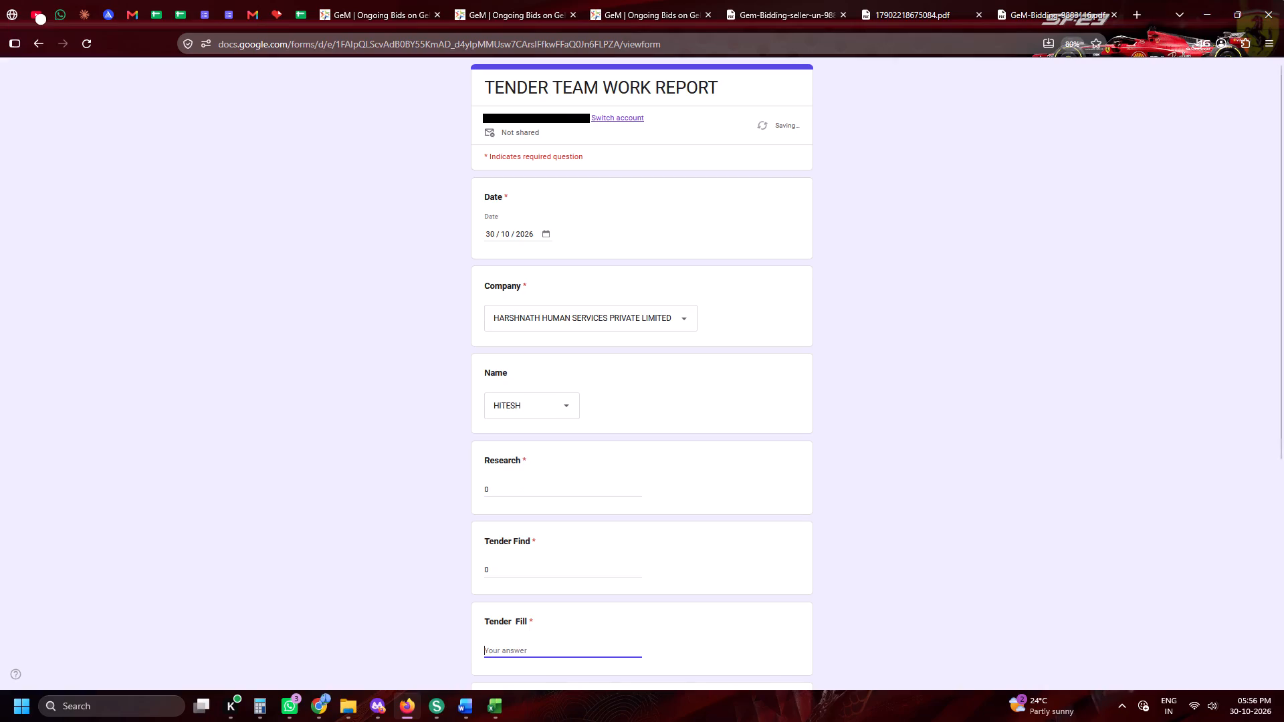
type("14")
key("Tab")
Enter 0 for both Tender Participate Find and Tender Participate Complete.
key("0")
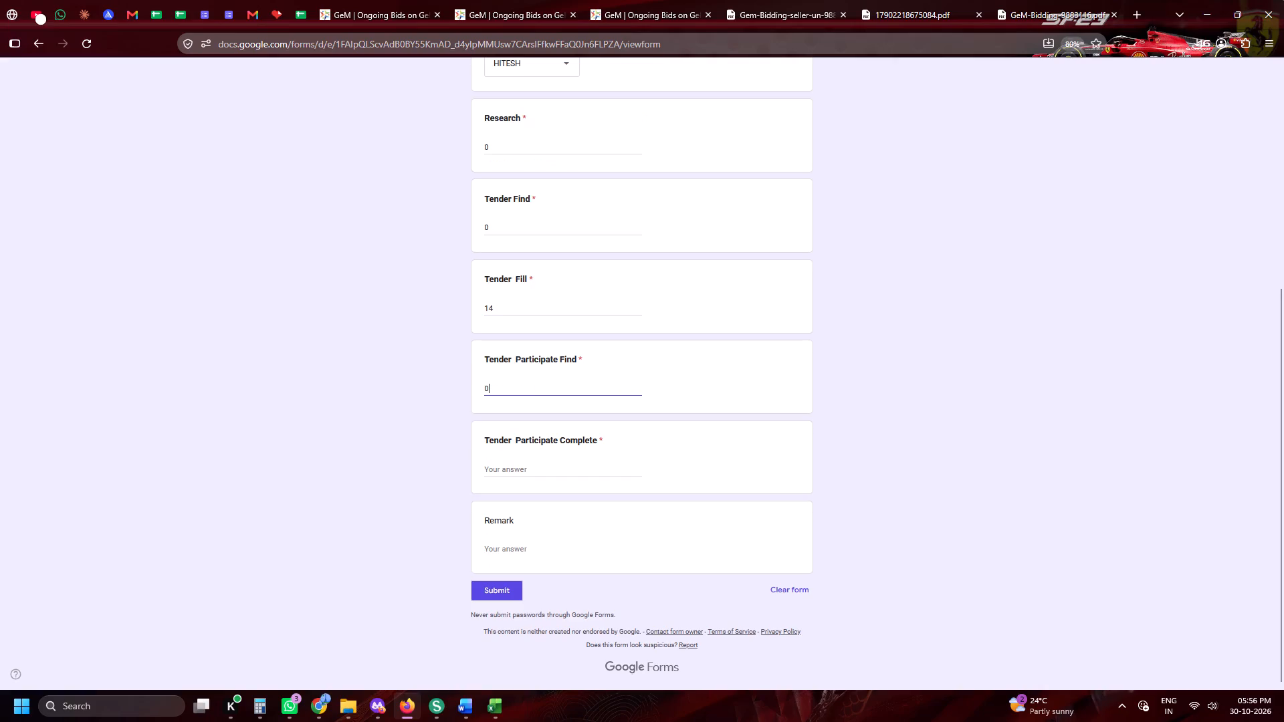
key("Tab")
key("0")
key("Tab")
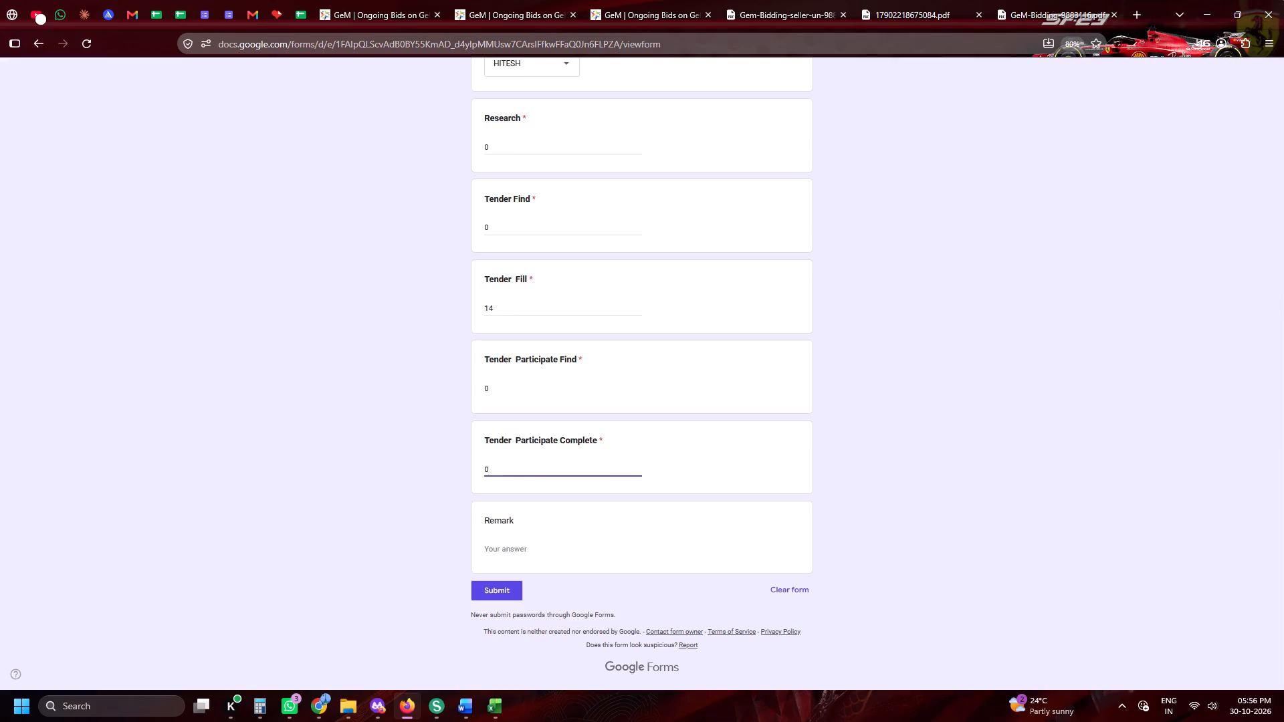
Enter the remark ATC CHECK- 20 and submit HITESH's work report.
key("0")
key("BackSpace")
type("AT")
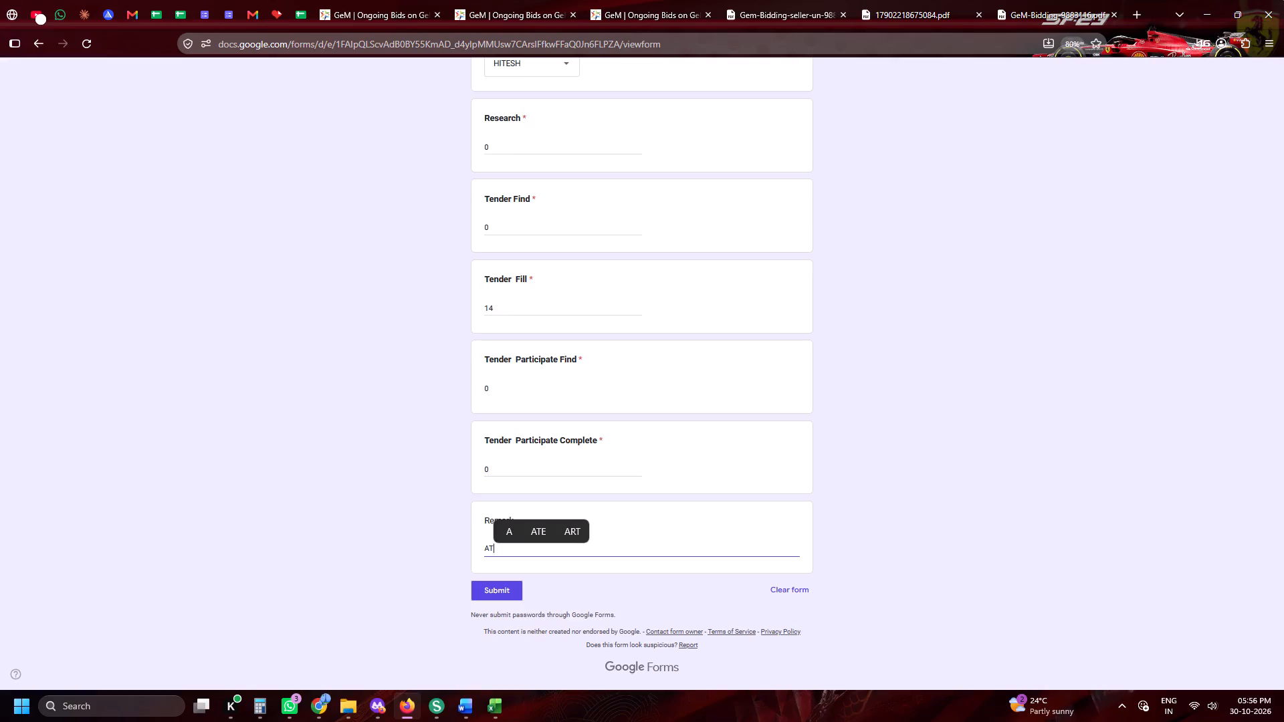
key("r")
key("BackSpace")
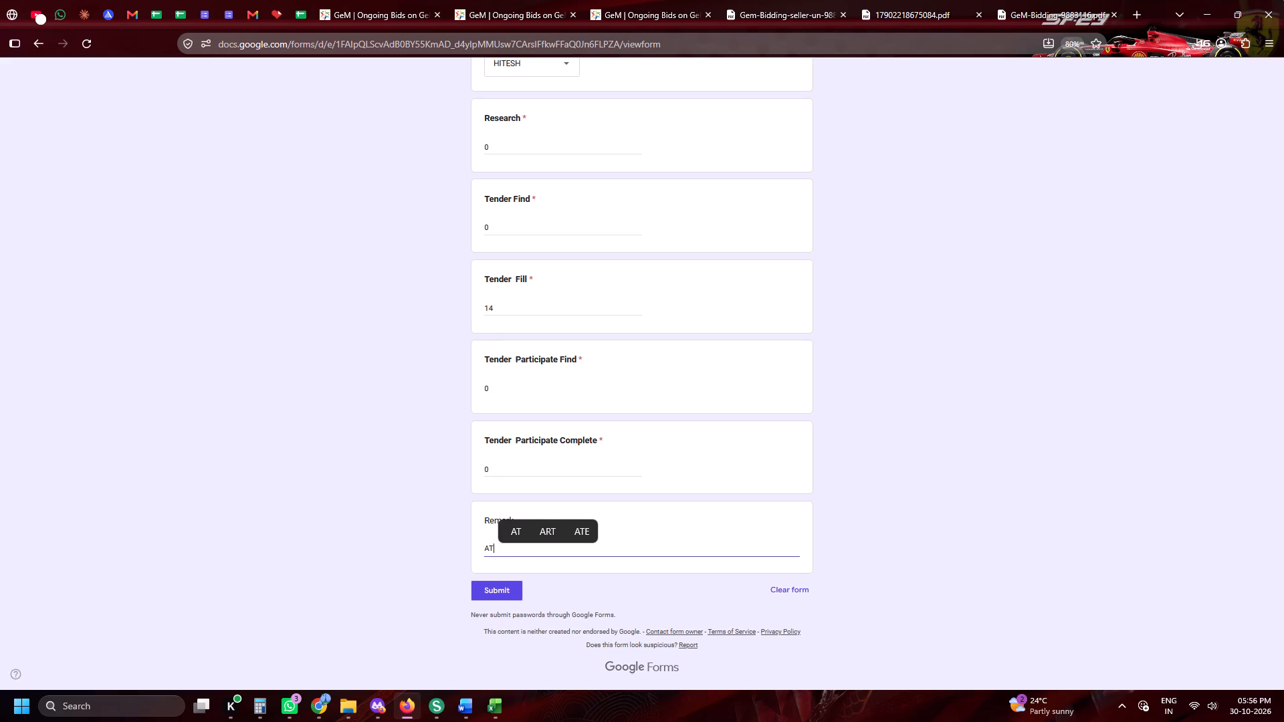
type("C CHW=")
key("BackSpace")
key("BackSpace")
type("ECK")
type("- 20")
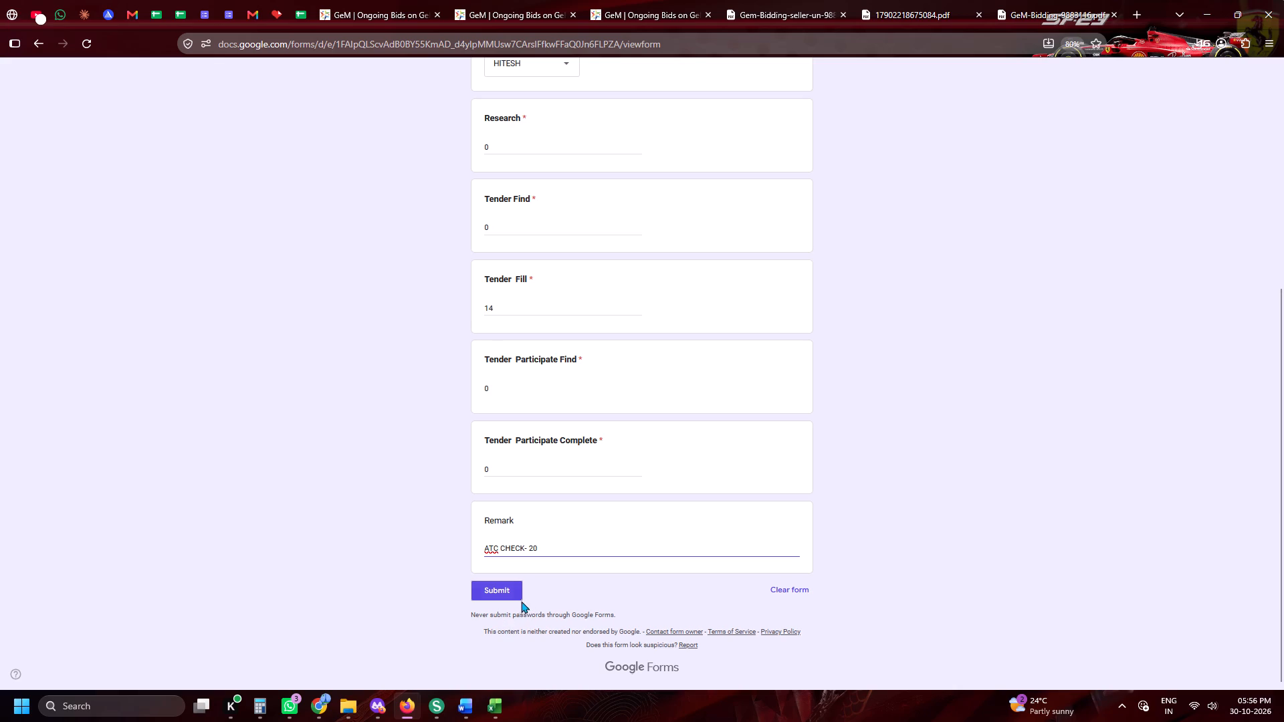
left_click(512, 595)
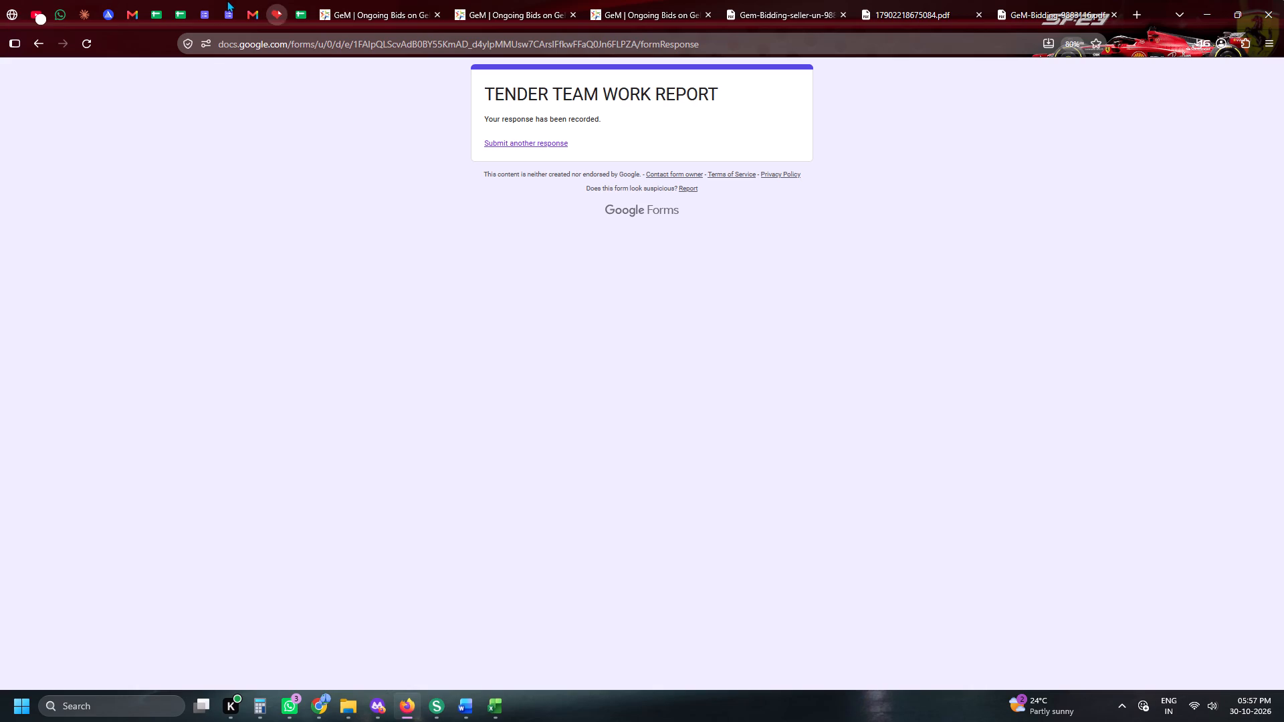
Switch to the Daily Tender Sheet 2026 and look over the latest bid entries in the HHSPL PART. sheet.
left_click(302, 15)
scroll(354, 475, "up", 3)
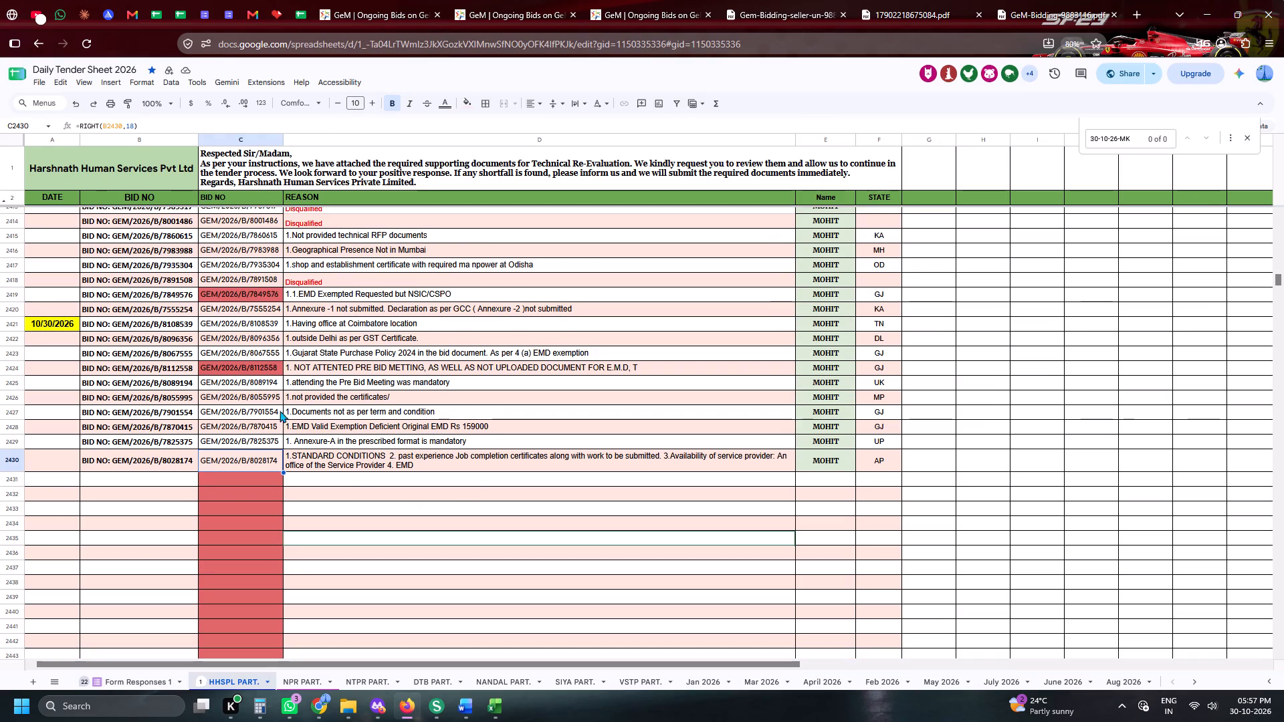
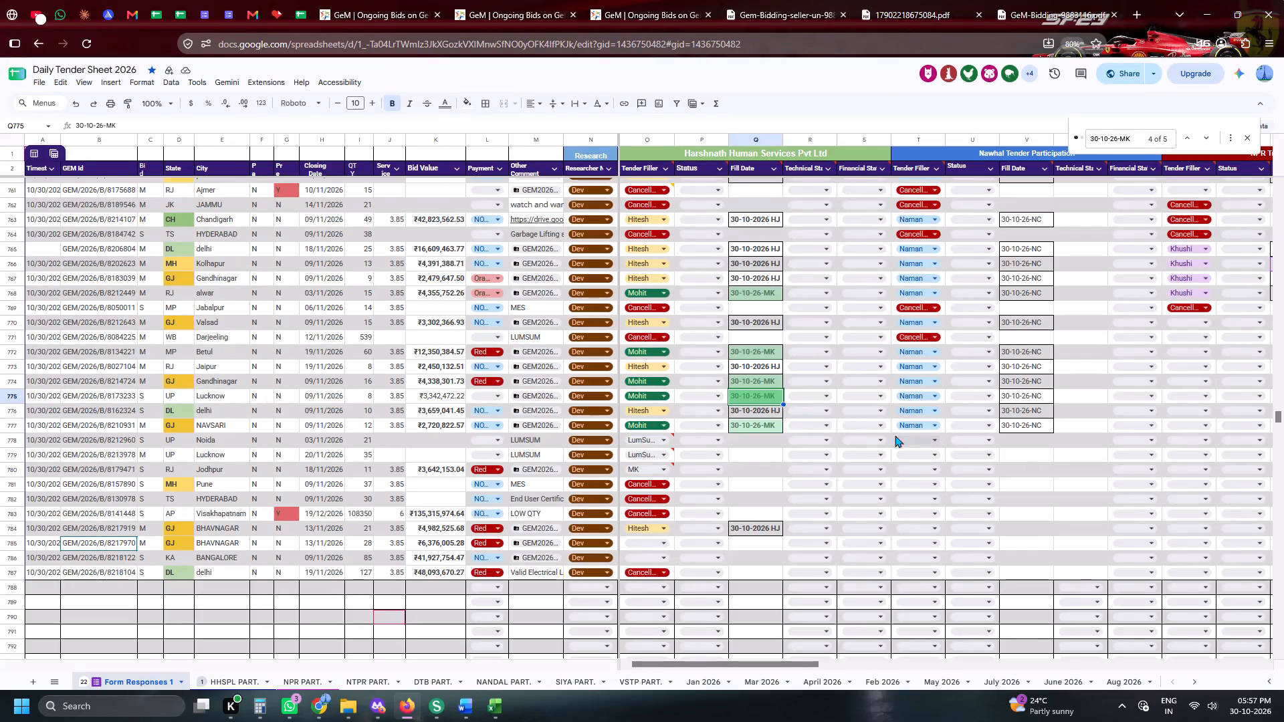
Close the 30-10-26-MK search and look over the latest bid rows in the Form Responses 1 sheet.
left_click(1253, 139)
scroll(718, 522, "up", 8)
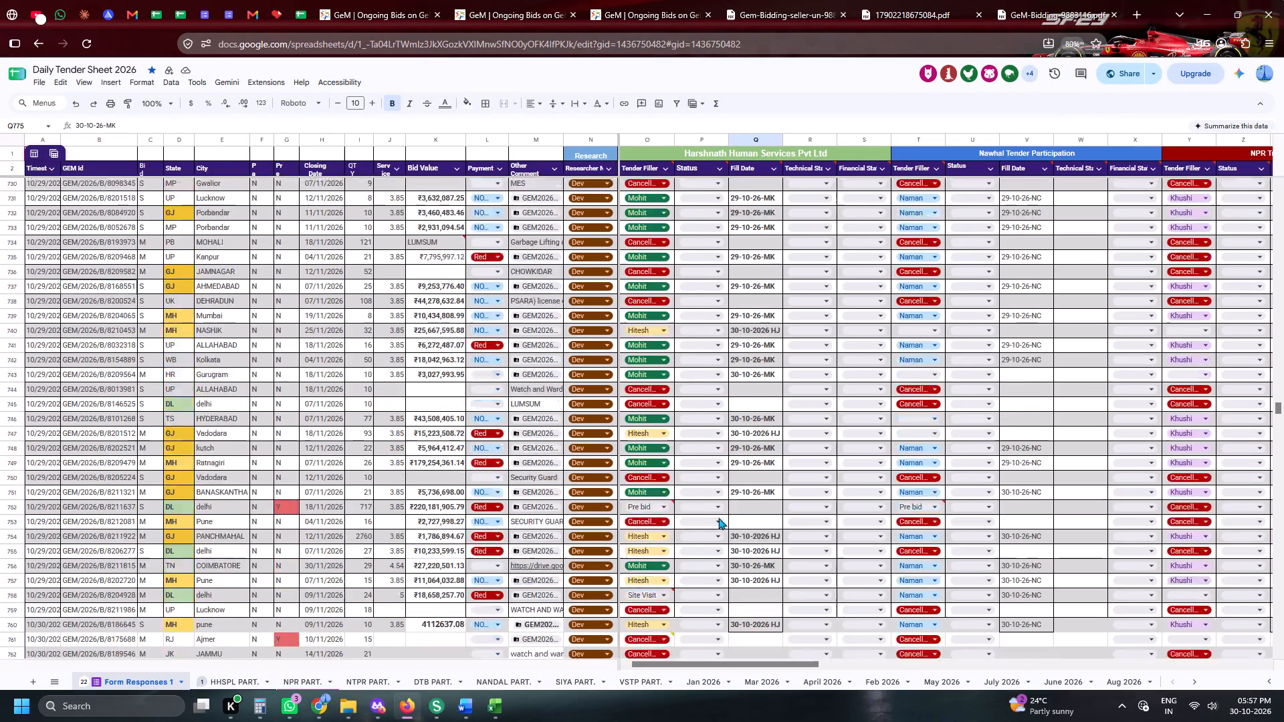
scroll(718, 517, "down", 14)
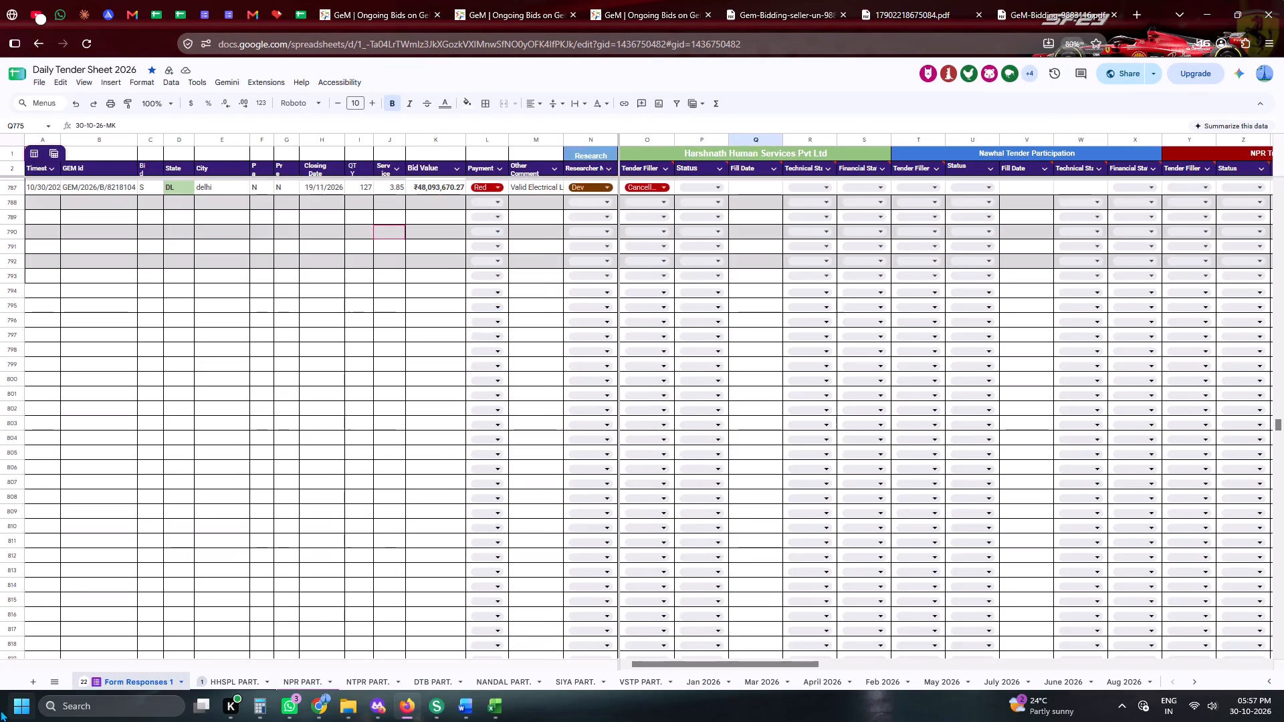